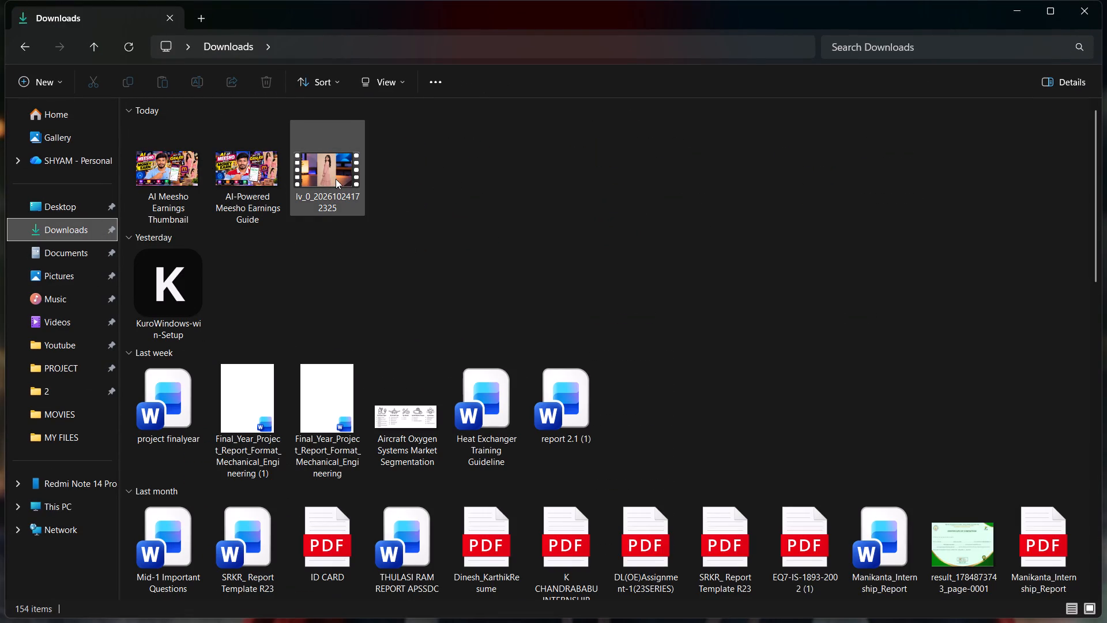
pyautogui.keyDown('shift'); pyautogui.click(336, 179); pyautogui.keyUp('shift')
pyautogui.scroll(1, 319, 213)
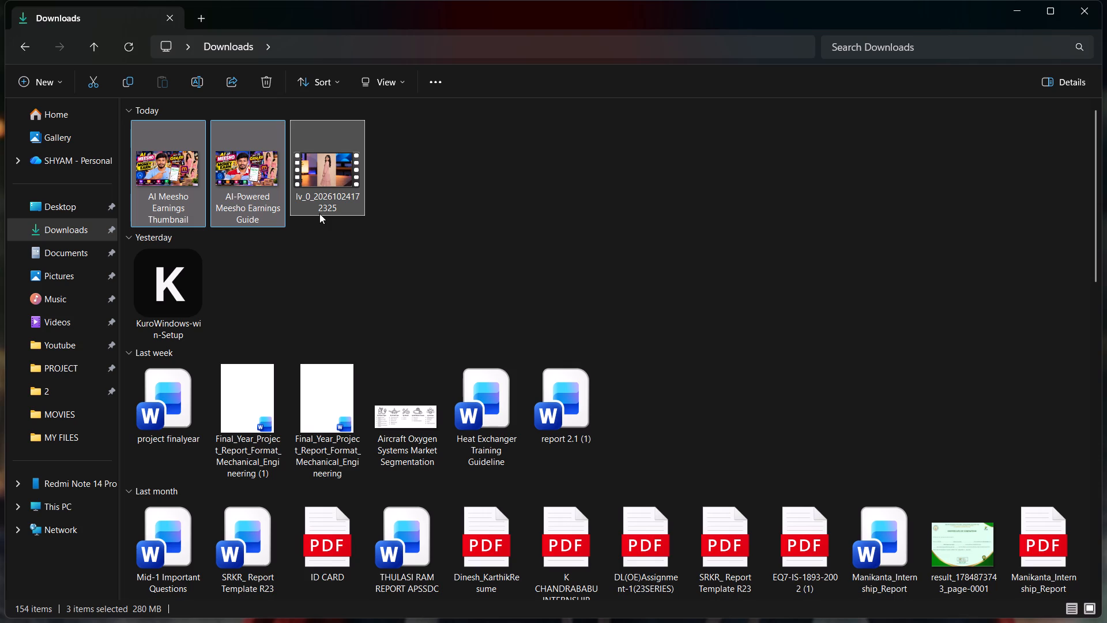
pyautogui.scroll(1, 319, 213)
pyautogui.click(95, 83)
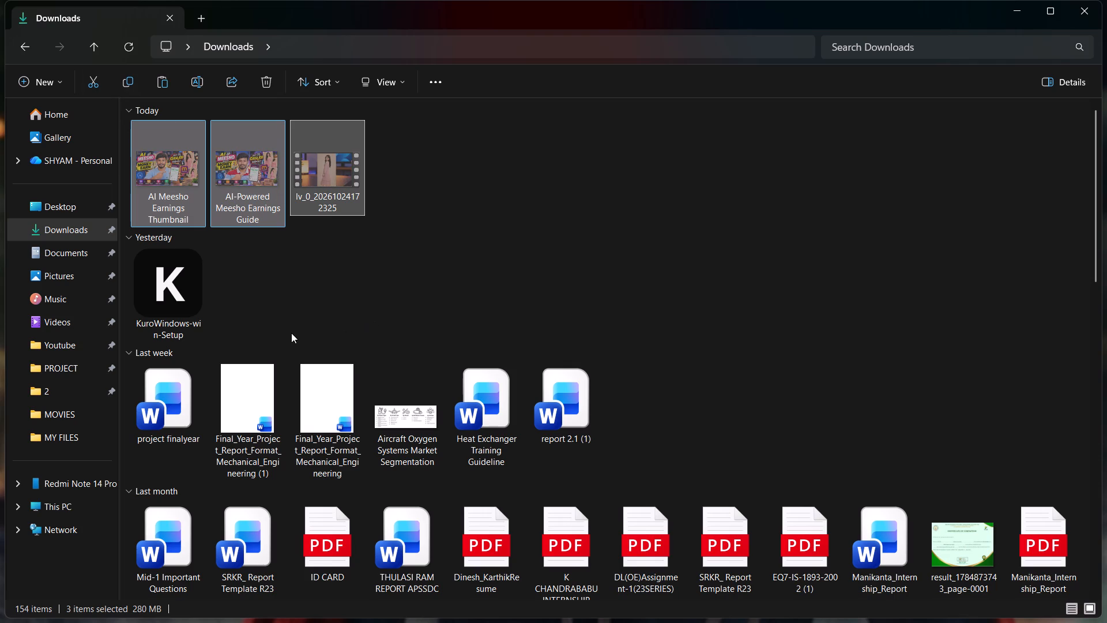
# Create a folder named 3 inside the Youtube folder on New Volume (D:) and open it.
pyautogui.click(82, 500)
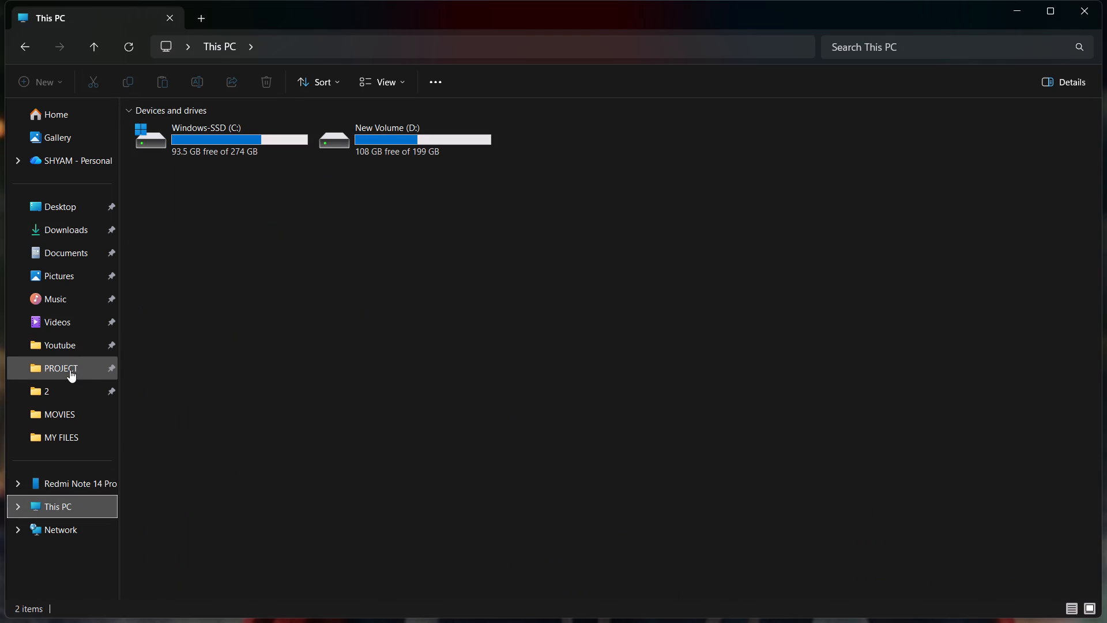
pyautogui.doubleClick(84, 341)
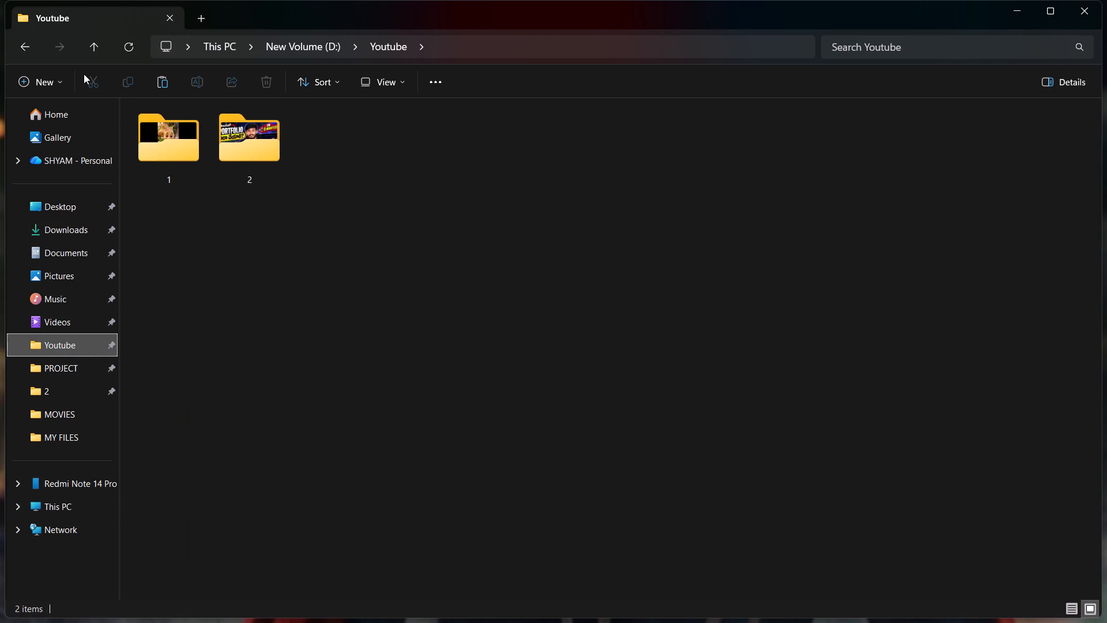
pyautogui.click(52, 84)
pyautogui.click(73, 119)
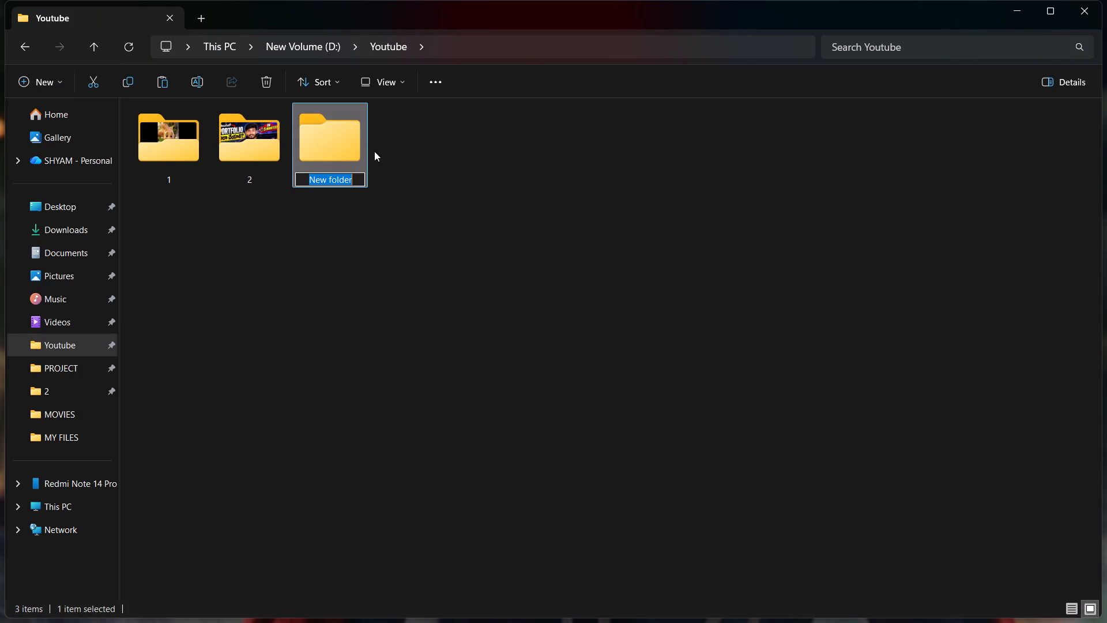
pyautogui.press('3')
pyautogui.press('Return')
pyautogui.press('Return')
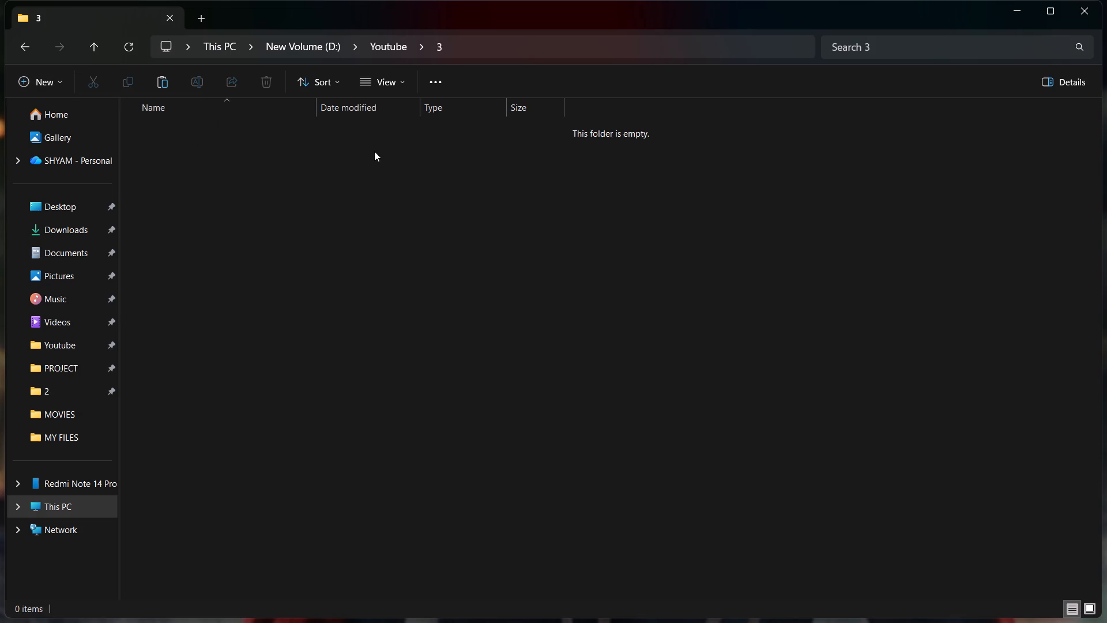
# Paste the cut images and video into folder 3 and show them as thumbnail icons.
pyautogui.hotkey('ctrl', 'v')
pyautogui.scroll(7, 315, 204)
pyautogui.click(320, 305)
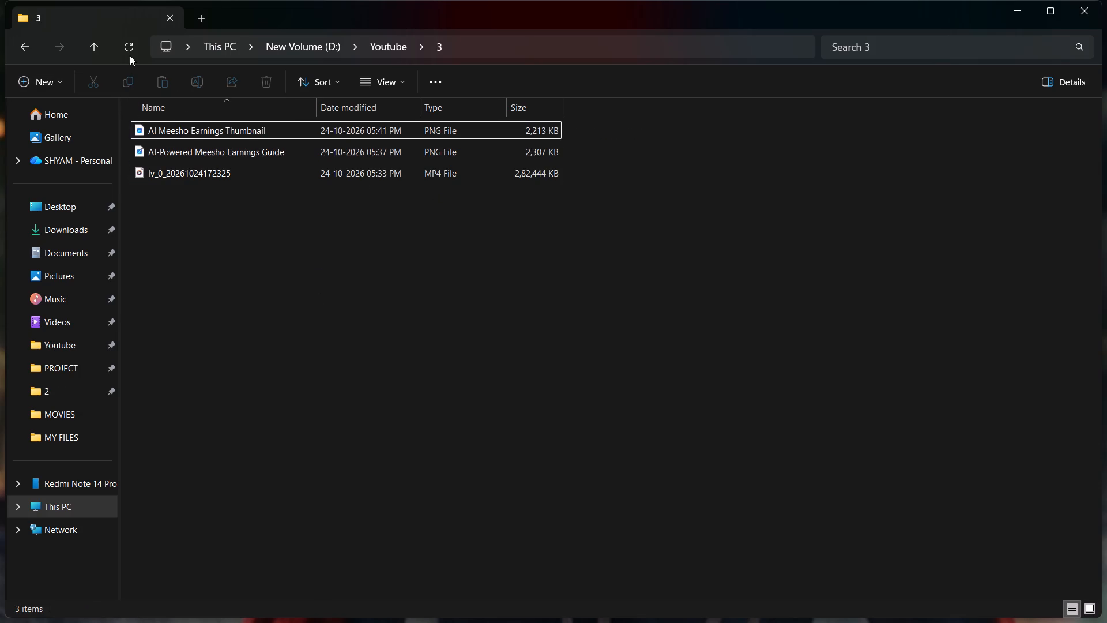
pyautogui.click(123, 35)
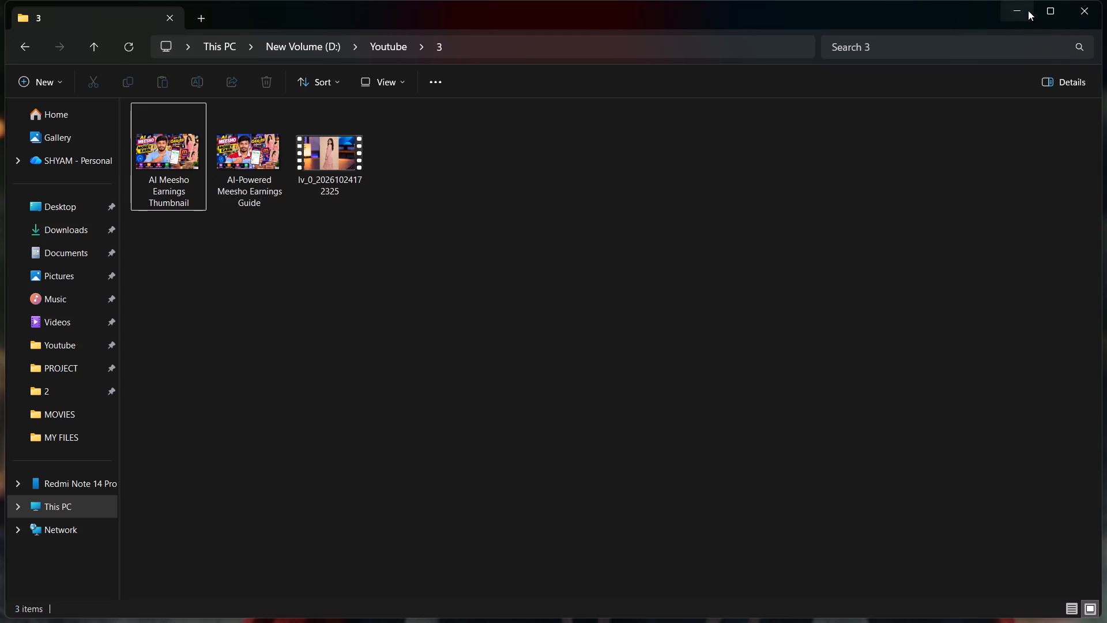
# Compare the two thumbnail images, AI-Powered Meesho Earnings Guide and AI Meesho Earnings Thumbnail, at preview size.
pyautogui.doubleClick(248, 166)
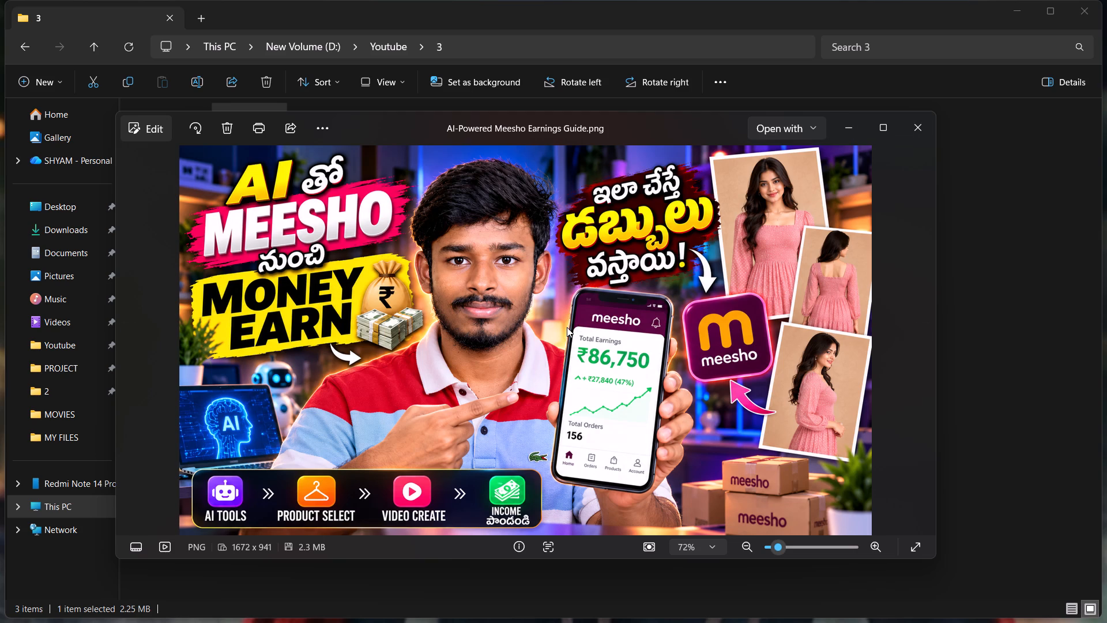
pyautogui.click(917, 132)
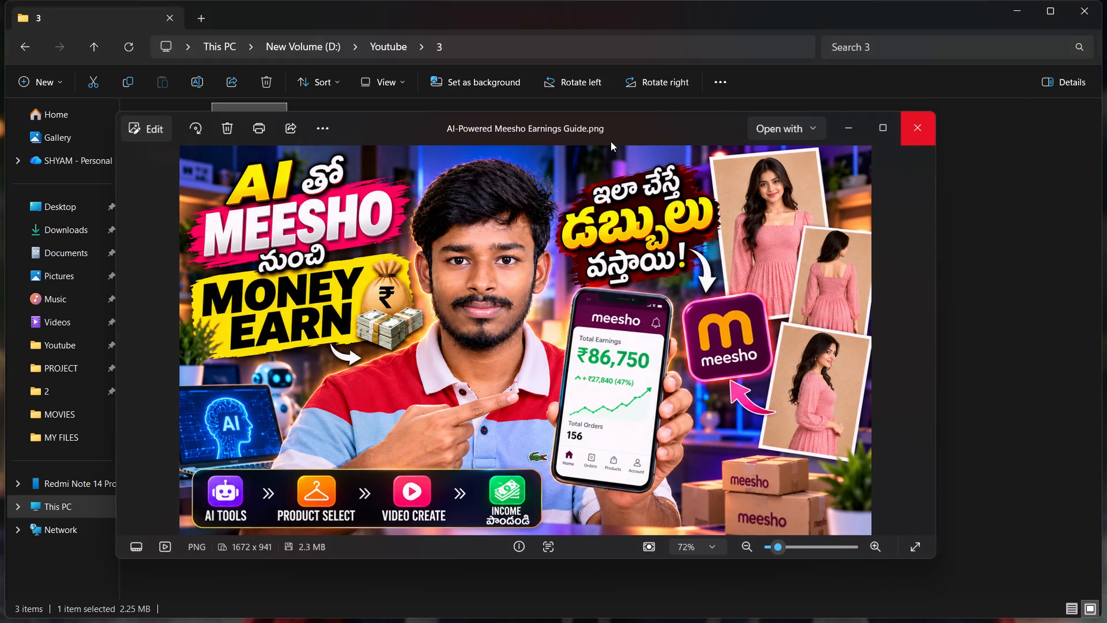
pyautogui.doubleClick(167, 175)
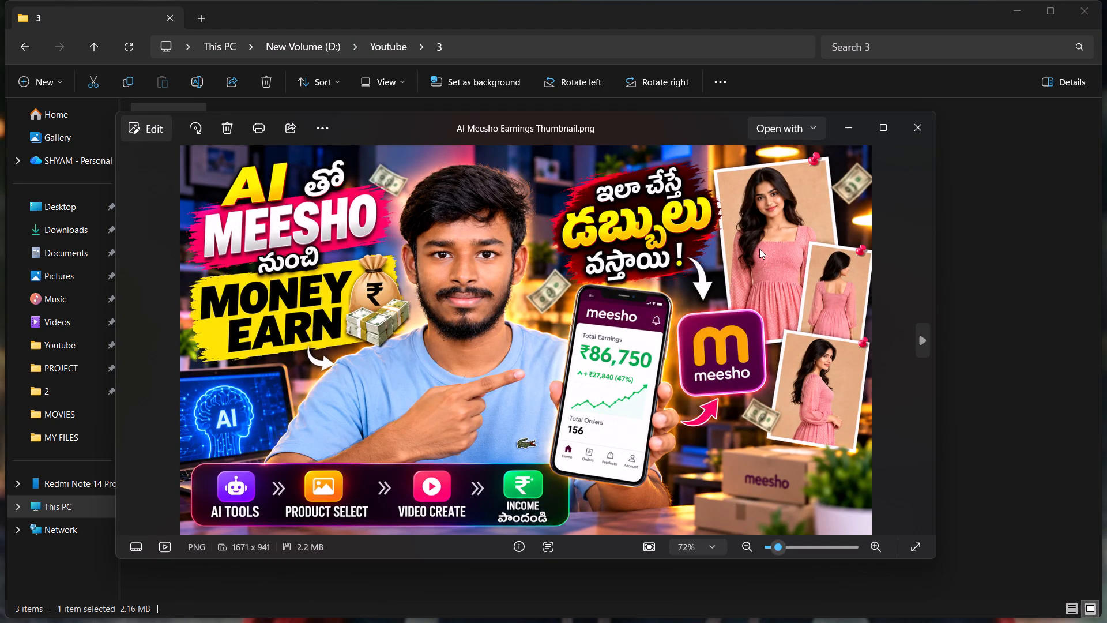
pyautogui.click(921, 121)
pyautogui.click(218, 167)
pyautogui.doubleClick(244, 157)
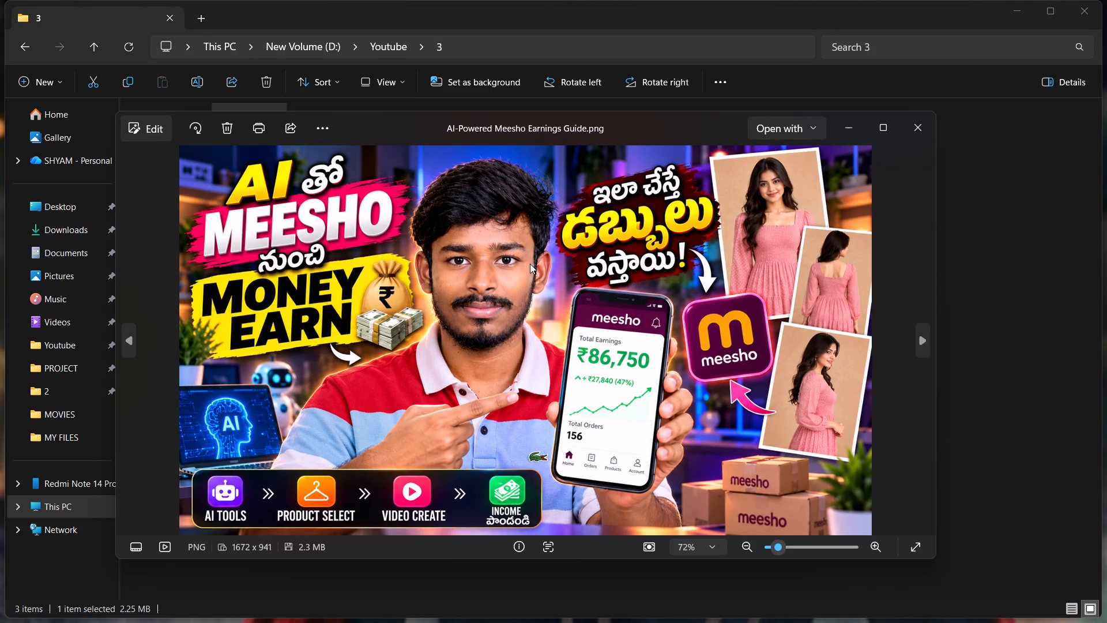
pyautogui.click(915, 130)
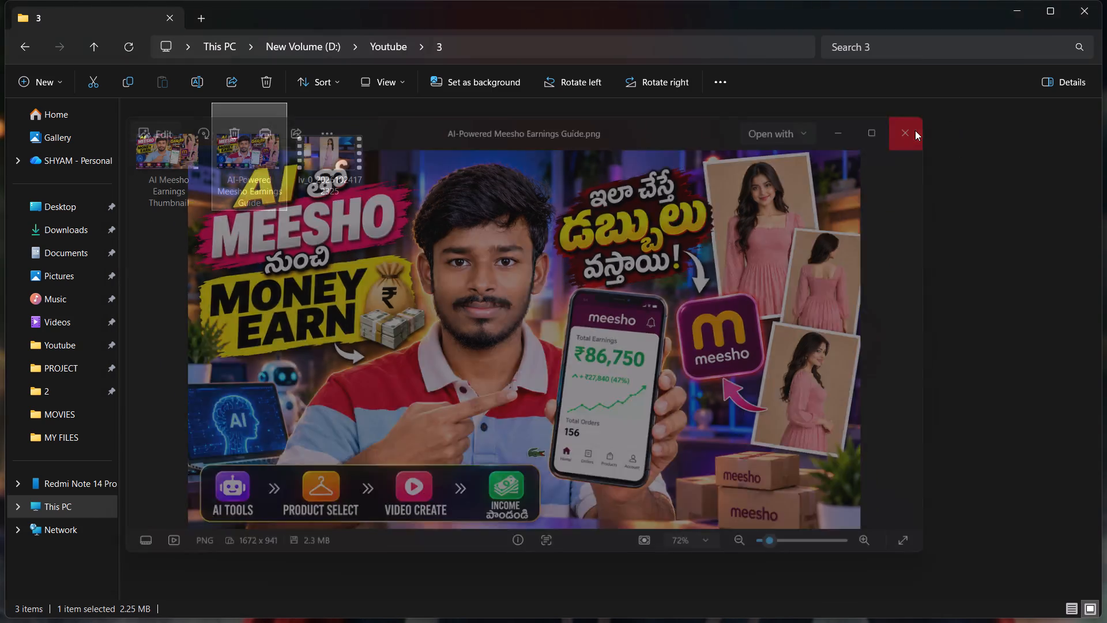
pyautogui.click(1019, 13)
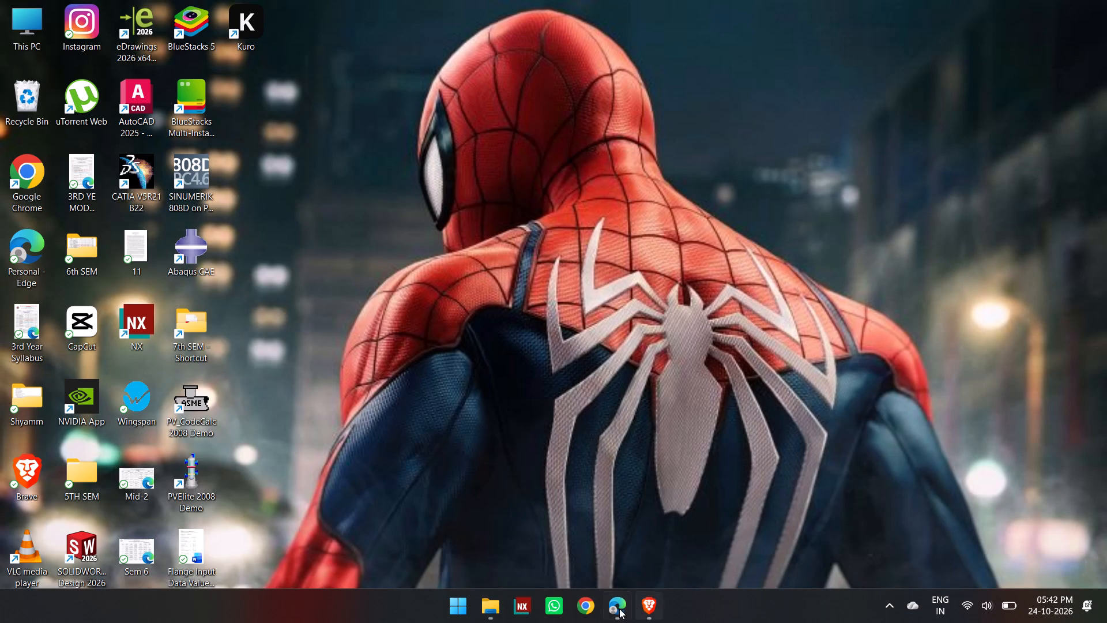
# Switch to Chrome with the Shyam profile, close the empty new tab, and open your own YouTube channel page.
pyautogui.click(591, 607)
pyautogui.click(546, 352)
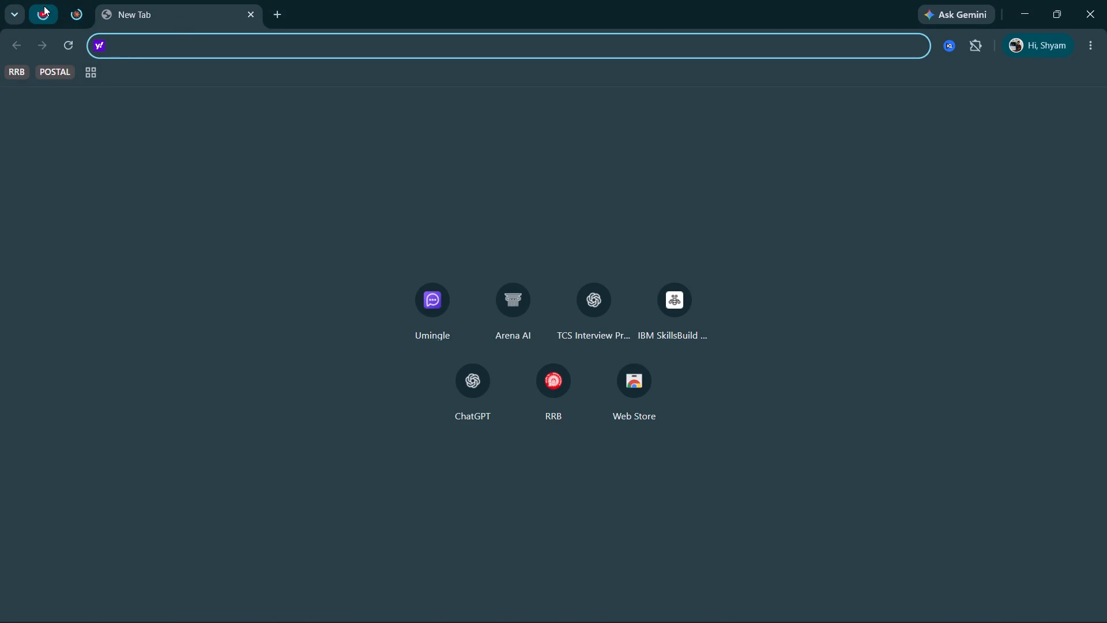
pyautogui.click(44, 6)
pyautogui.click(248, 14)
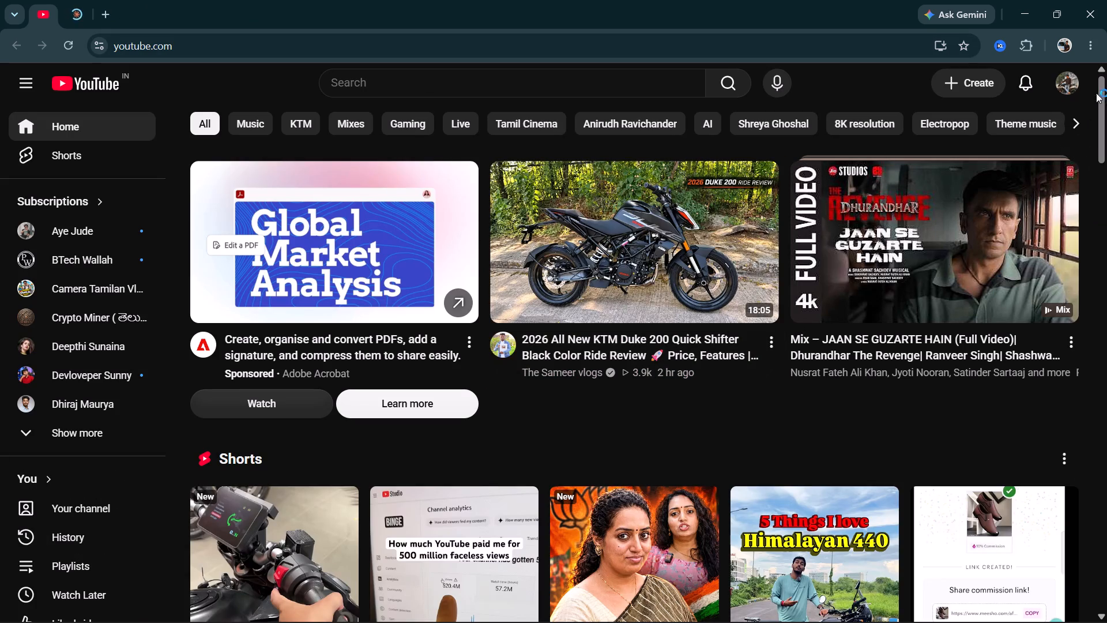
pyautogui.click(1070, 89)
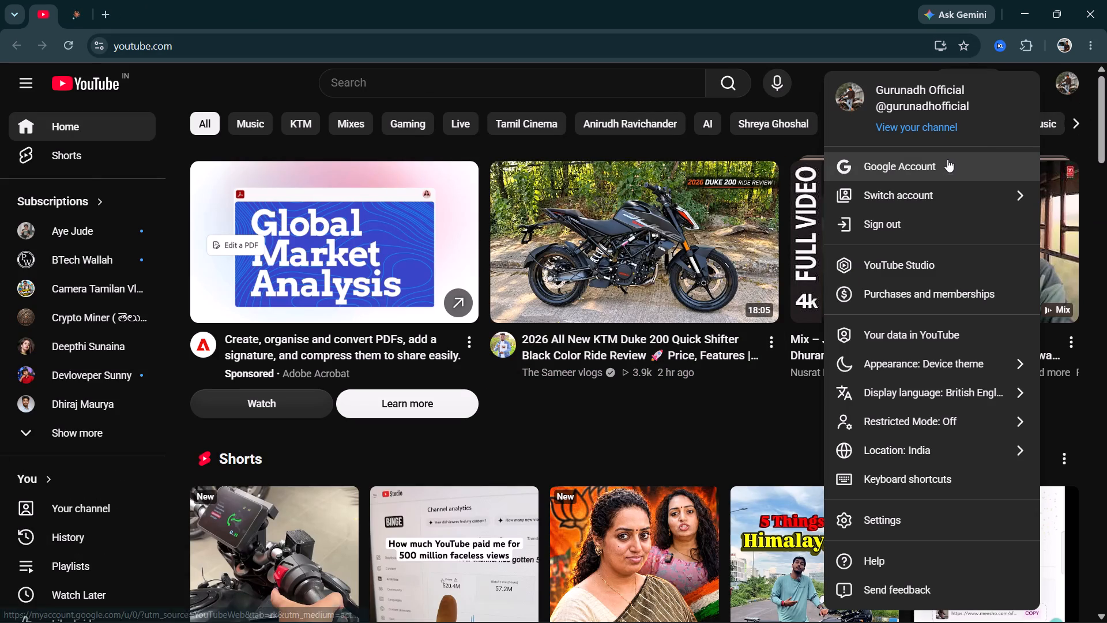
pyautogui.click(917, 128)
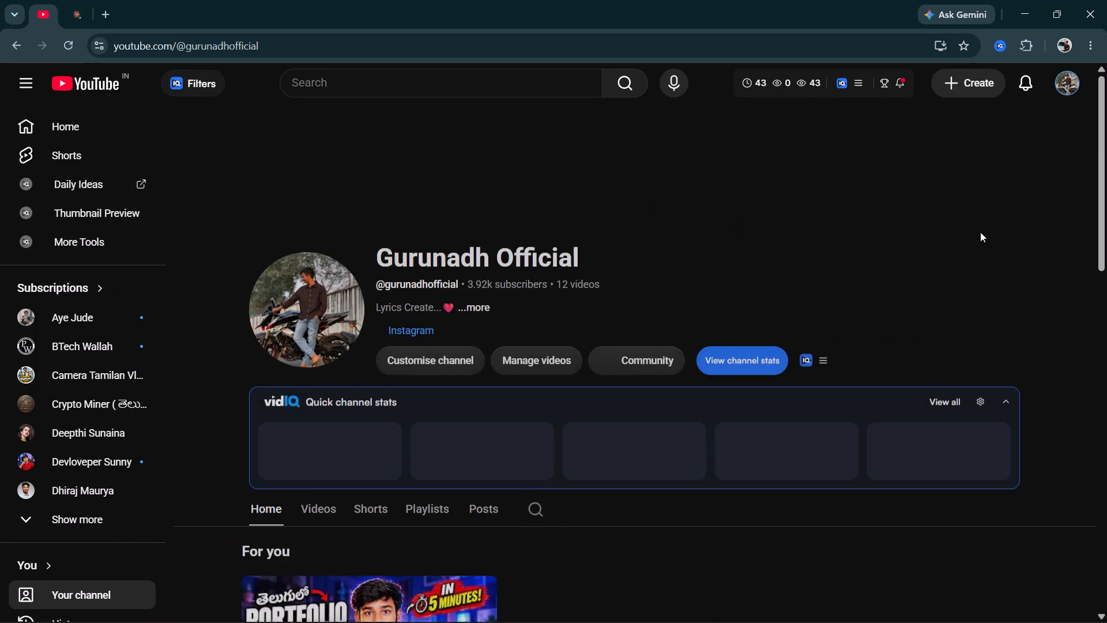
# Look over the channel page, including its banner, quick channel stats and existing videos.
pyautogui.scroll(-5, 1106, 262)
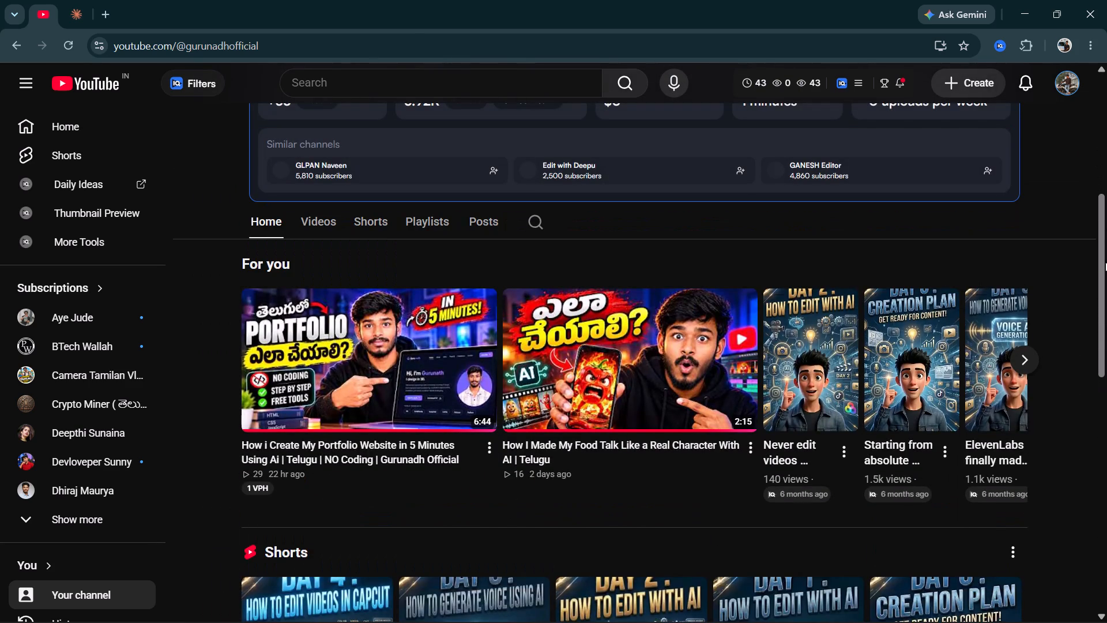
pyautogui.scroll(4, 1105, 262)
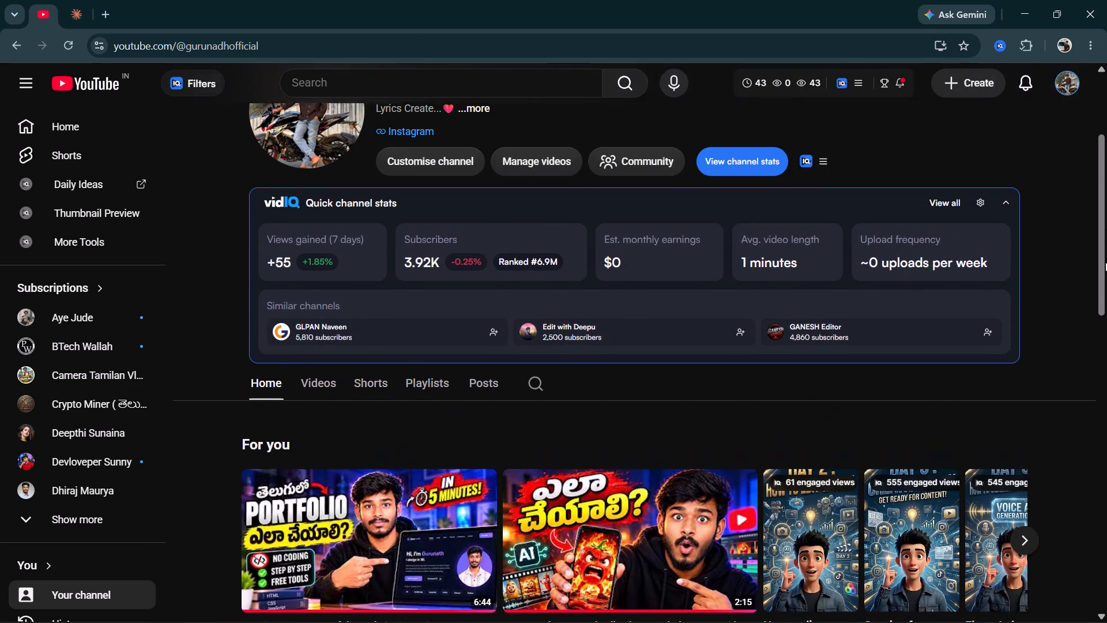
pyautogui.scroll(6, 1105, 262)
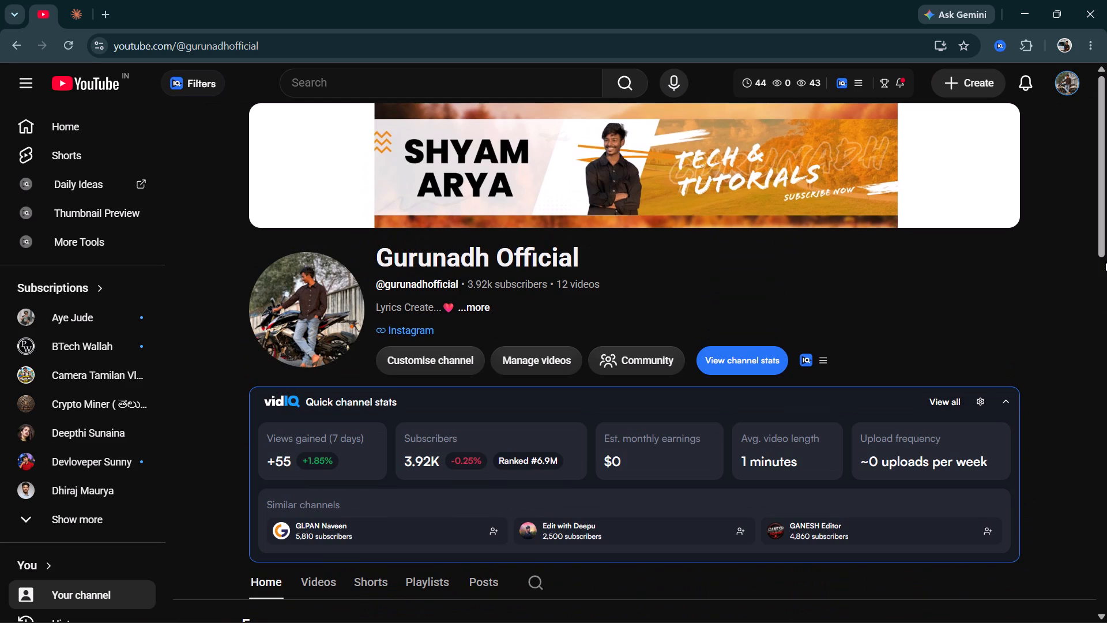
pyautogui.scroll(-4, 1105, 262)
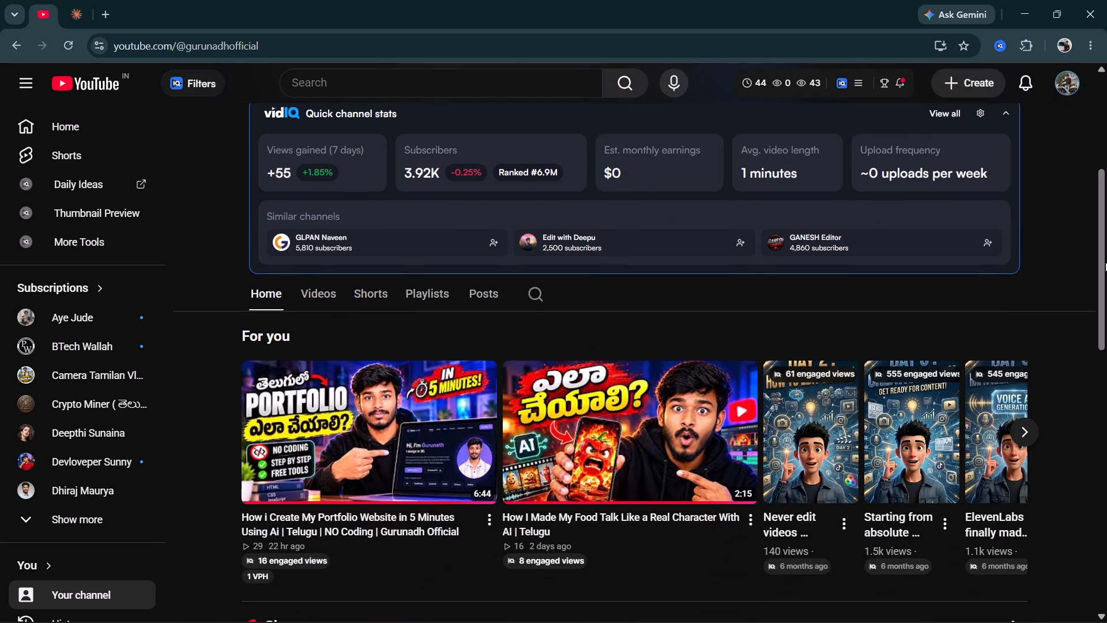
pyautogui.scroll(6, 1105, 262)
# Start a new YouTube upload with the video file lv_0_20261024172325.mp4 from folder 3 of the Youtube folder.
pyautogui.click(980, 82)
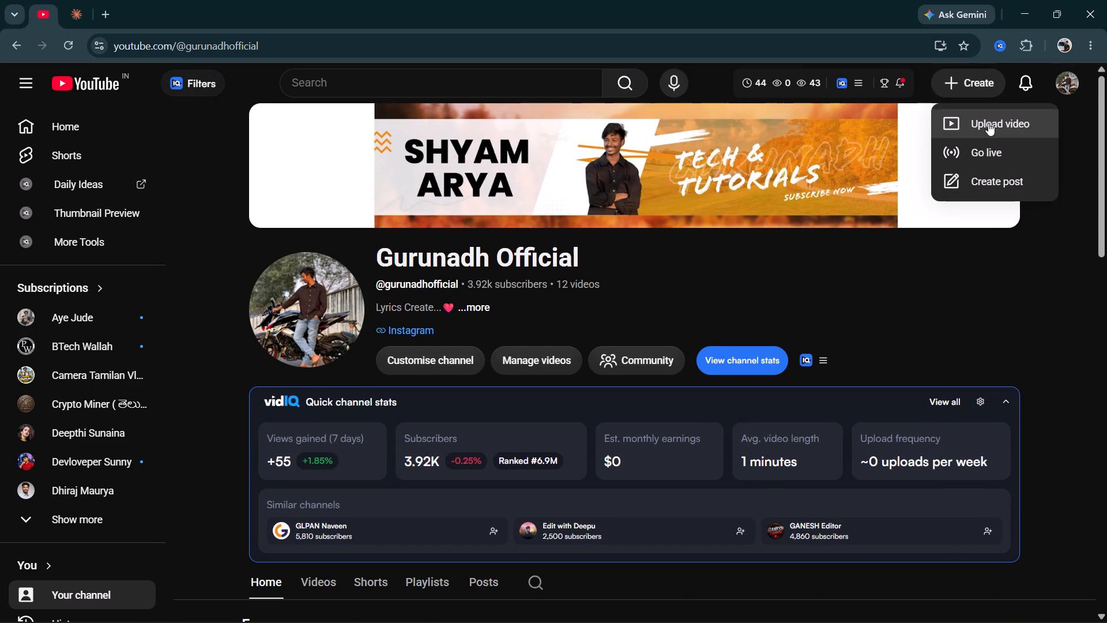
pyautogui.click(988, 123)
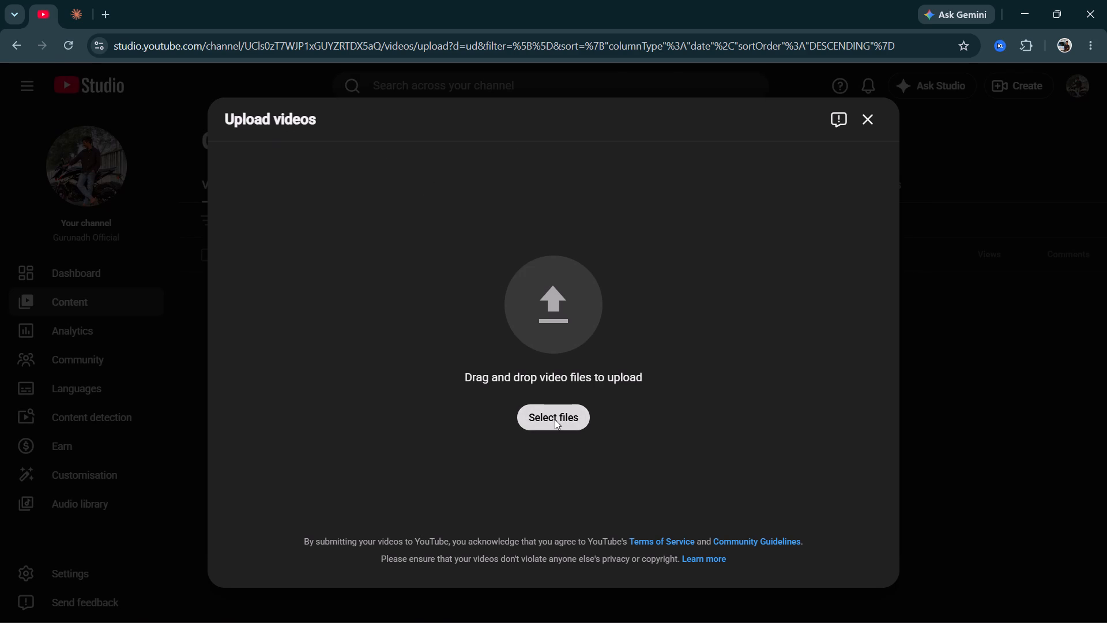
pyautogui.click(555, 419)
pyautogui.scroll(-1, 68, 215)
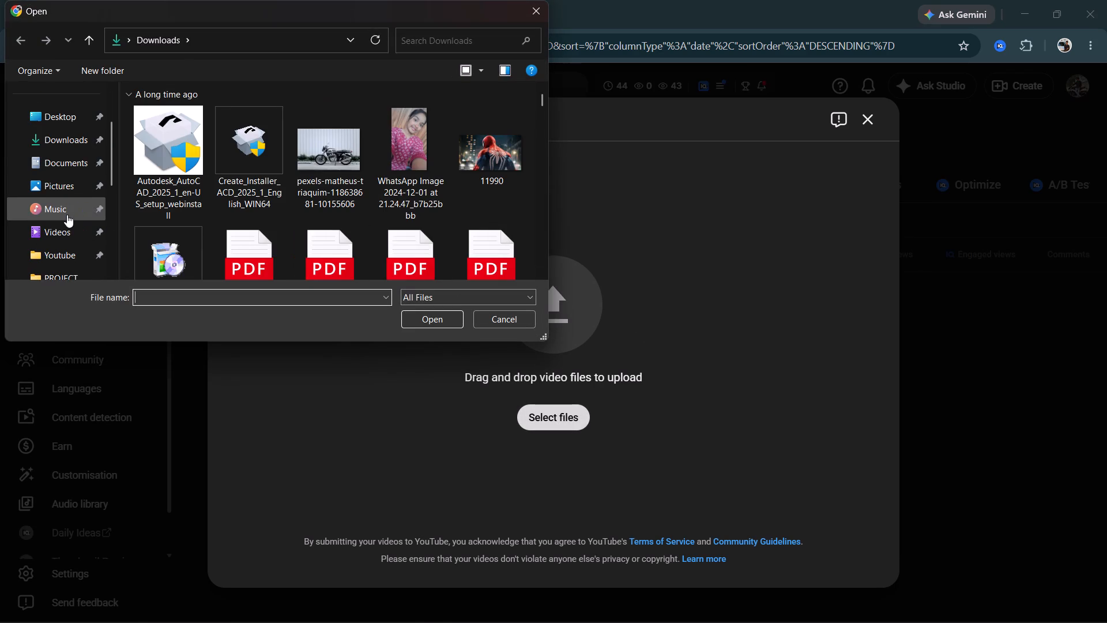
pyautogui.scroll(-1, 69, 222)
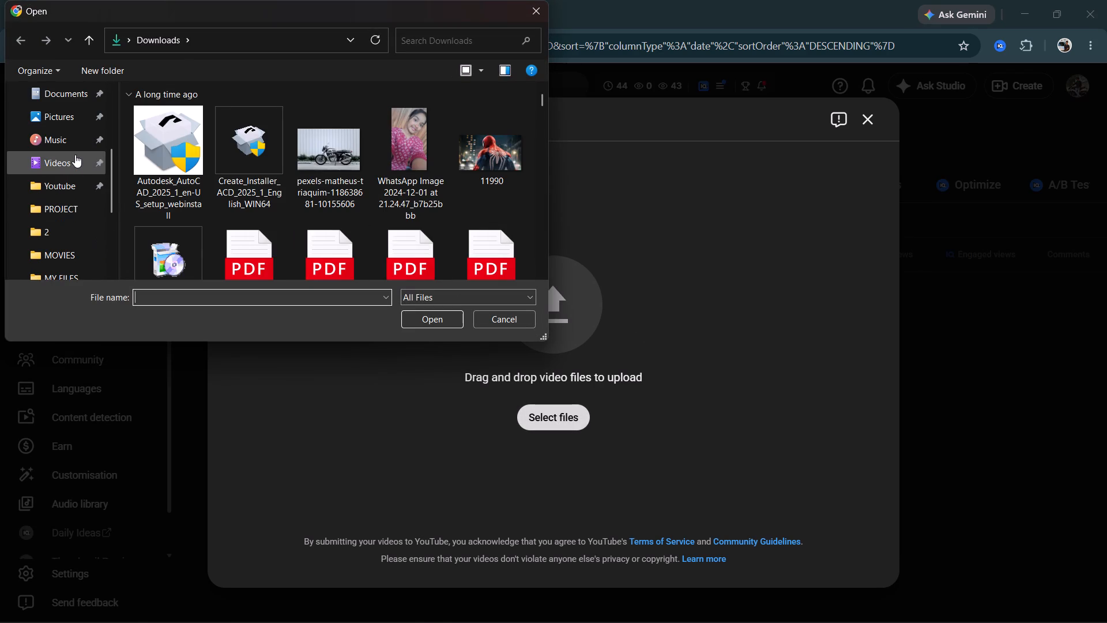
pyautogui.click(76, 177)
pyautogui.doubleClick(344, 113)
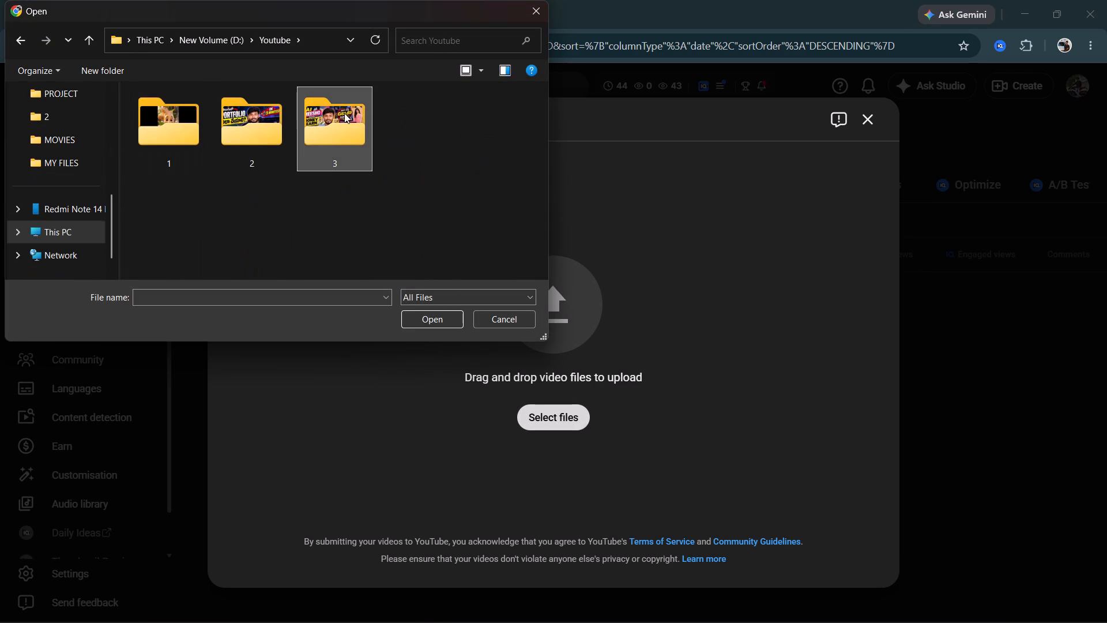
pyautogui.click(334, 143)
pyautogui.click(437, 322)
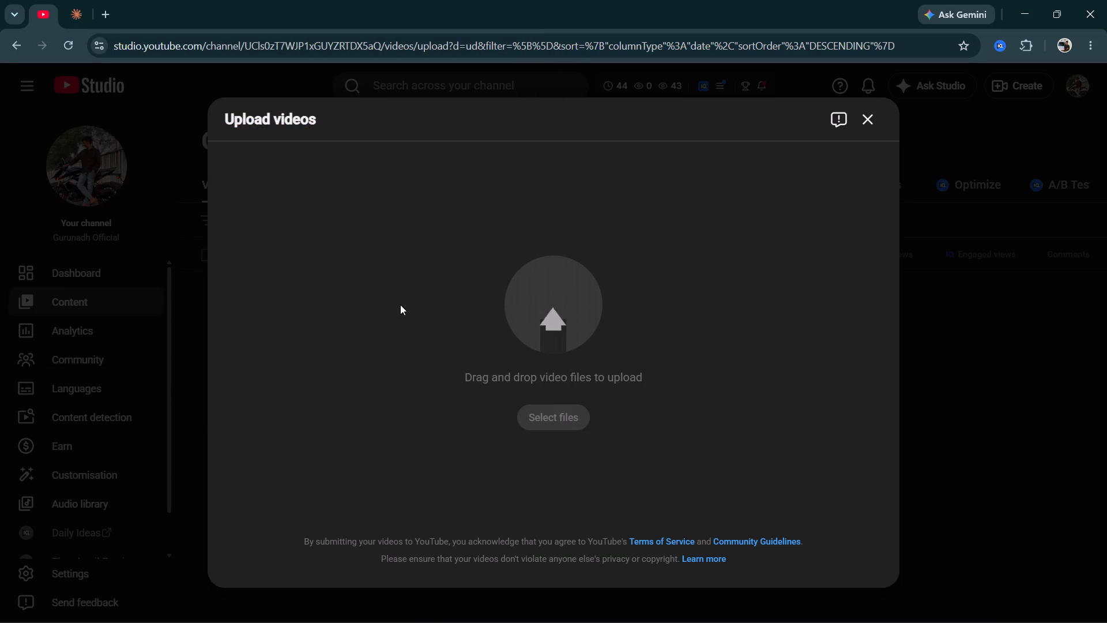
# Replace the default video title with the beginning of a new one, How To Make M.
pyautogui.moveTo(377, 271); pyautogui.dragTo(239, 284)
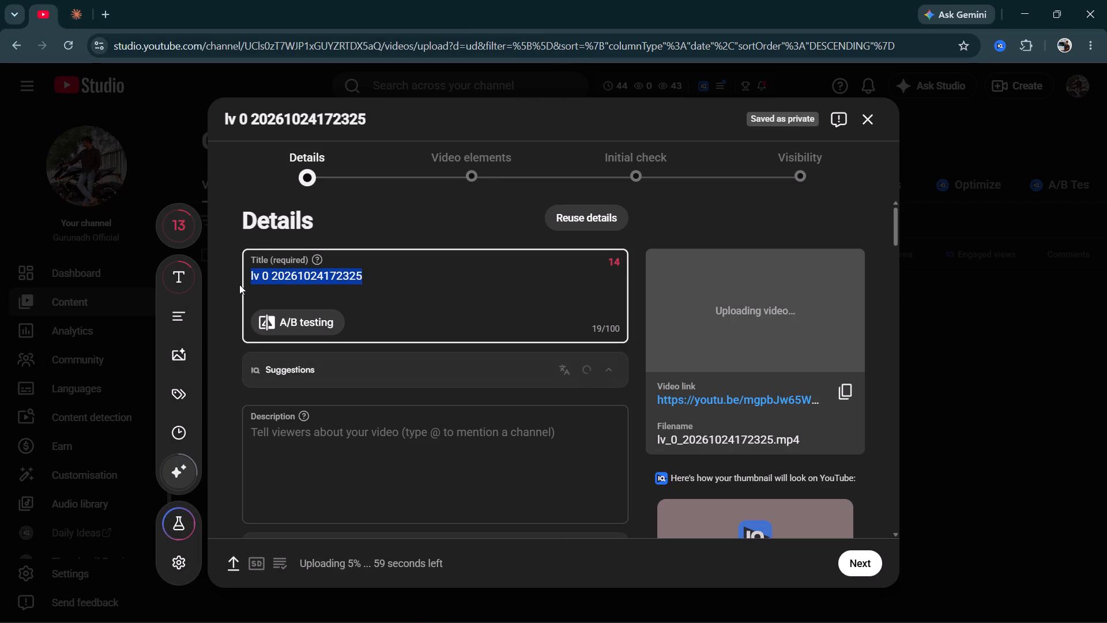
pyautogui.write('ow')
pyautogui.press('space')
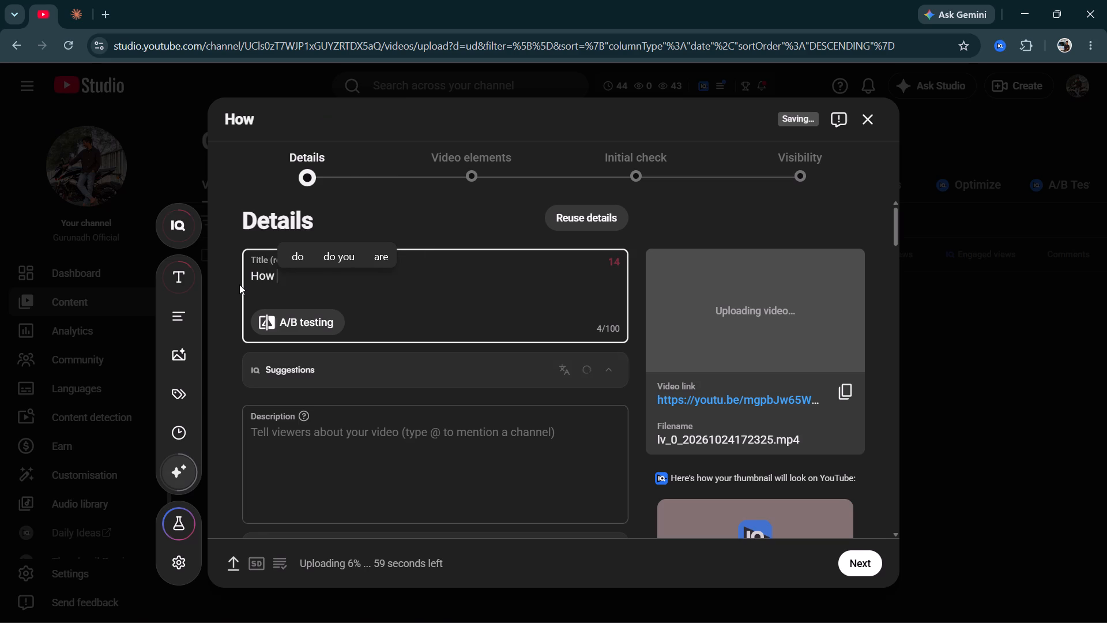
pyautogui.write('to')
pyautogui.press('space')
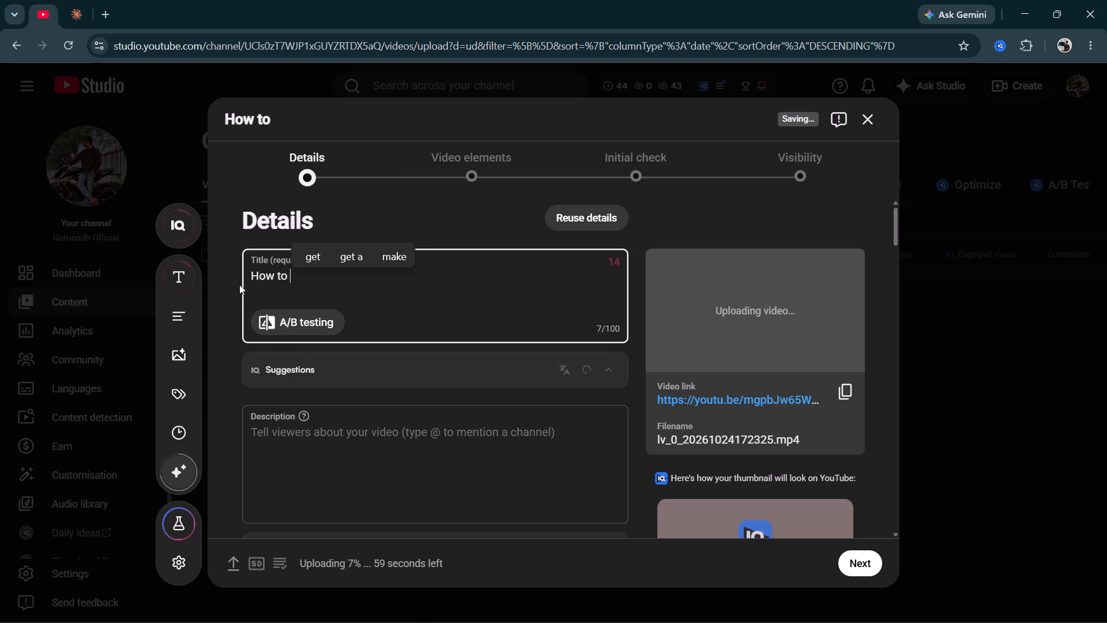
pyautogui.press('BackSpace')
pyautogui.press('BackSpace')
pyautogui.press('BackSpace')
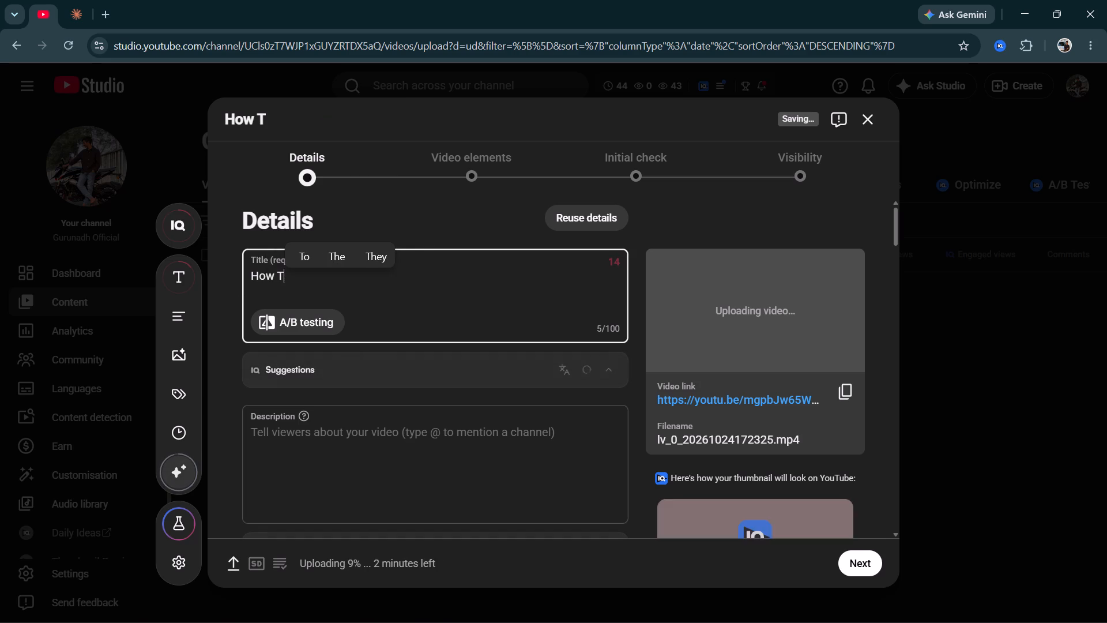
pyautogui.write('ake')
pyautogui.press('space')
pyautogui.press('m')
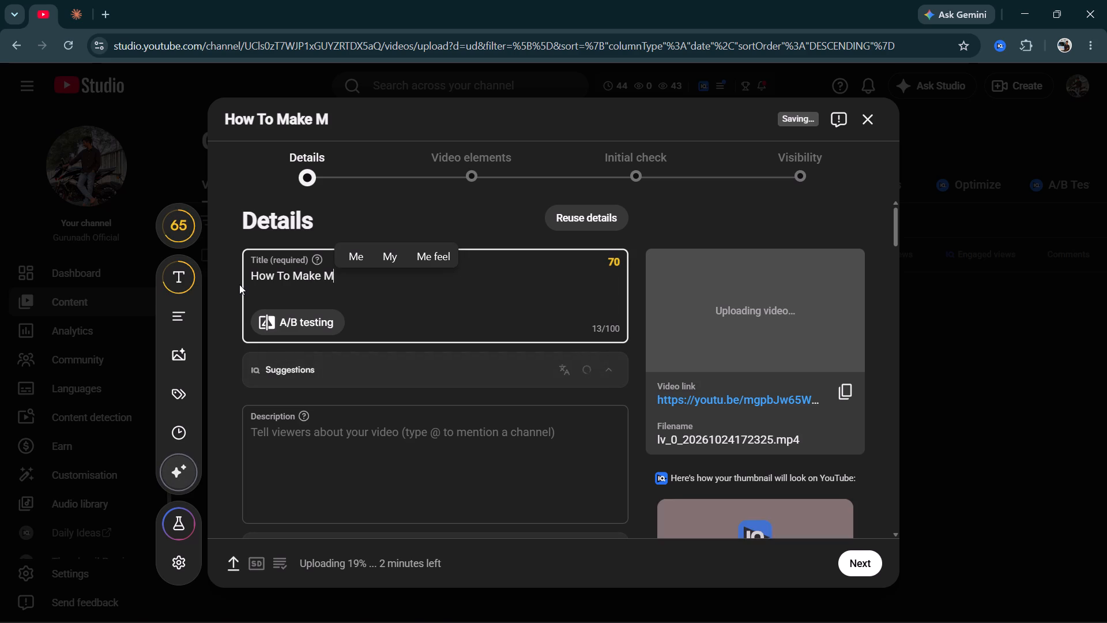
# Switch to Brave, close the Telugu Movies tab, and look through the YouTube watch history in a new tab.
pyautogui.click(646, 617)
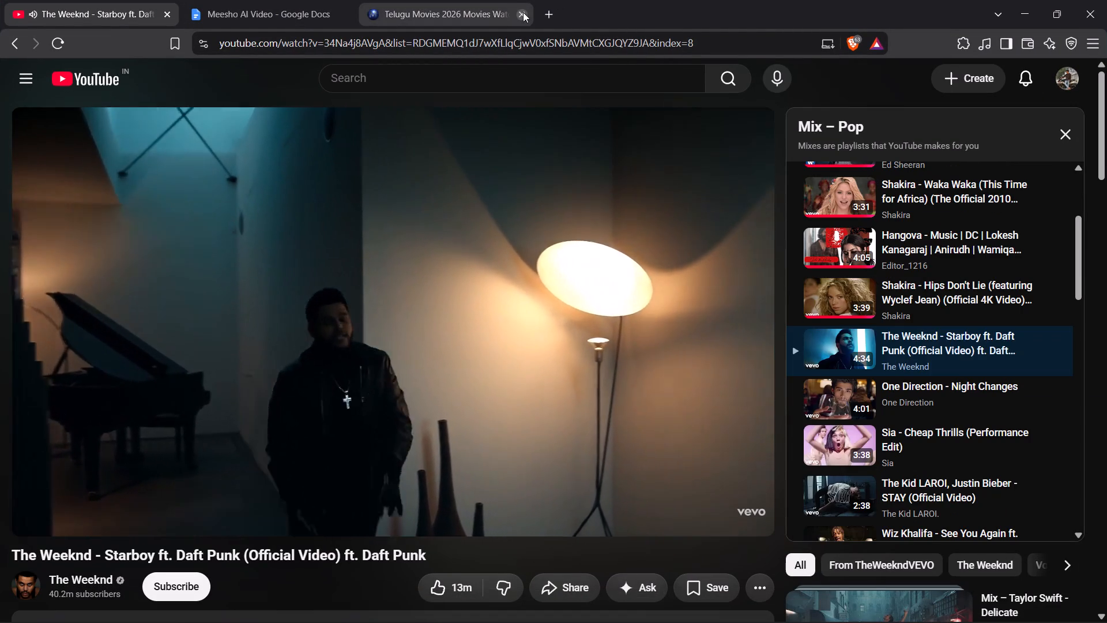
pyautogui.click(523, 12)
pyautogui.click(375, 10)
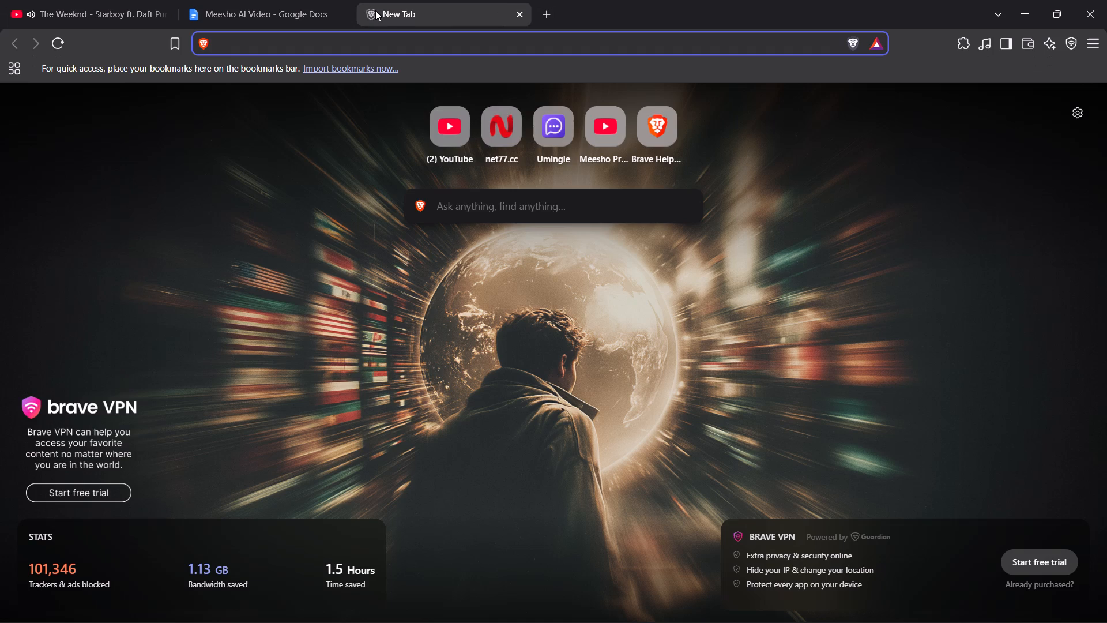
pyautogui.press('y')
pyautogui.press('Return')
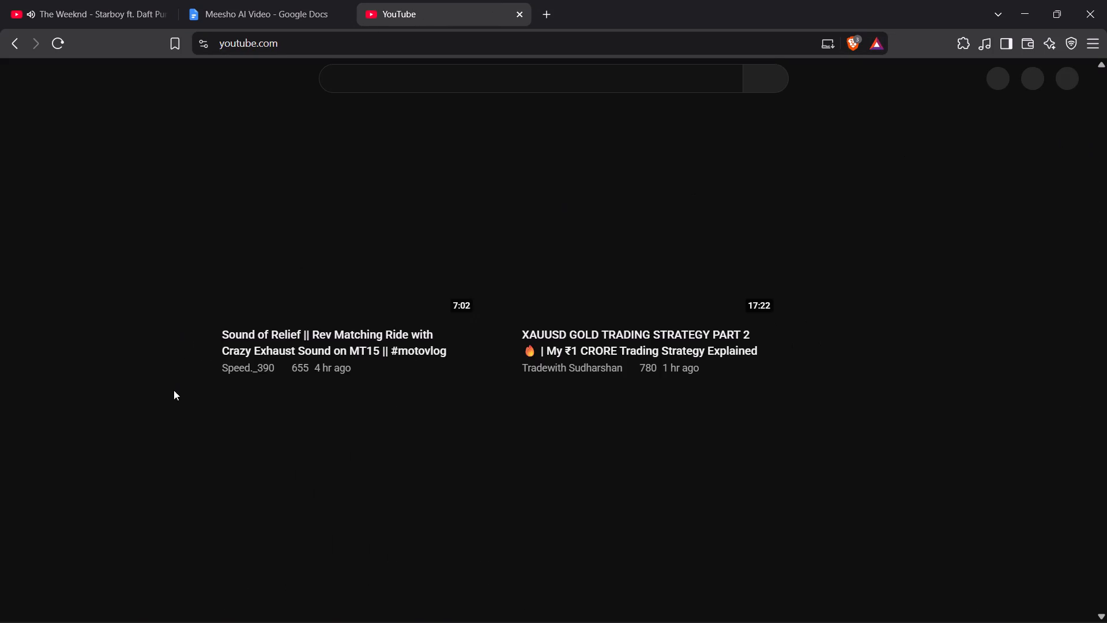
pyautogui.click(101, 530)
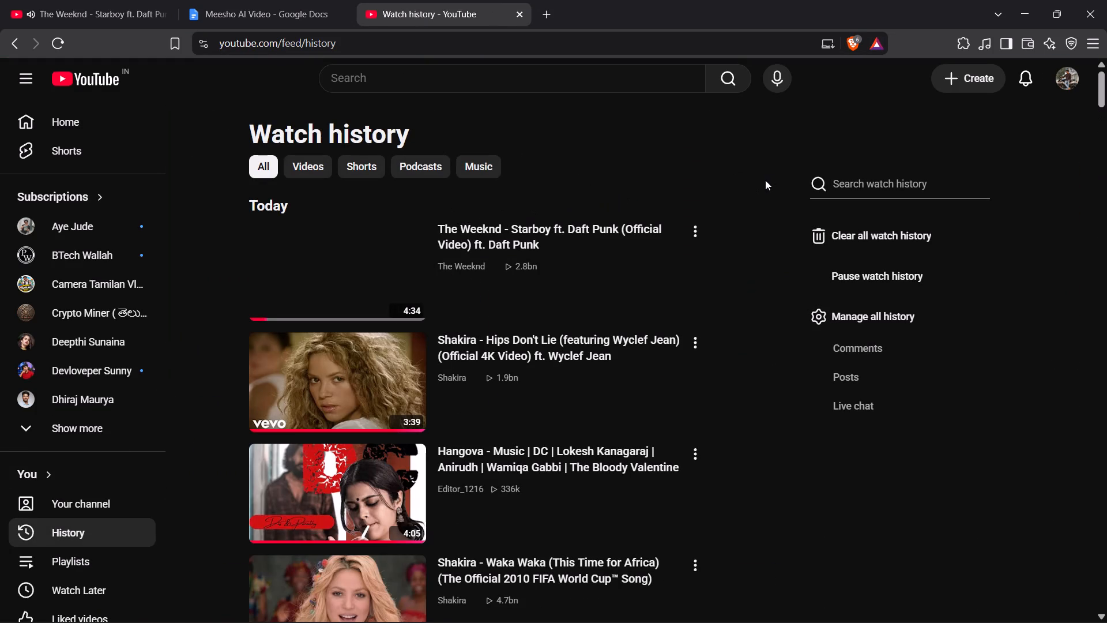
pyautogui.scroll(-7, 781, 231)
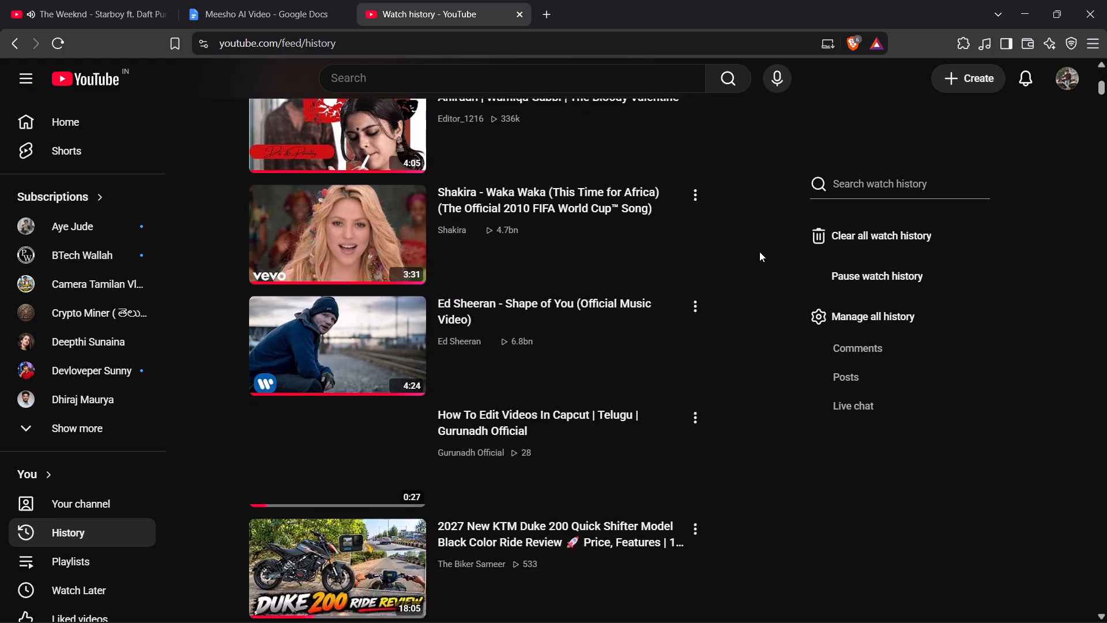
pyautogui.scroll(-3, 759, 252)
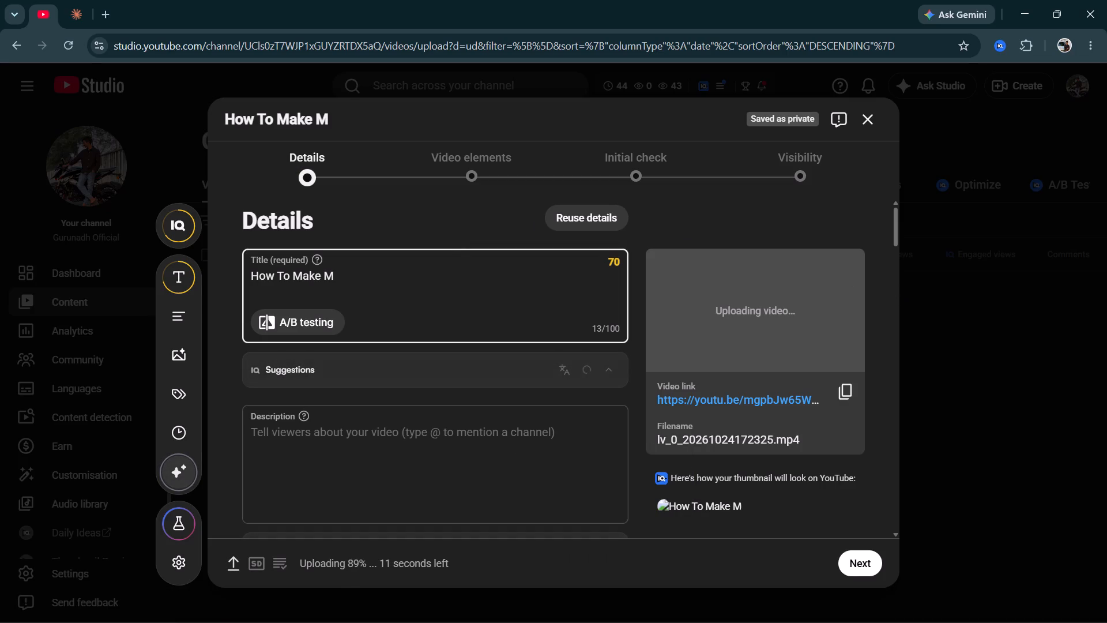
# Back in Chrome, erase the partial title and rewrite its opening as How i Earn Money.
pyautogui.press('BackSpace')
pyautogui.press('BackSpace')
pyautogui.press('BackSpace')
pyautogui.press('BackSpace')
pyautogui.press('BackSpace')
pyautogui.press('BackSpace')
pyautogui.press('BackSpace')
pyautogui.press('BackSpace')
pyautogui.press('BackSpace')
pyautogui.press('BackSpace')
pyautogui.press('BackSpace')
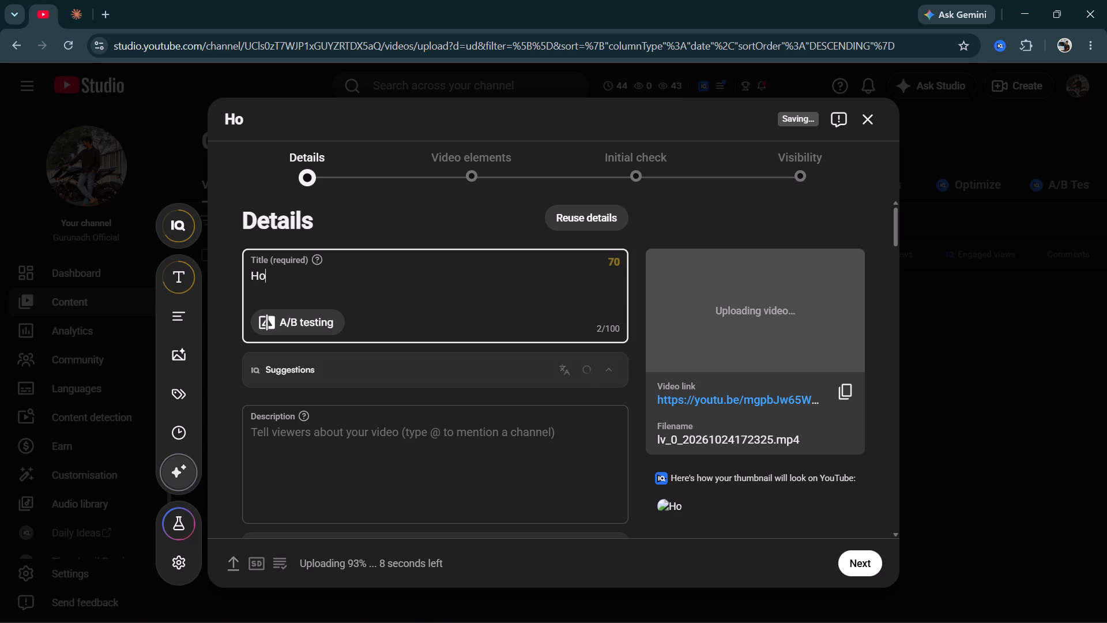
pyautogui.write('W I')
pyautogui.press('space')
pyautogui.press('BackSpace')
pyautogui.press('BackSpace')
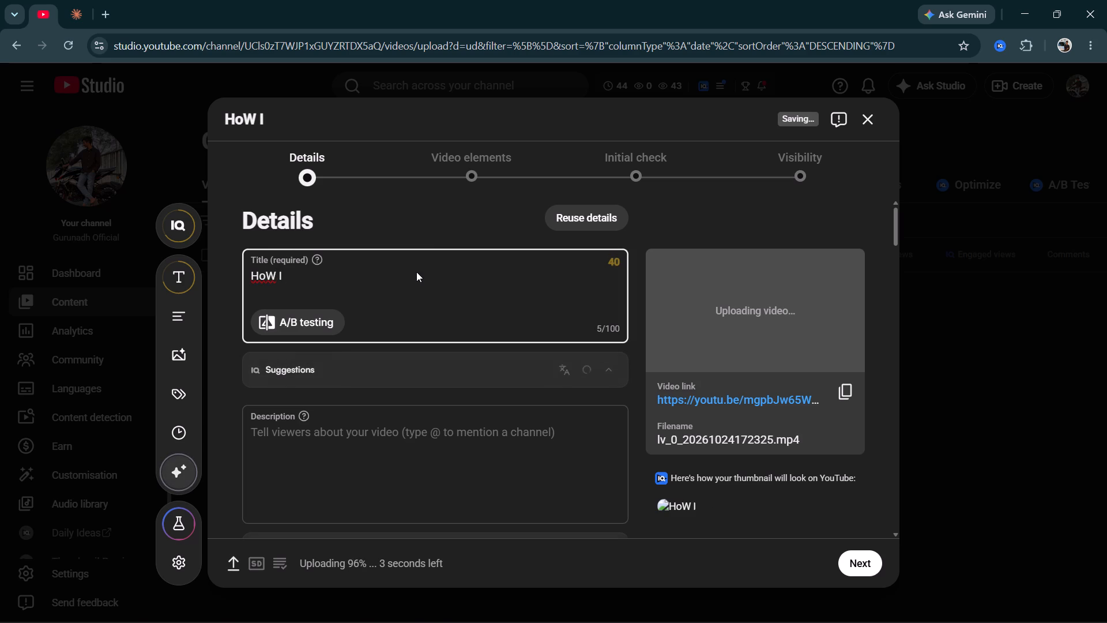
pyautogui.press('BackSpace')
pyautogui.press('BackSpace')
pyautogui.write('w i')
pyautogui.press('space')
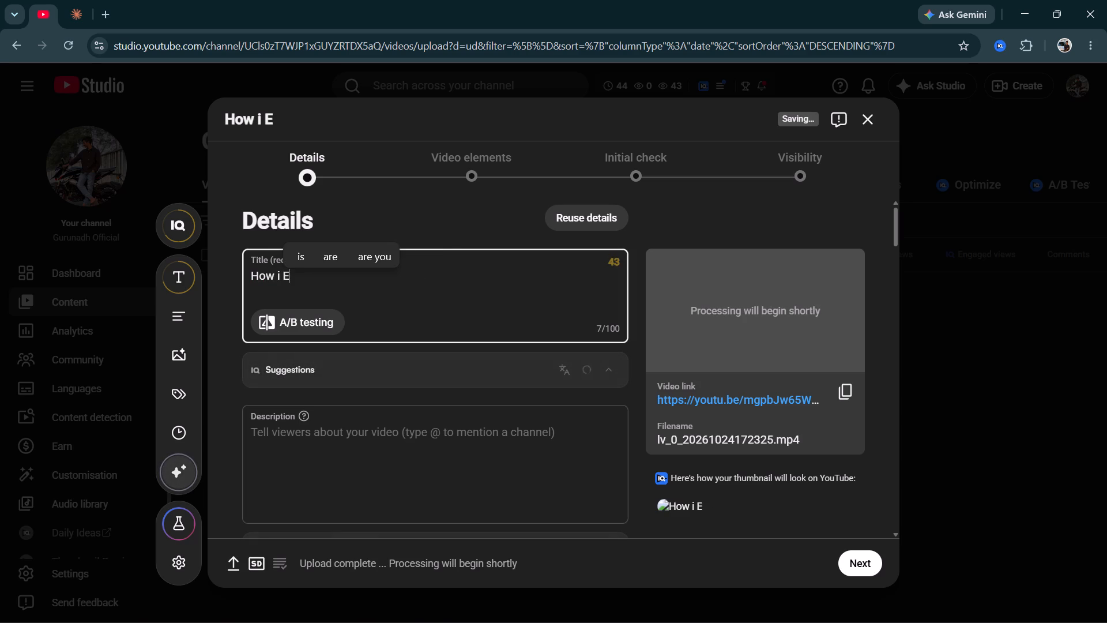
pyautogui.write('arn')
pyautogui.press('space')
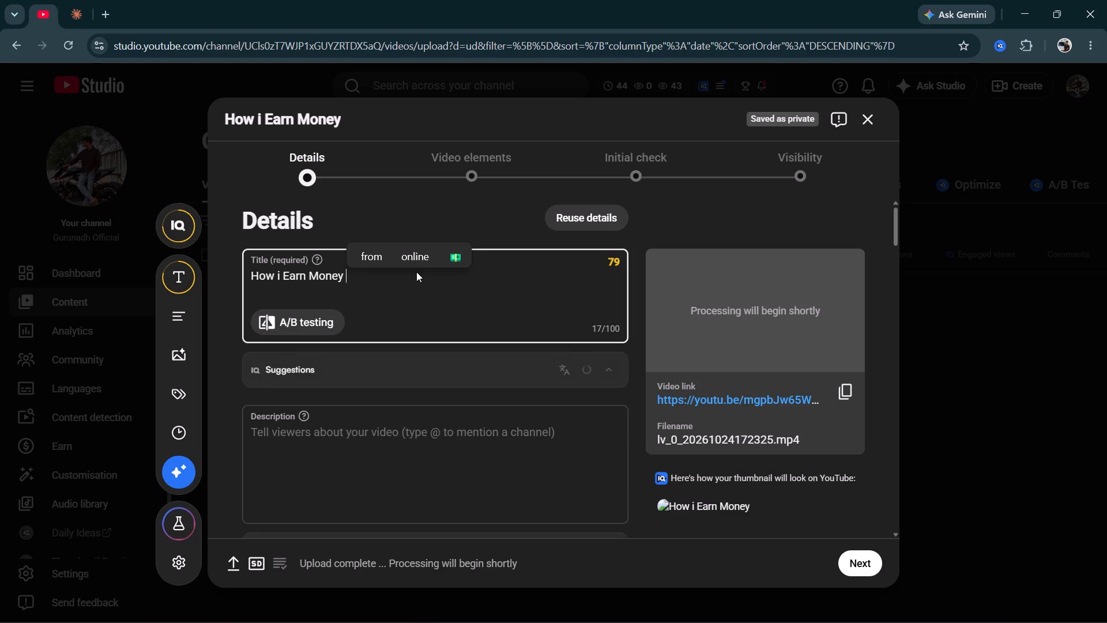
# Complete the video title as How i Earn Money Through Meesho Using Ai.
pyautogui.press('r')
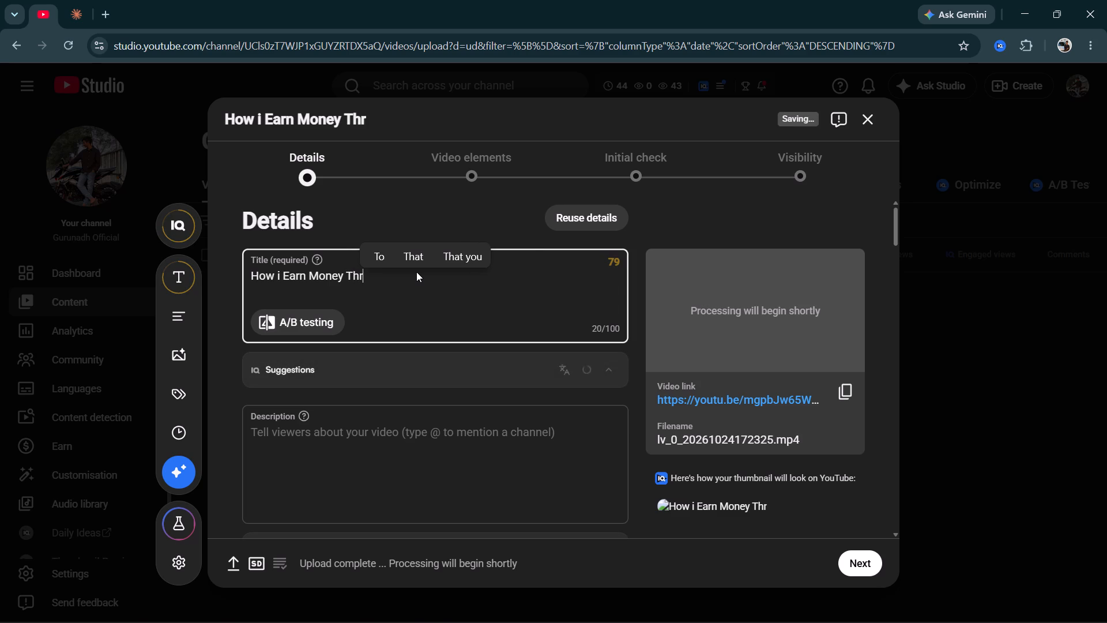
pyautogui.click(448, 253)
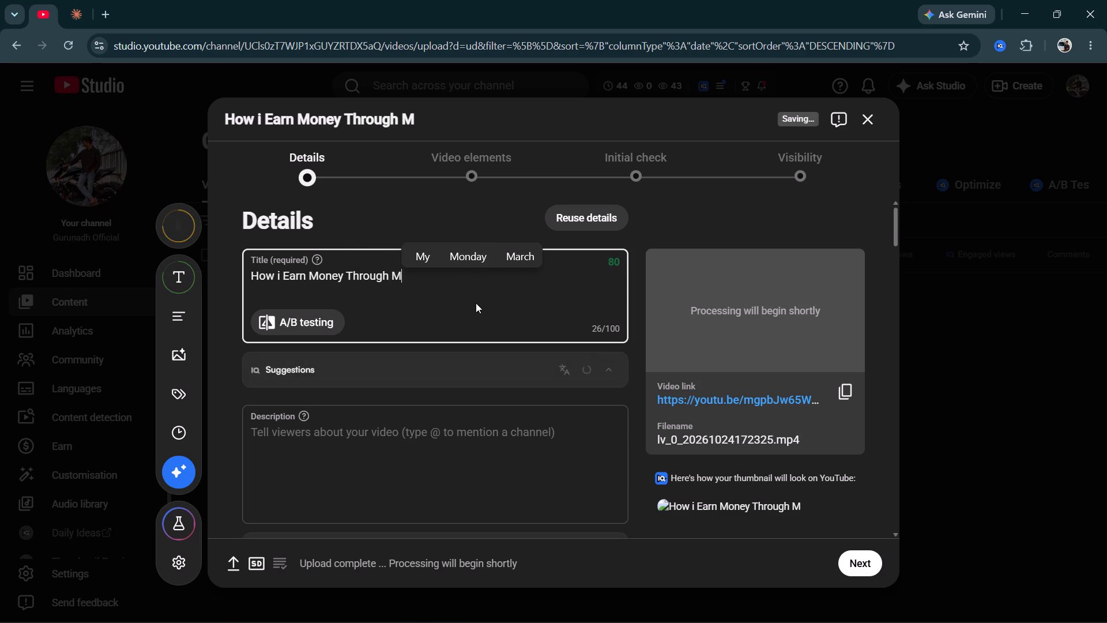
pyautogui.write('eesho')
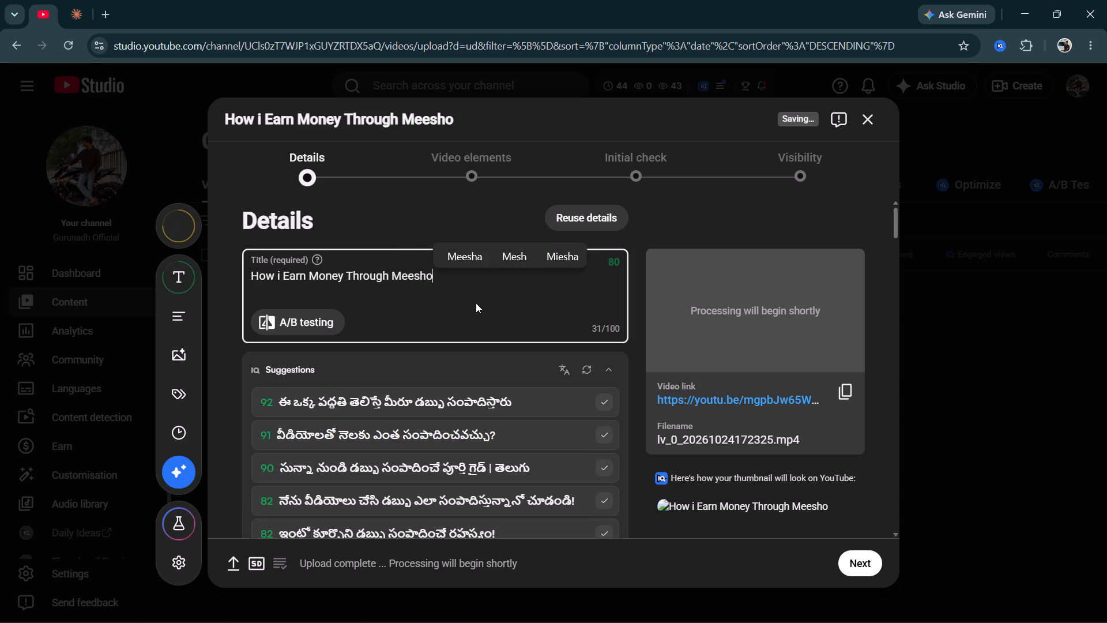
pyautogui.press('space')
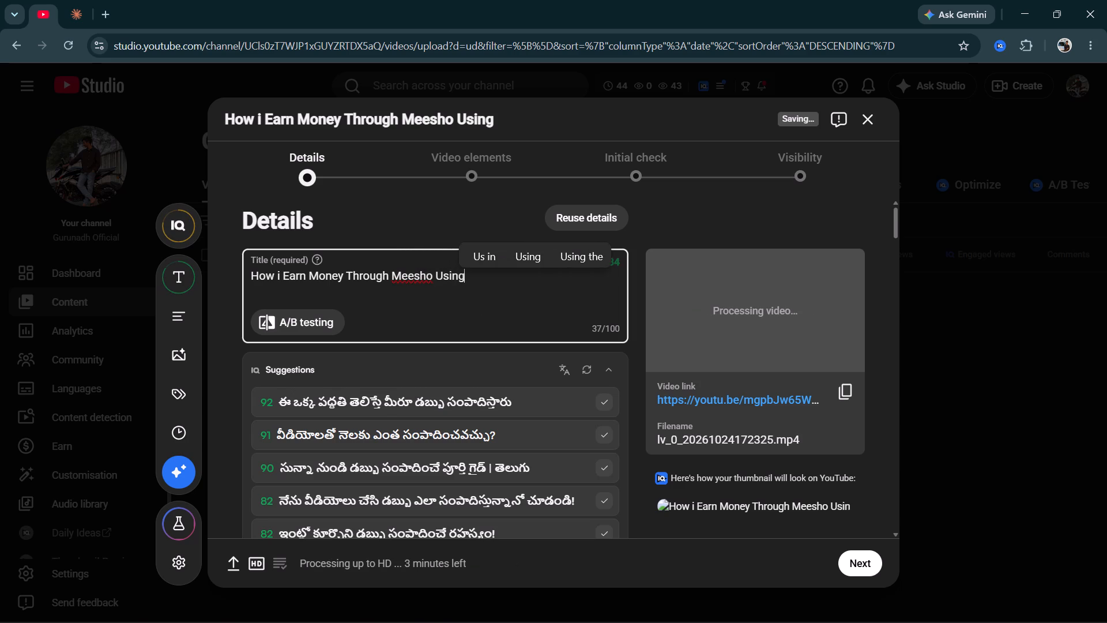
pyautogui.press('a')
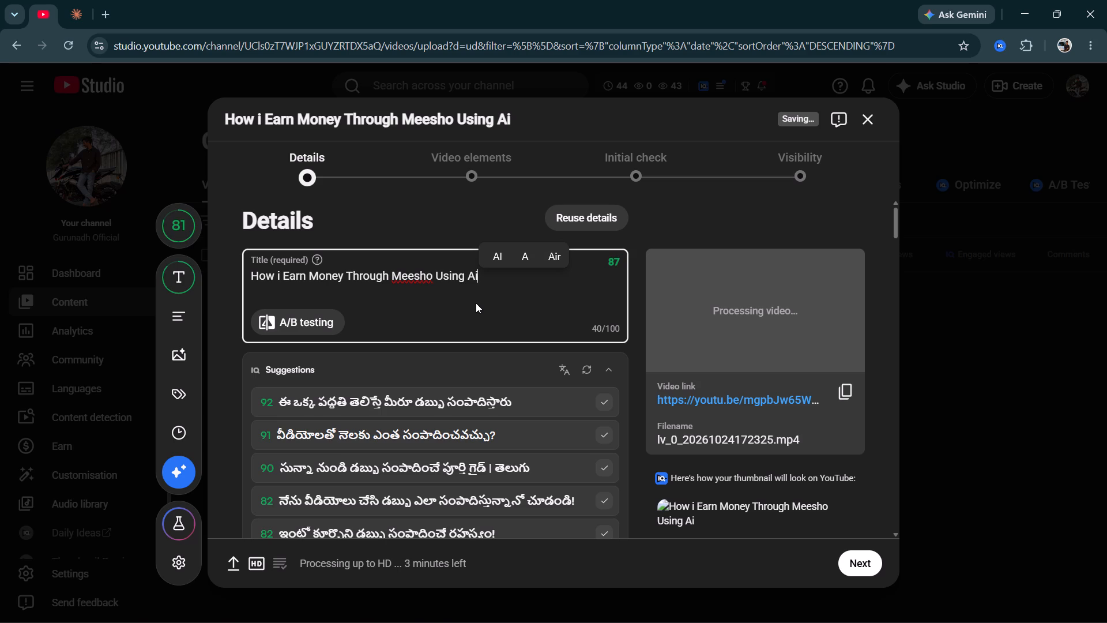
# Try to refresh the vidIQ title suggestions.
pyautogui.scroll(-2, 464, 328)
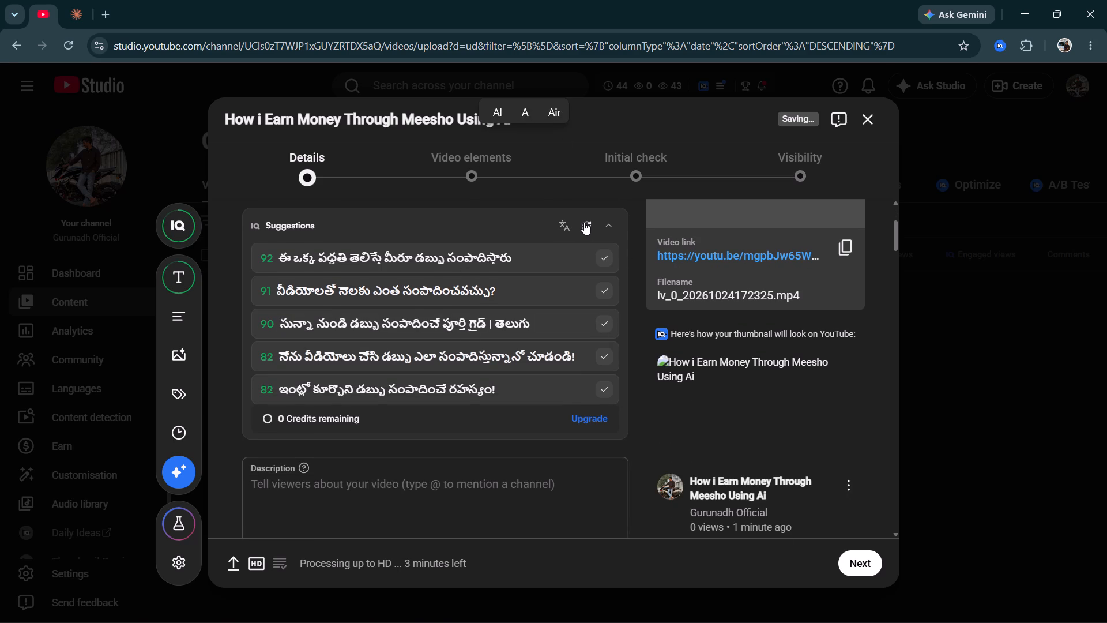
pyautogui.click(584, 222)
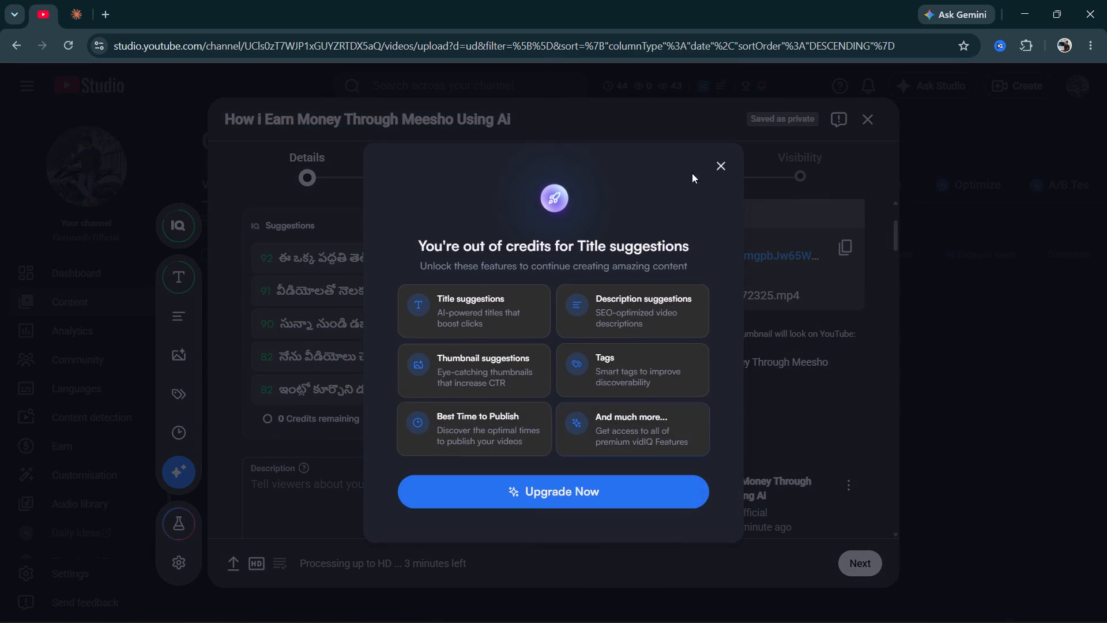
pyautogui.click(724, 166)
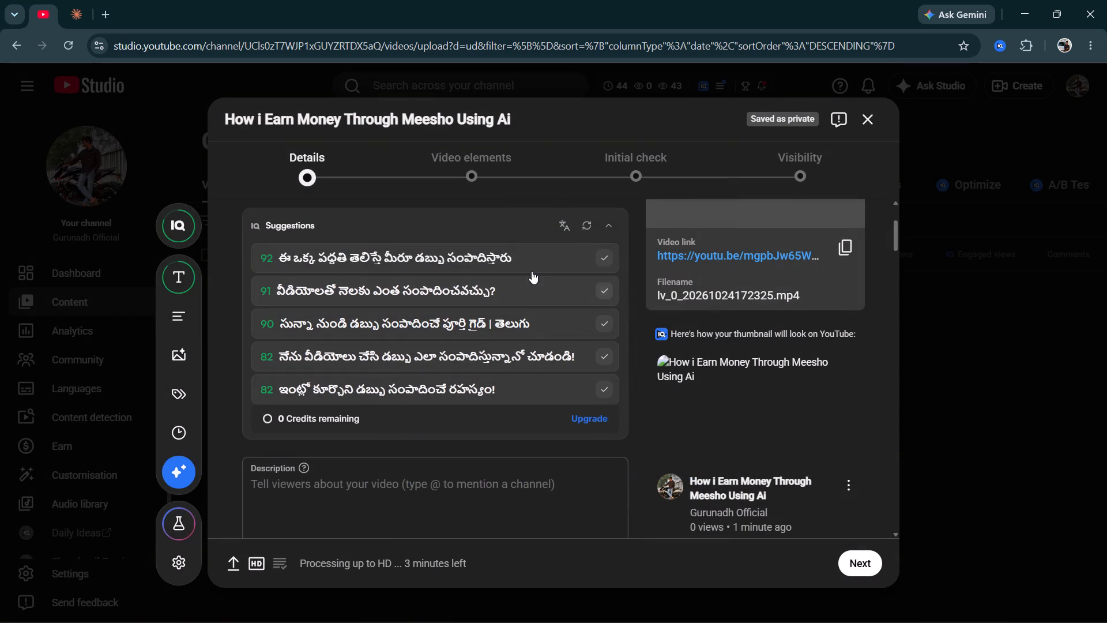
# Look over the title suggestions and go to the video language setting that controls their language.
pyautogui.scroll(-1, 400, 397)
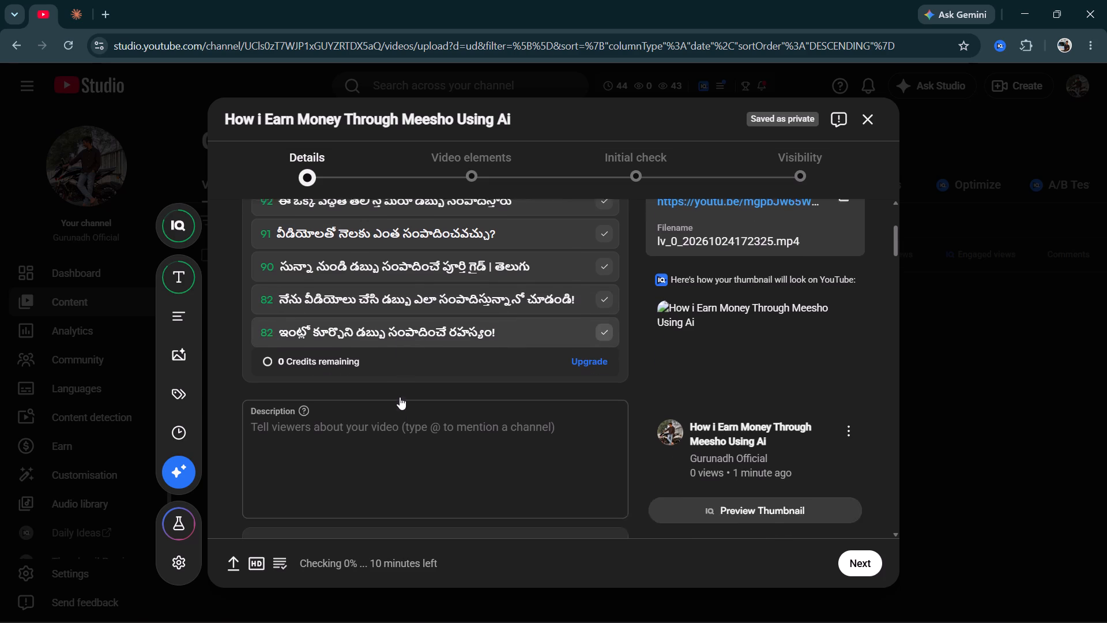
pyautogui.scroll(-4, 400, 397)
pyautogui.scroll(5, 448, 354)
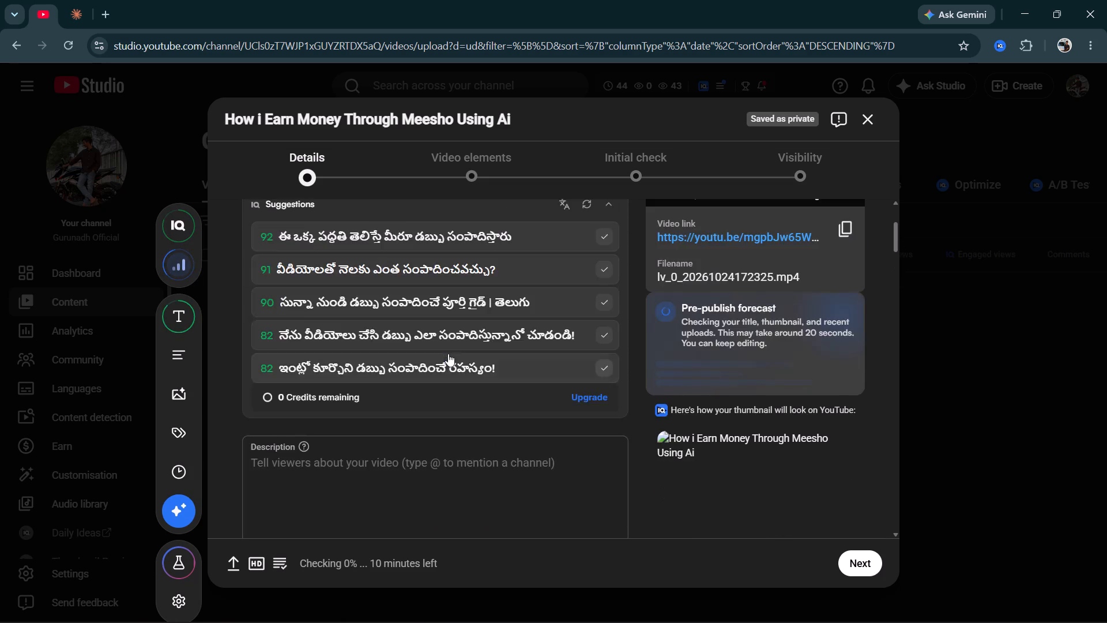
pyautogui.scroll(3, 448, 354)
pyautogui.click(566, 372)
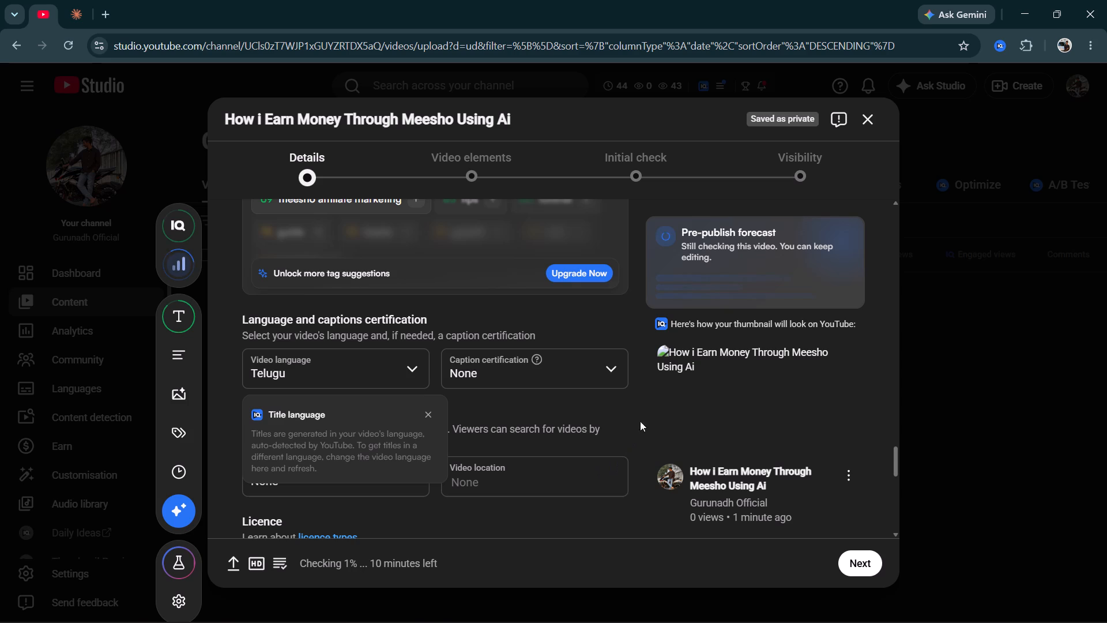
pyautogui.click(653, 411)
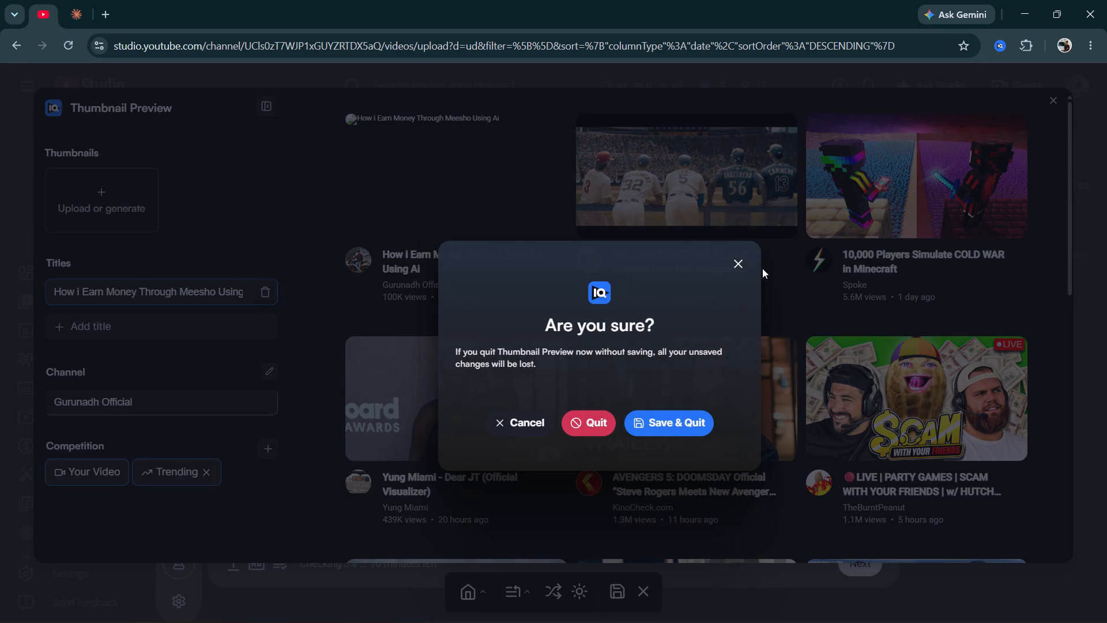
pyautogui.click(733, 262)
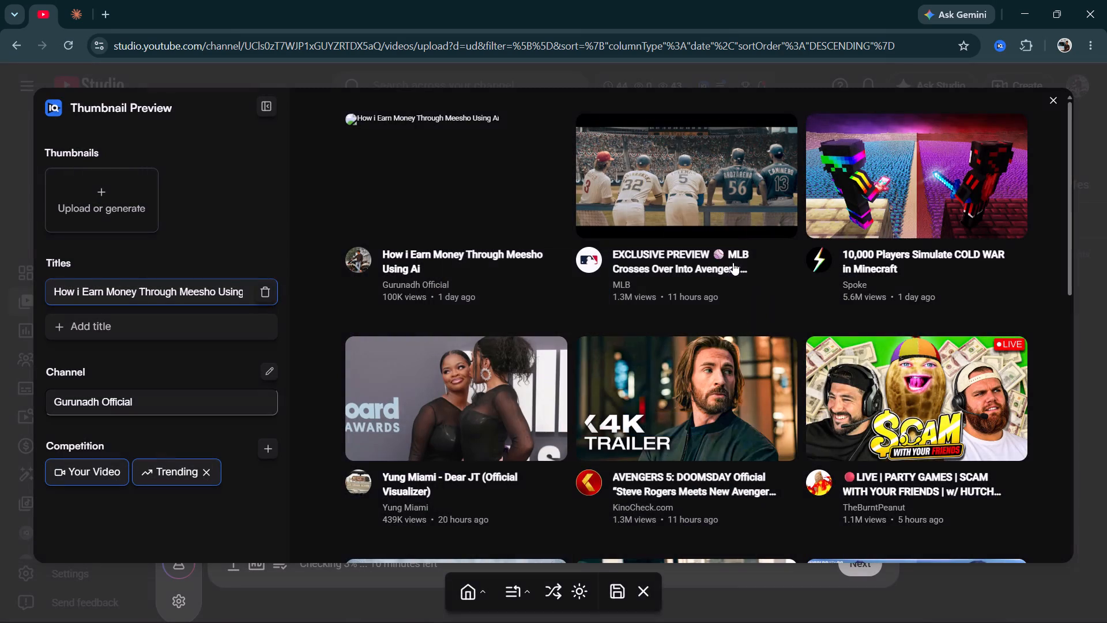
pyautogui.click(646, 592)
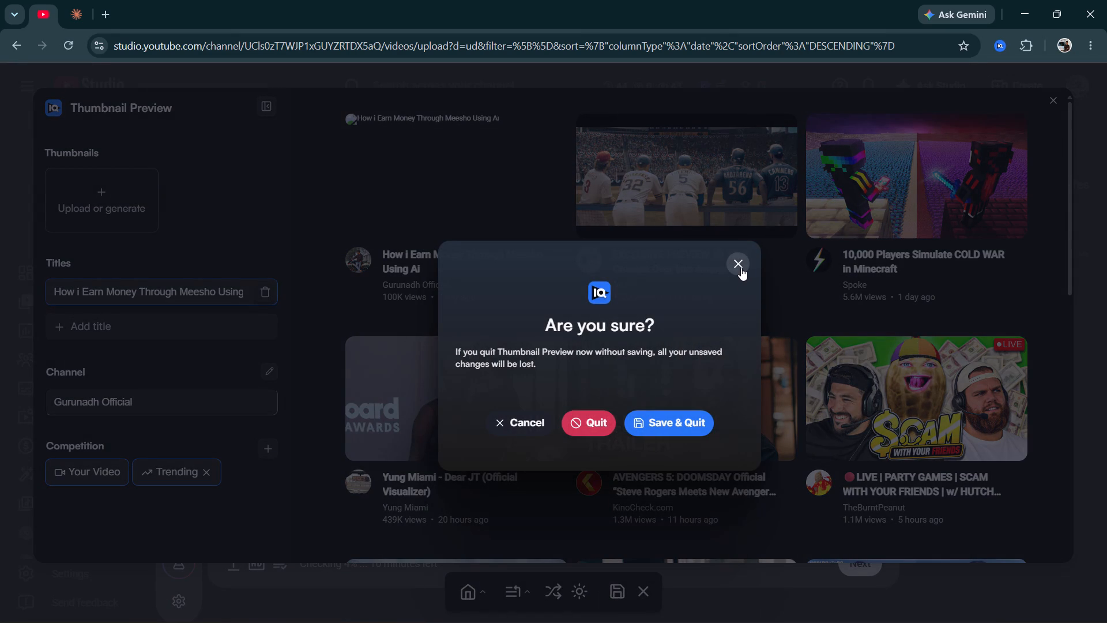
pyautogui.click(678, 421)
# Return to the video title and add a space after Ai at its end.
pyautogui.scroll(2, 470, 339)
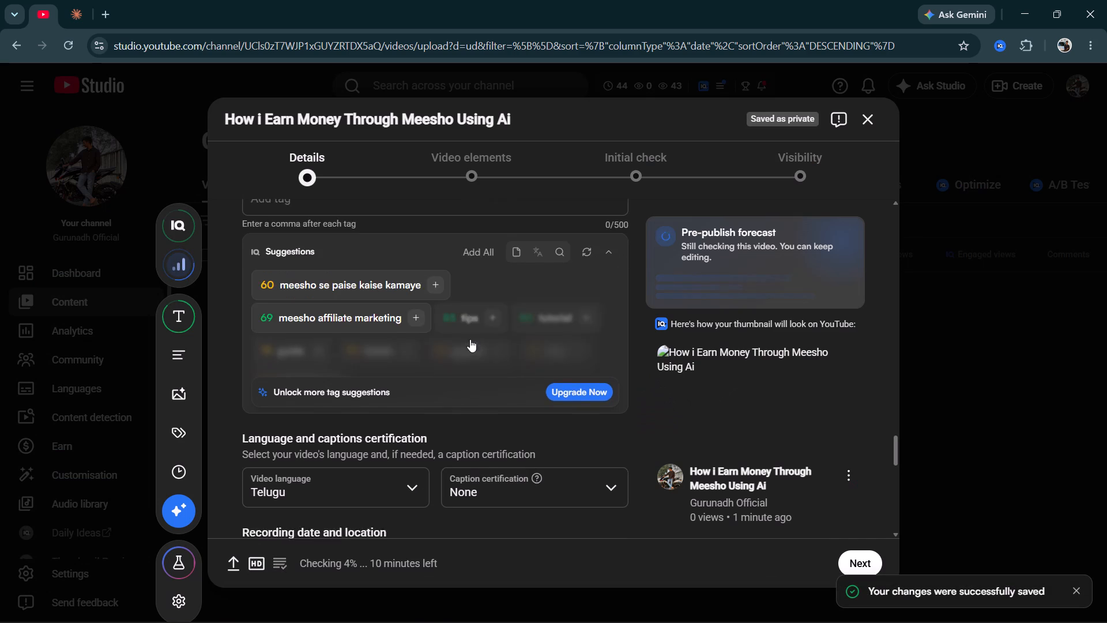
pyautogui.scroll(15, 470, 339)
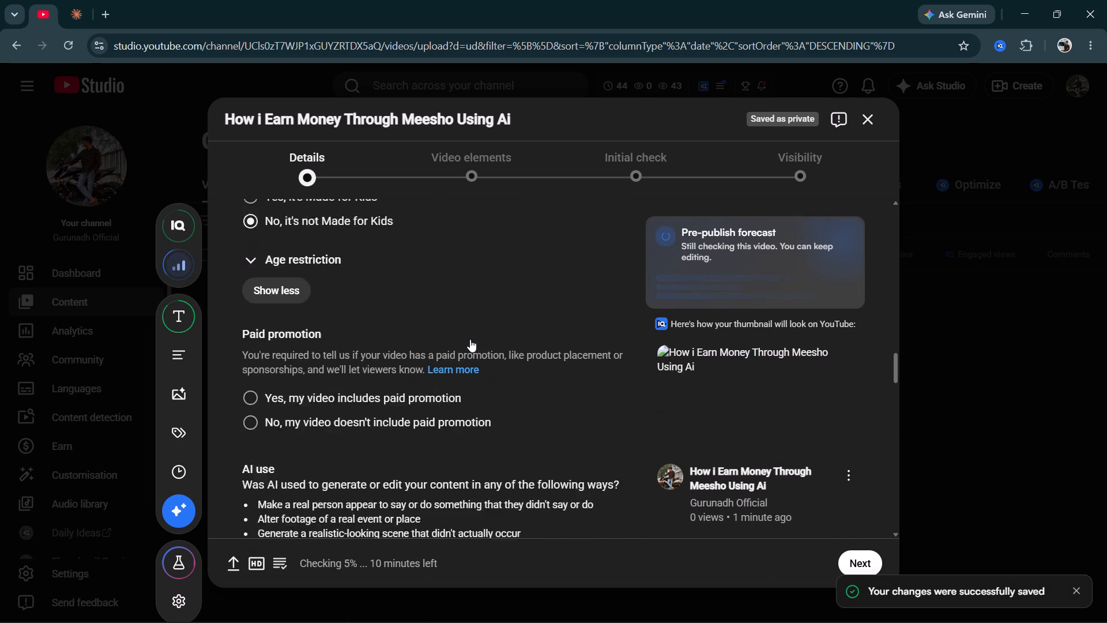
pyautogui.scroll(3, 470, 339)
pyautogui.scroll(20, 470, 339)
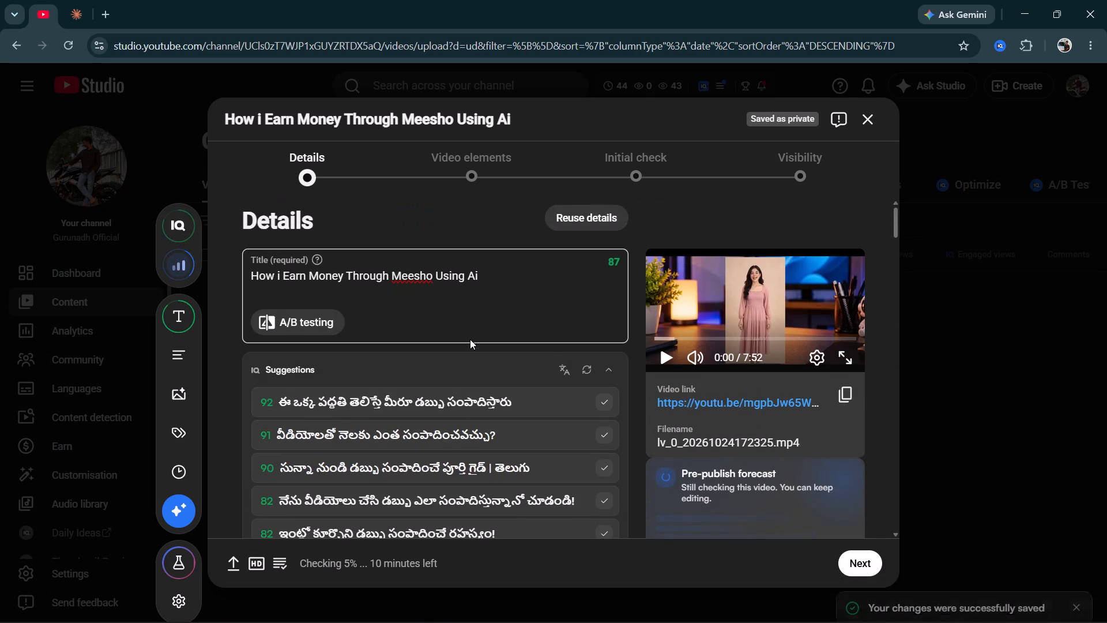
pyautogui.scroll(4, 470, 339)
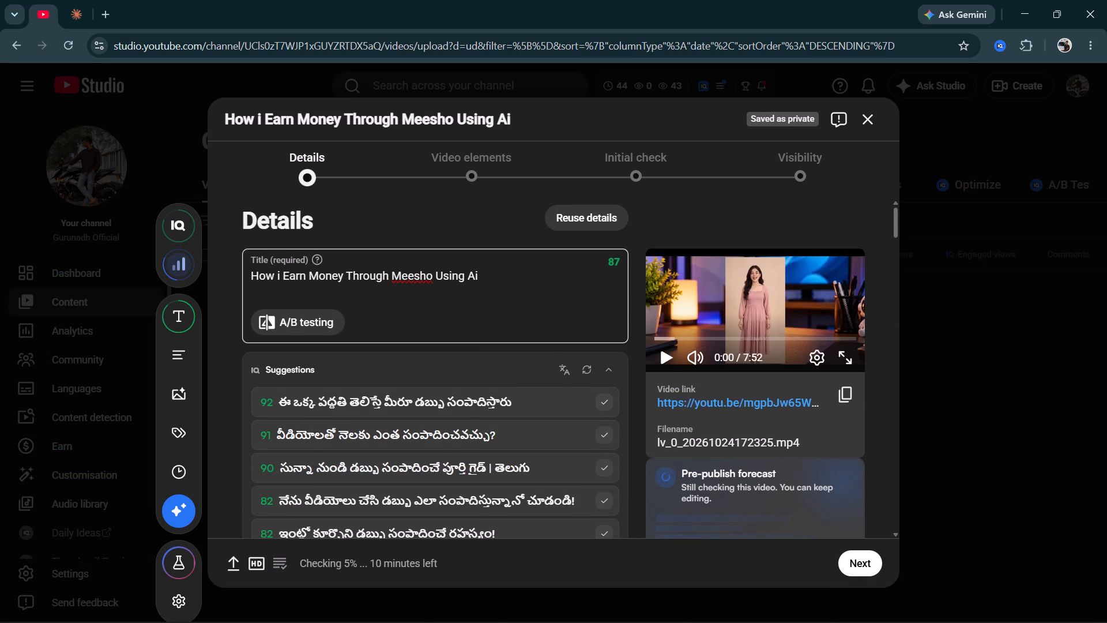
pyautogui.click(499, 277)
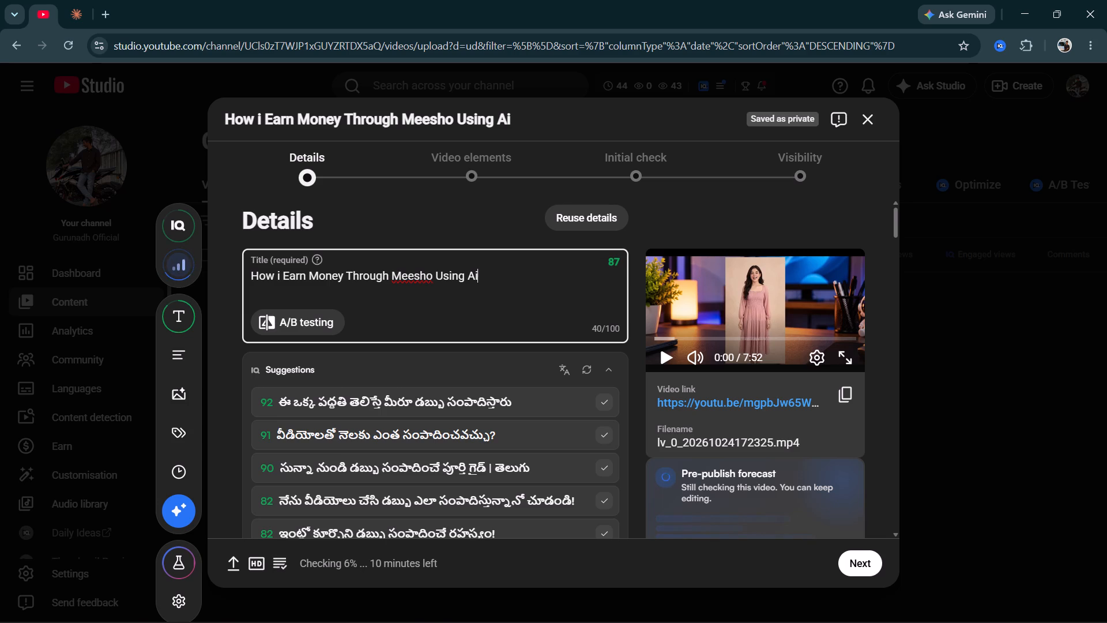
pyautogui.press('space')
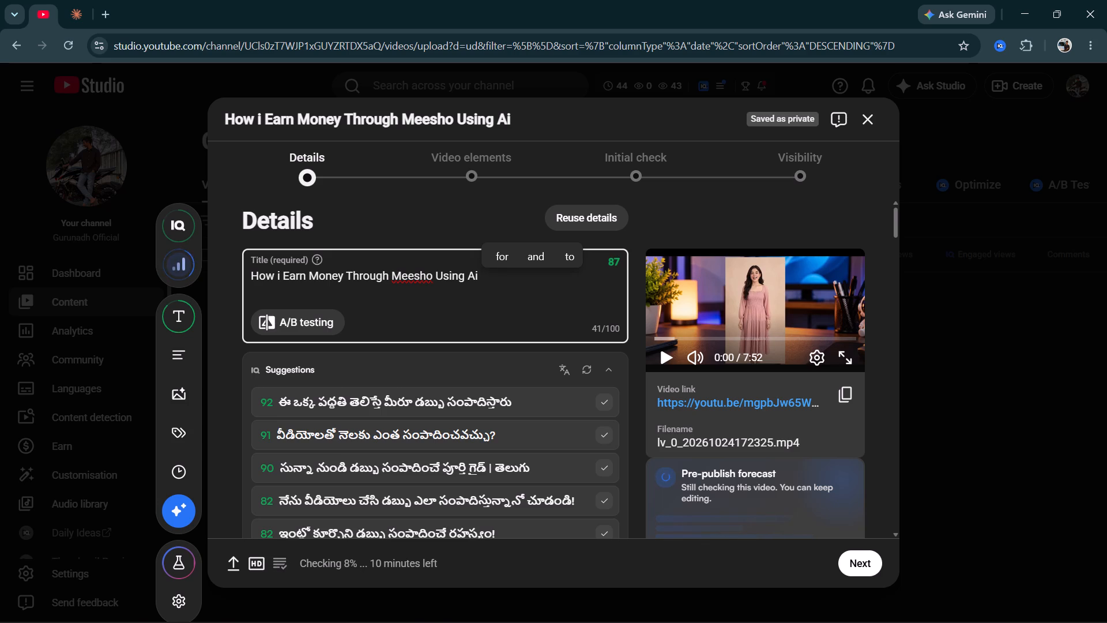
pyautogui.rightClick(408, 276)
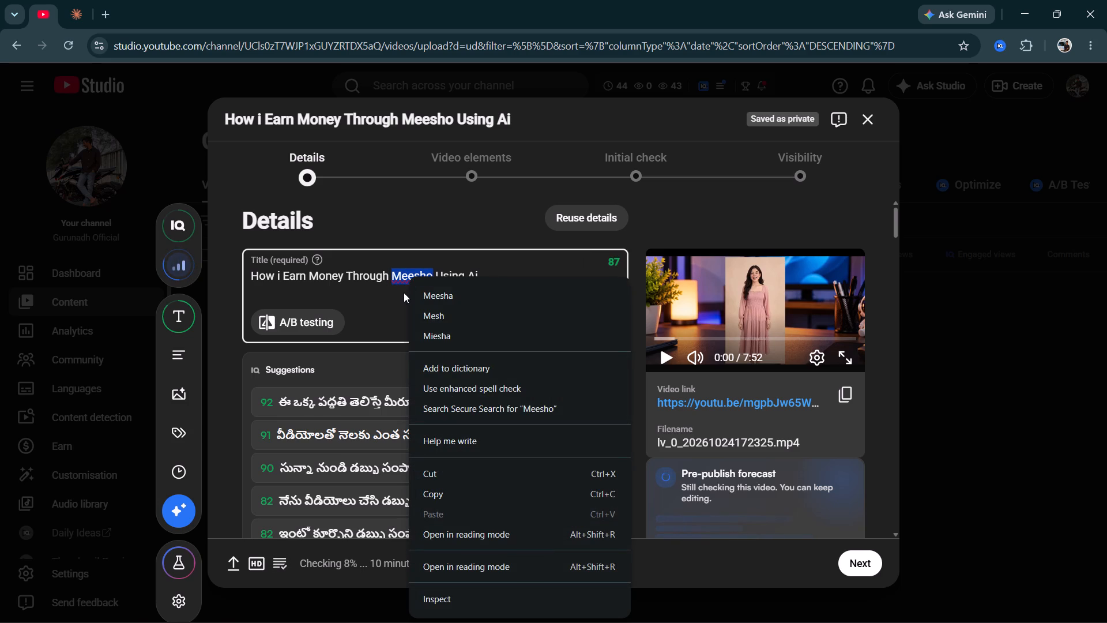
pyautogui.click(402, 294)
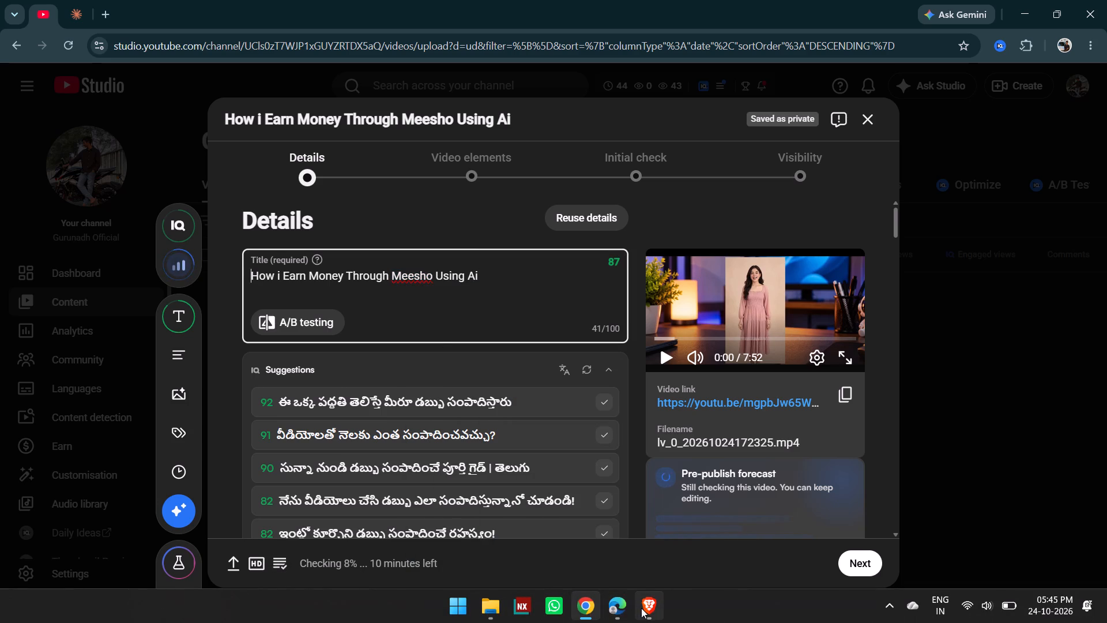
pyautogui.click(641, 608)
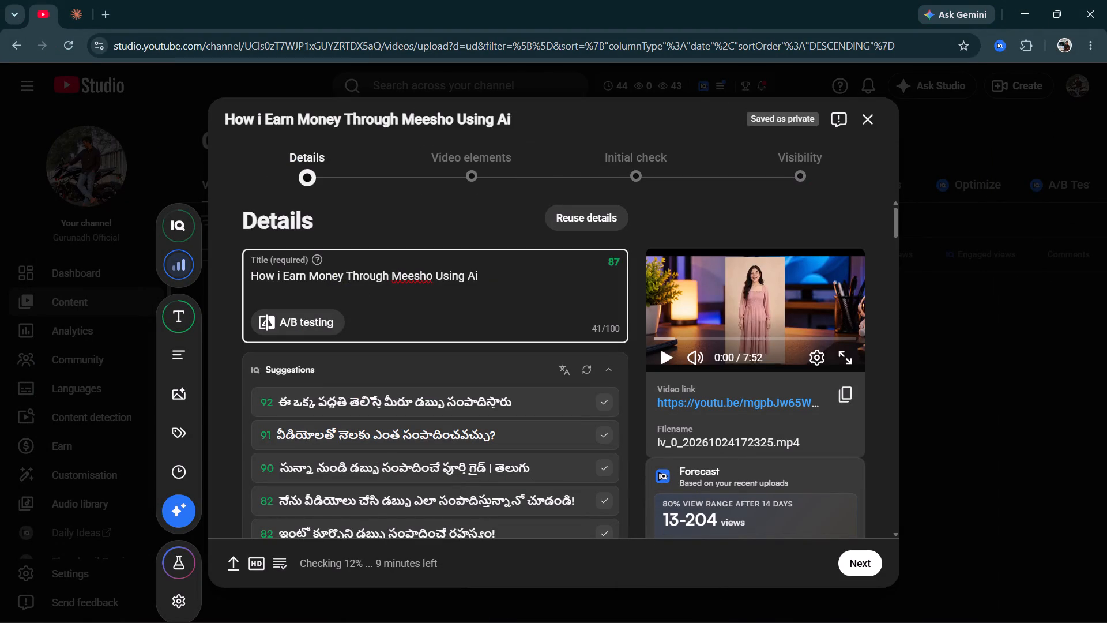
pyautogui.click(430, 278)
pyautogui.press('space')
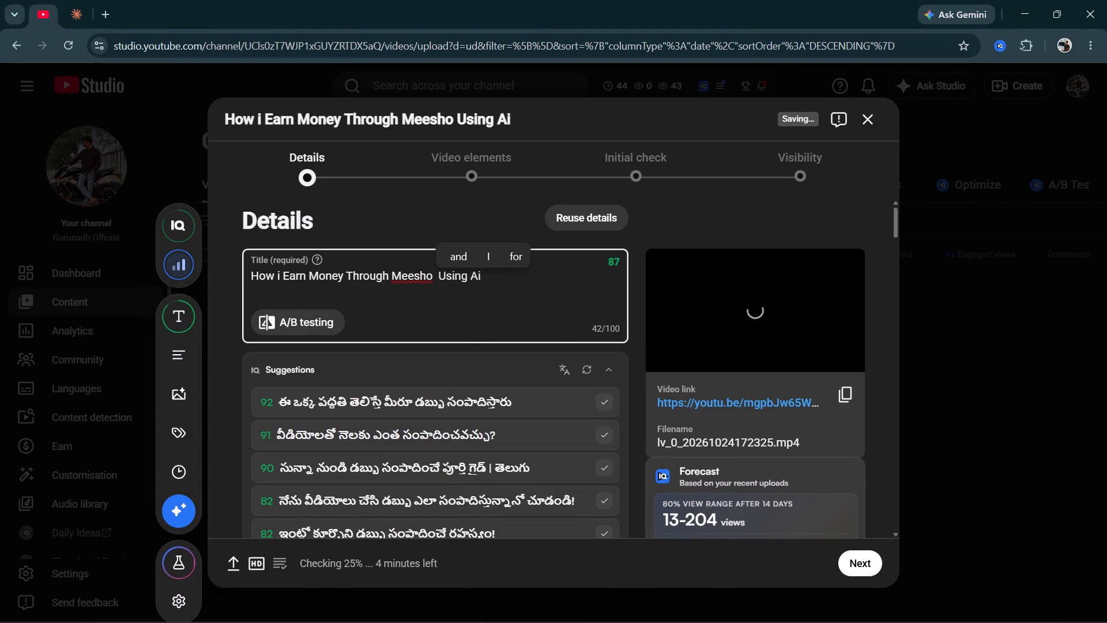
pyautogui.click(659, 618)
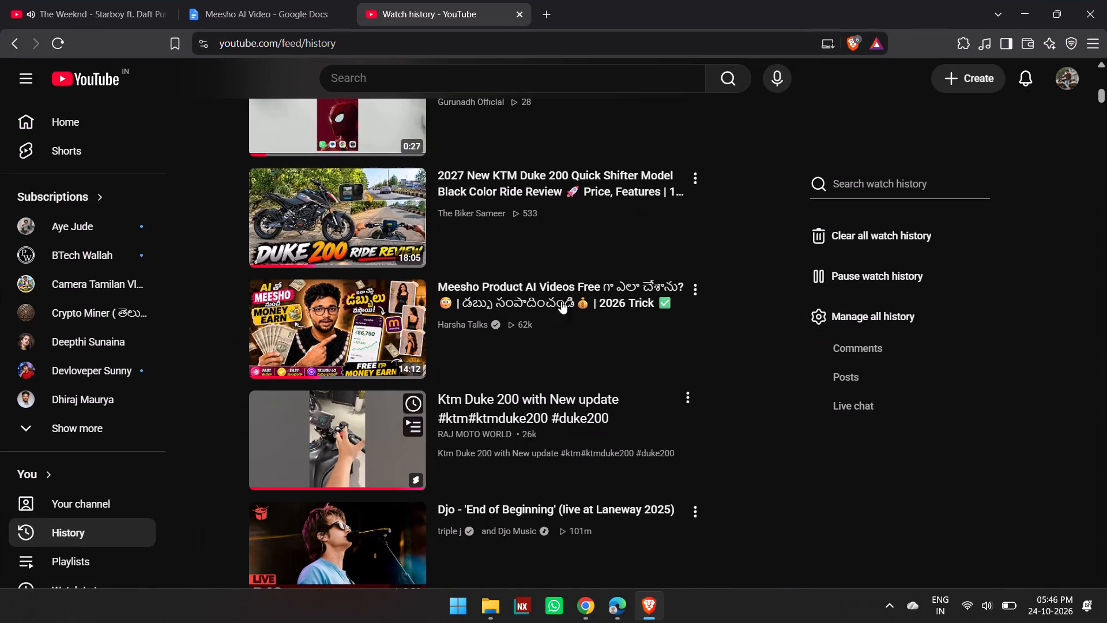
pyautogui.click(1033, 6)
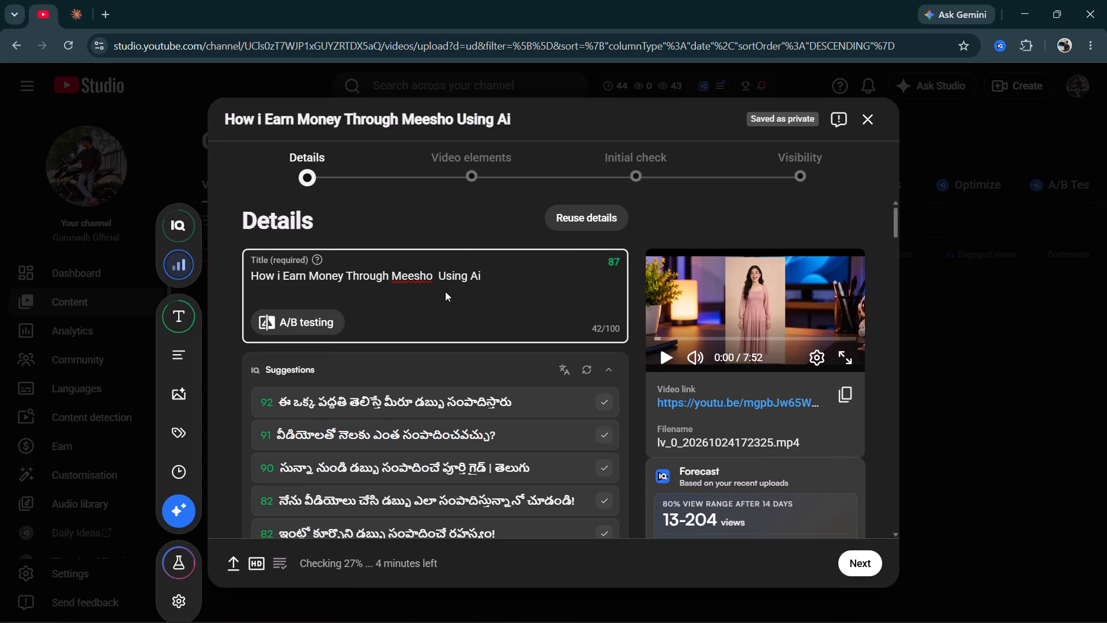
pyautogui.write('ro')
pyautogui.write('ducts')
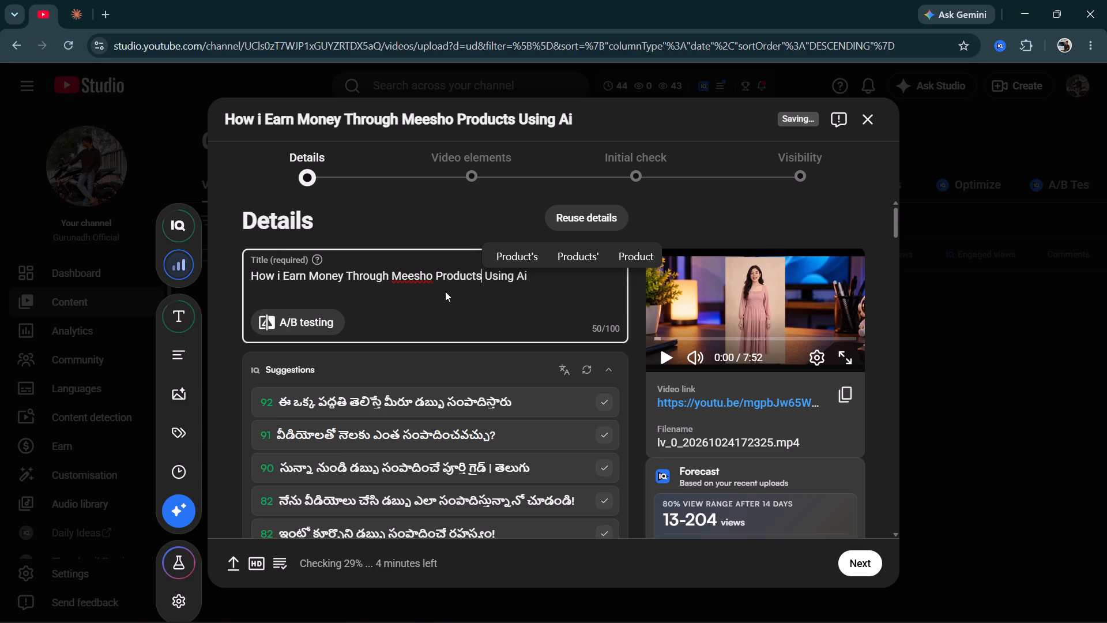
# Append a vertical bar separator after Ai at the end of the video title.
pyautogui.press('Right')
pyautogui.press('Right')
pyautogui.press('Right')
pyautogui.press('Right')
pyautogui.press('Right')
pyautogui.press('Right')
pyautogui.press('Right')
pyautogui.press('Right')
pyautogui.press('Right')
pyautogui.press('Right')
pyautogui.press('Right')
pyautogui.press('Right')
pyautogui.press('Right')
pyautogui.press('Right')
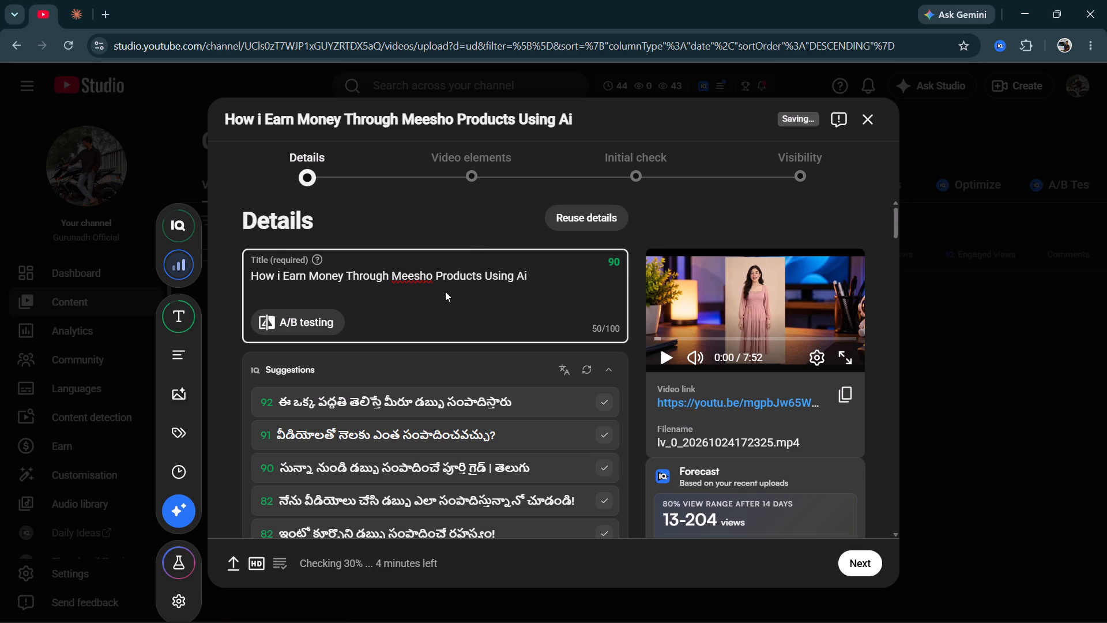
pyautogui.write('|')
pyautogui.press('space')
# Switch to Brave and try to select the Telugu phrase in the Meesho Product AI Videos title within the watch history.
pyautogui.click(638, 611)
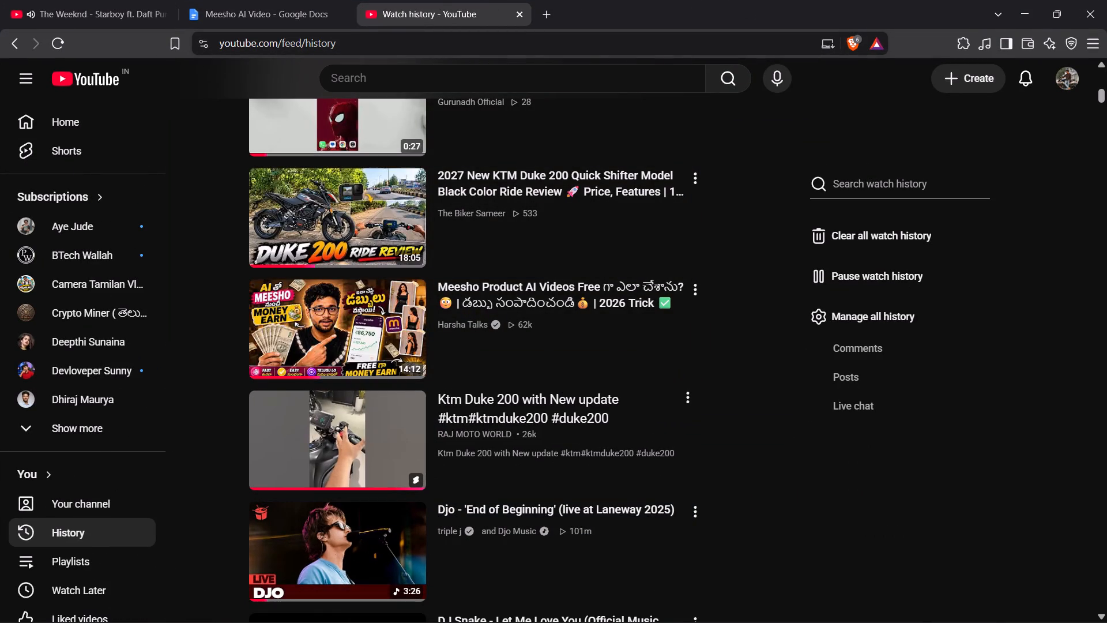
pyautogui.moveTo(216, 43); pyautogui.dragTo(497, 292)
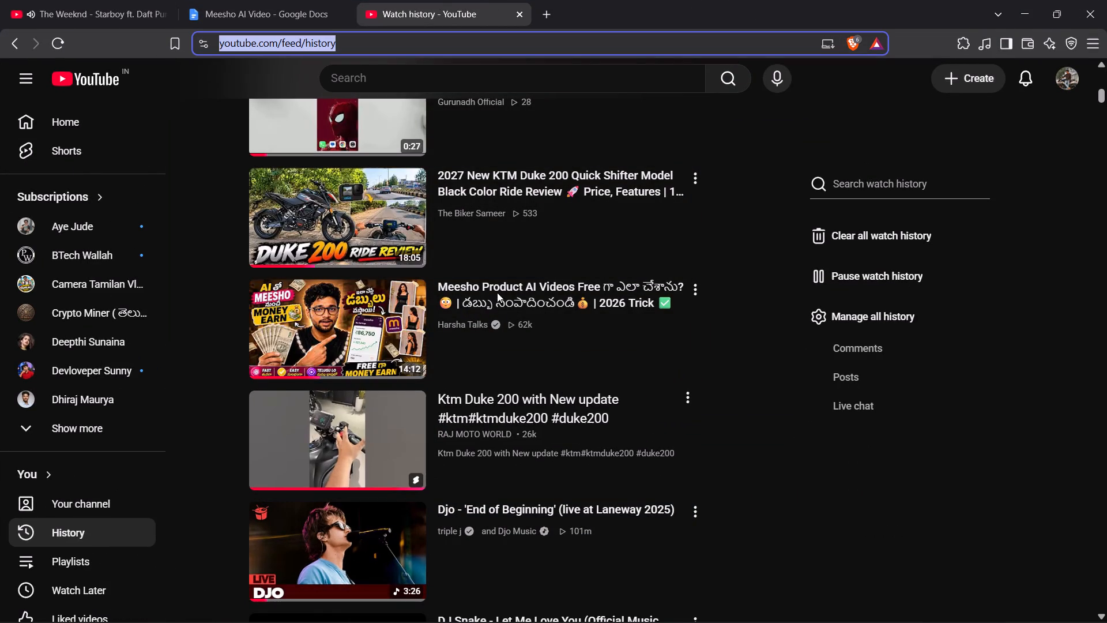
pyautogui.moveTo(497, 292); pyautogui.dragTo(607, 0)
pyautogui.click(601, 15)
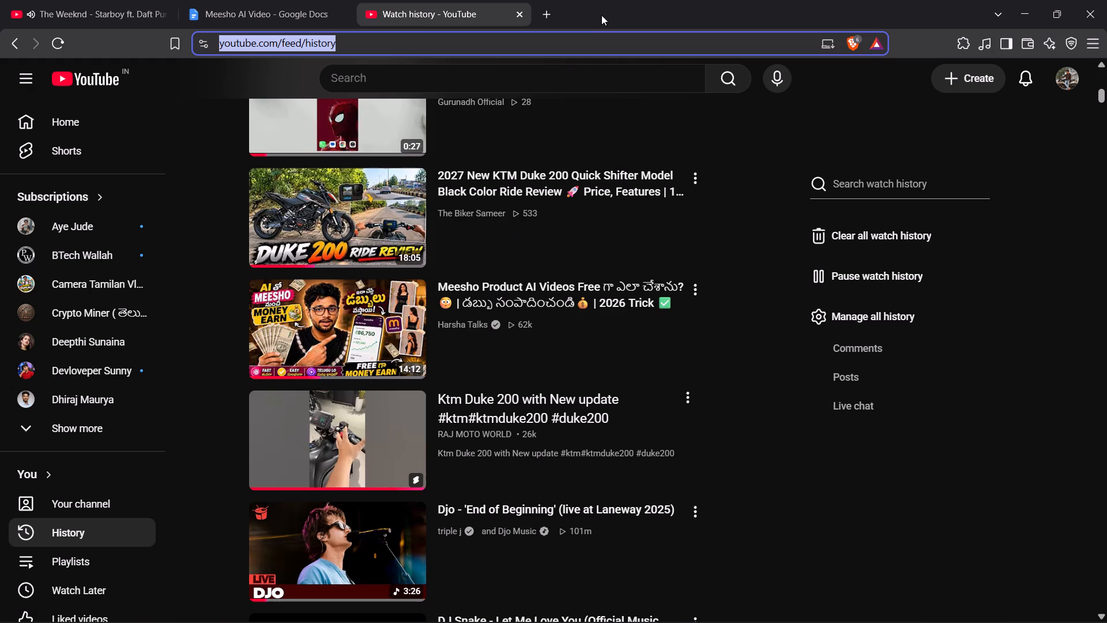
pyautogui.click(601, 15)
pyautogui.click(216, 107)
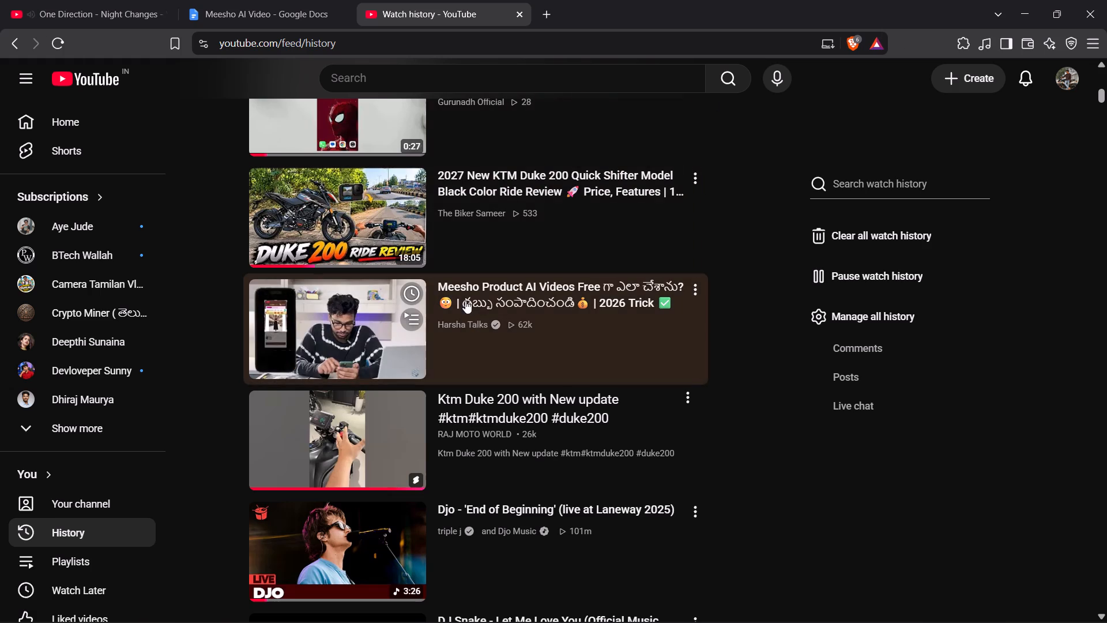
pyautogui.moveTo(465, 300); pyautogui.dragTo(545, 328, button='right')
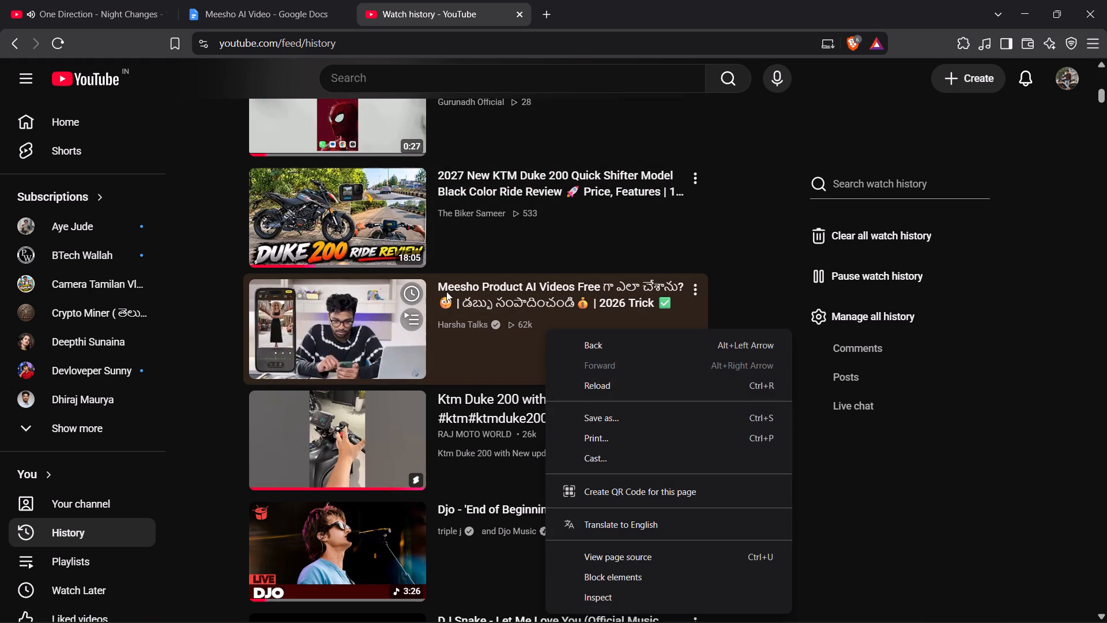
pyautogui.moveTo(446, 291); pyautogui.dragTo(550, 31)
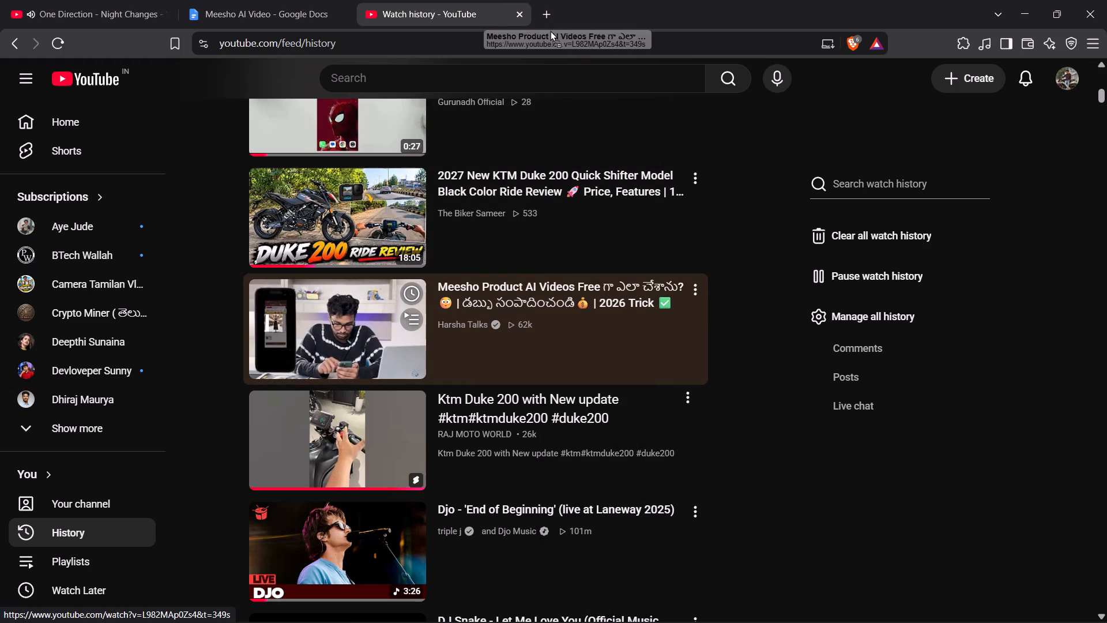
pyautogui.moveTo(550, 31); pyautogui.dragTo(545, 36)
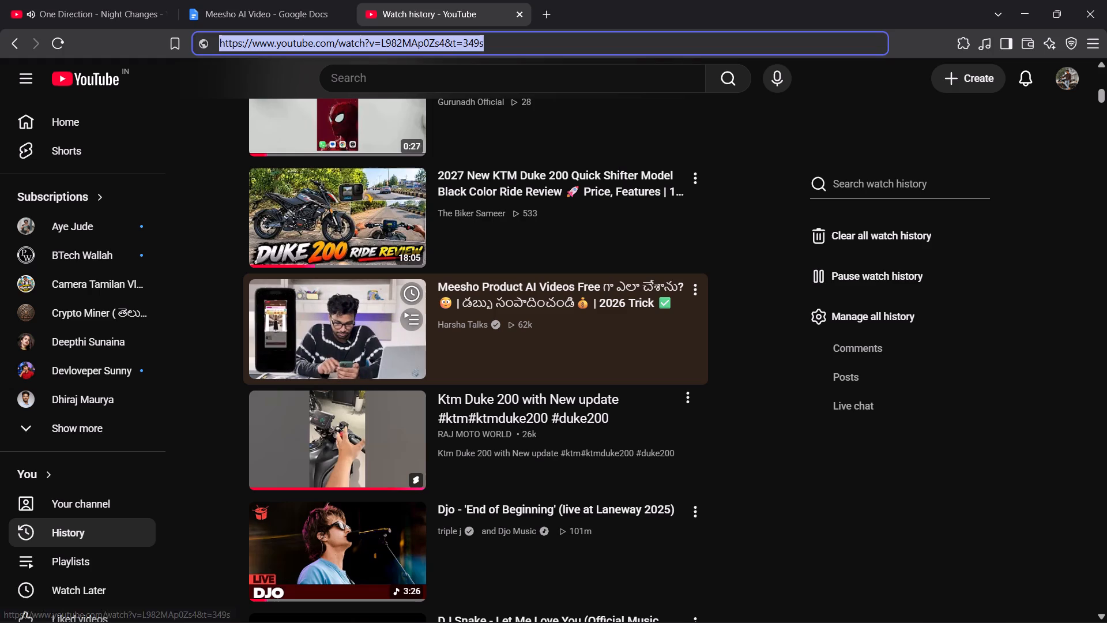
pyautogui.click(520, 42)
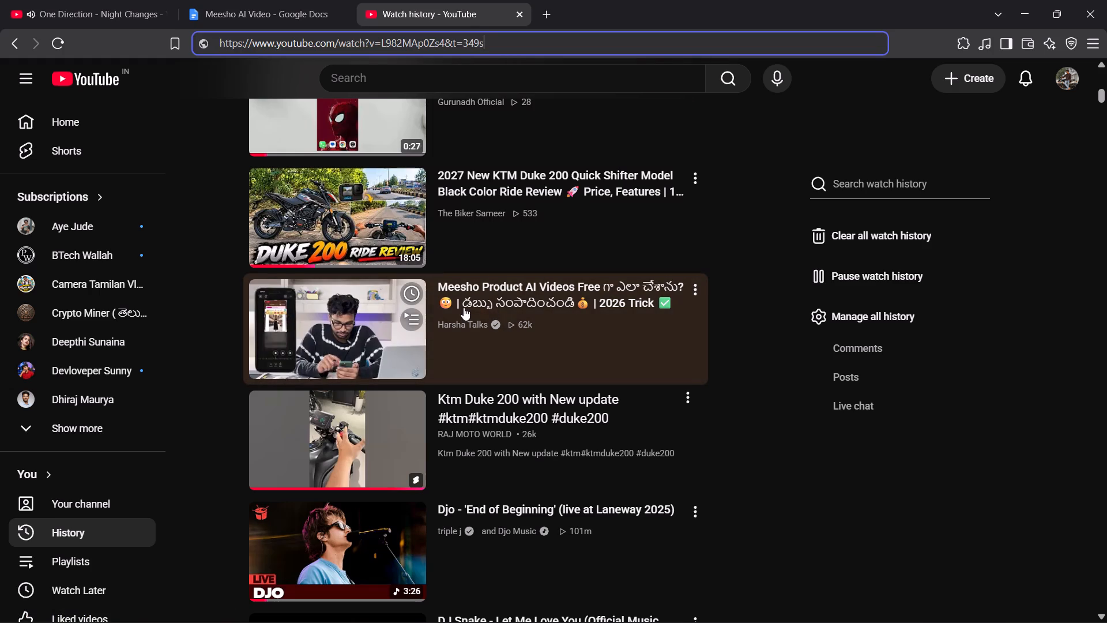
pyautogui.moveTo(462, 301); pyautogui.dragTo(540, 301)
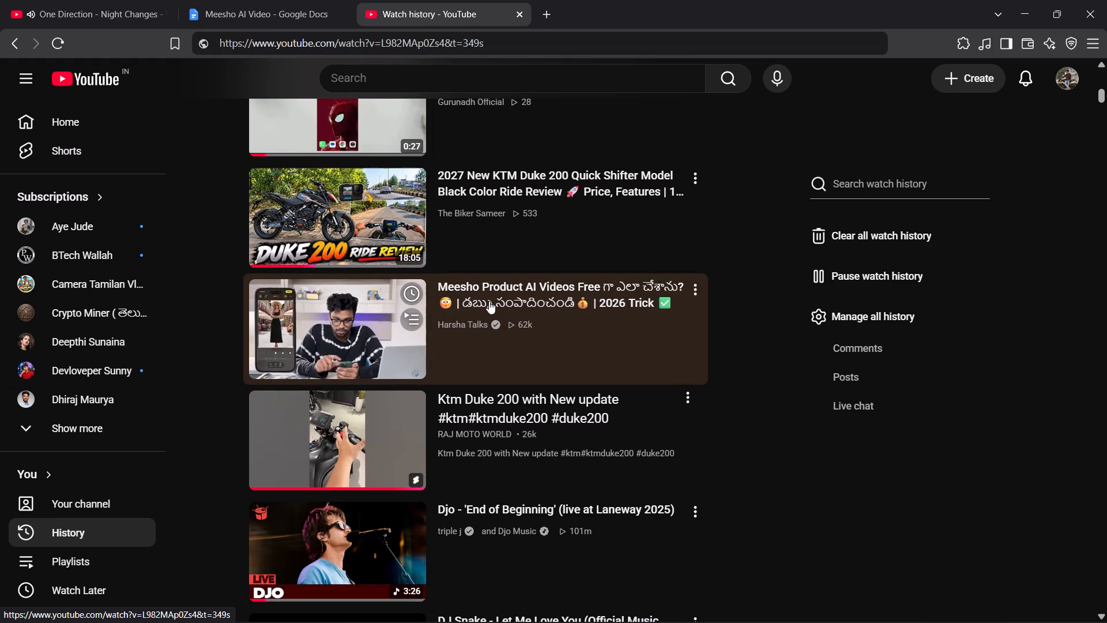
# Open and pause the Meesho Product AI Videos video, then copy డబ్బు సంపాదించండి 💰 from its title to the end of the upload's title in Chrome.
pyautogui.click(572, 295)
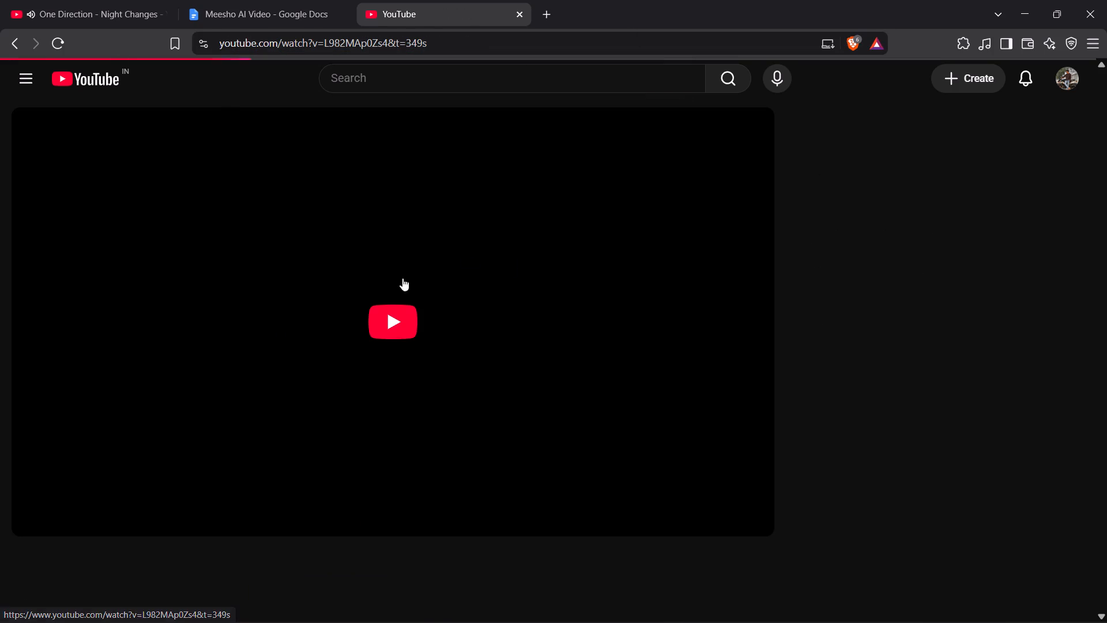
pyautogui.click(360, 301)
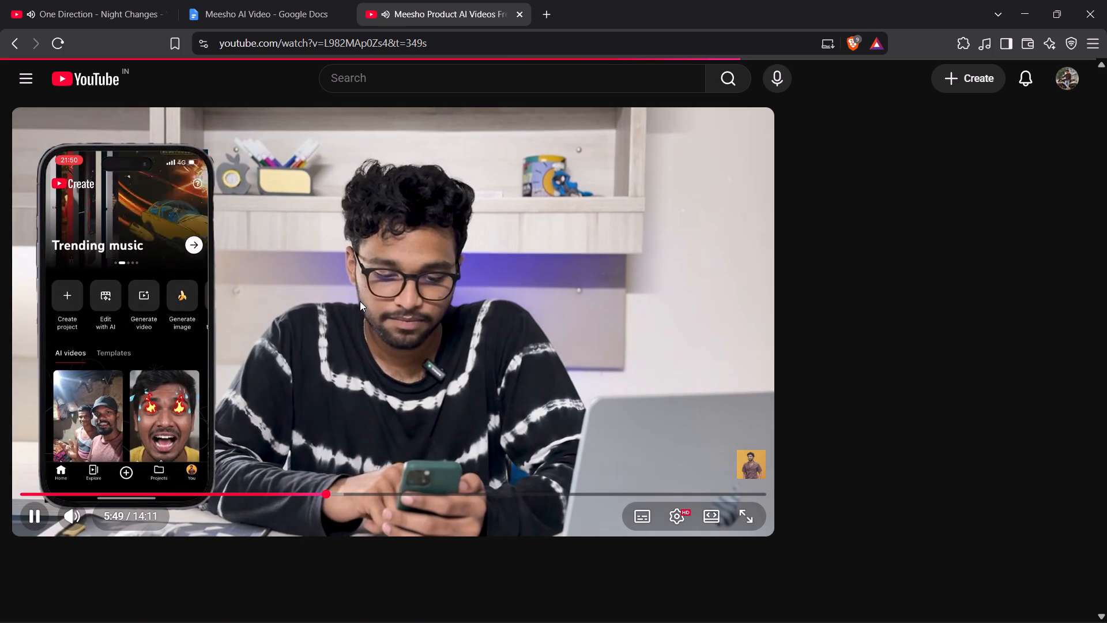
pyautogui.click(423, 335)
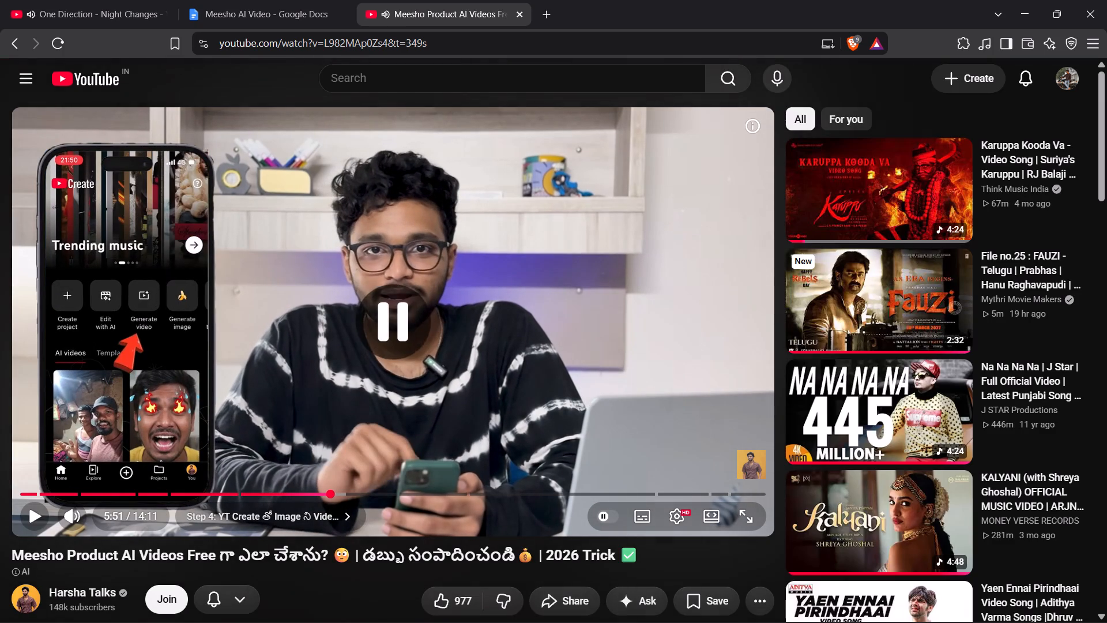
pyautogui.moveTo(362, 556); pyautogui.dragTo(529, 560)
pyautogui.hotkey('ctrl', 'c')
pyautogui.hotkey('alt', 'Tab')
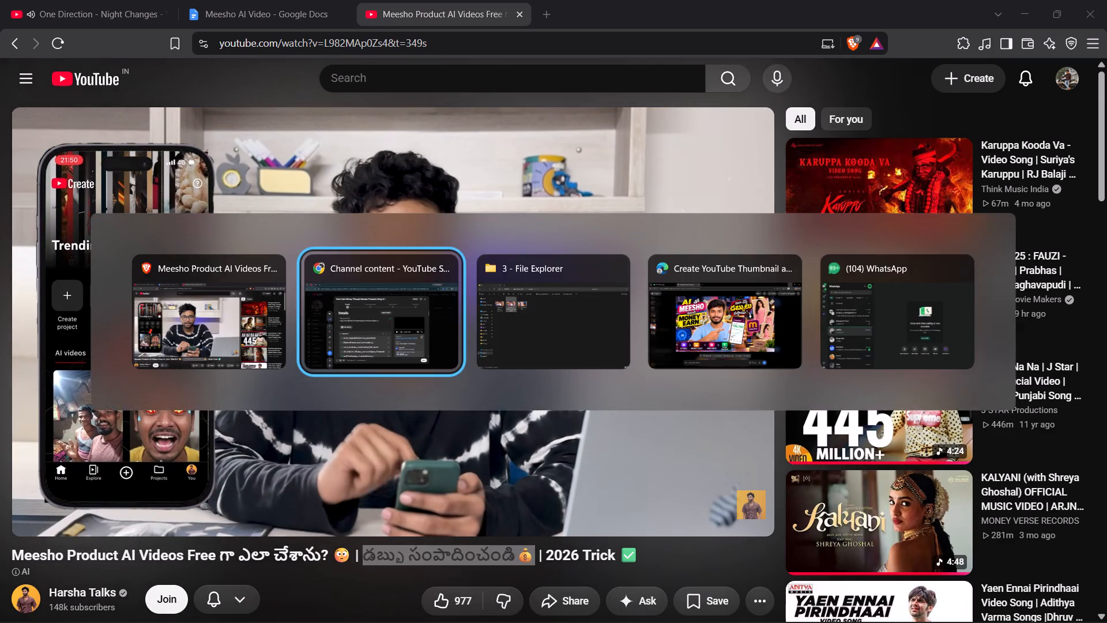
pyautogui.hotkey('ctrl', 'v')
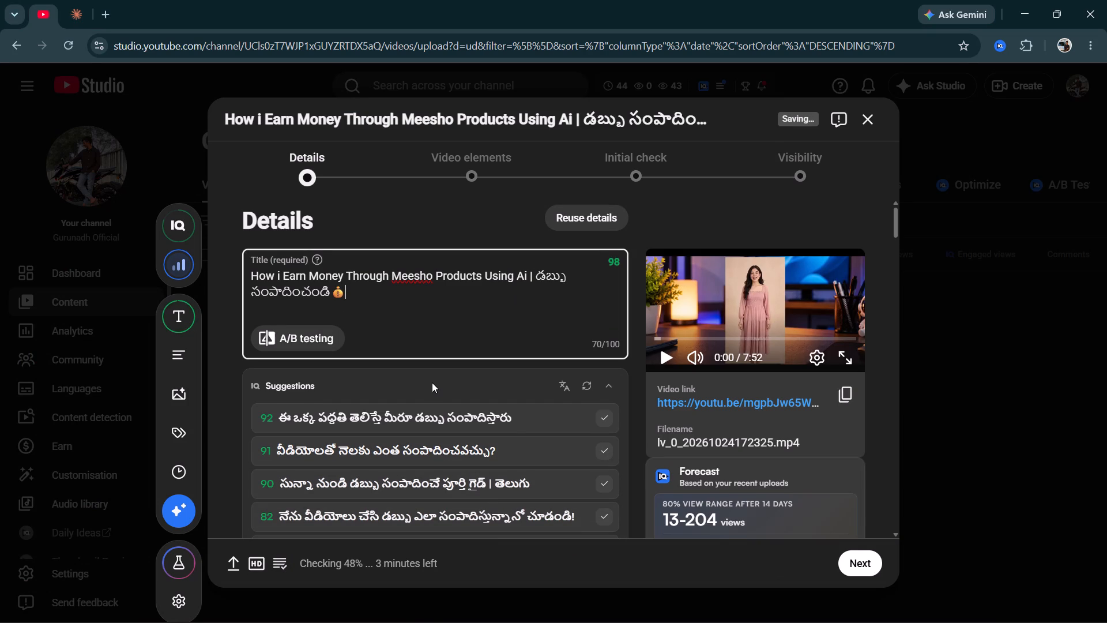
# Append | 2026 Trick to the end of the video title.
pyautogui.hotkey('shift', '|')
pyautogui.press('space')
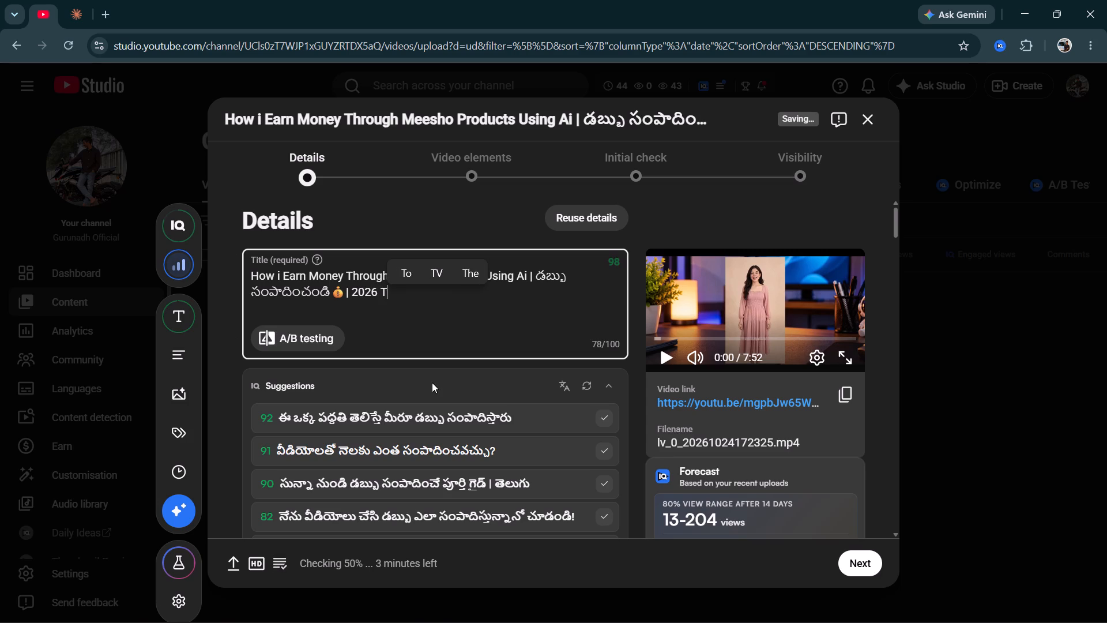
pyautogui.write('ri')
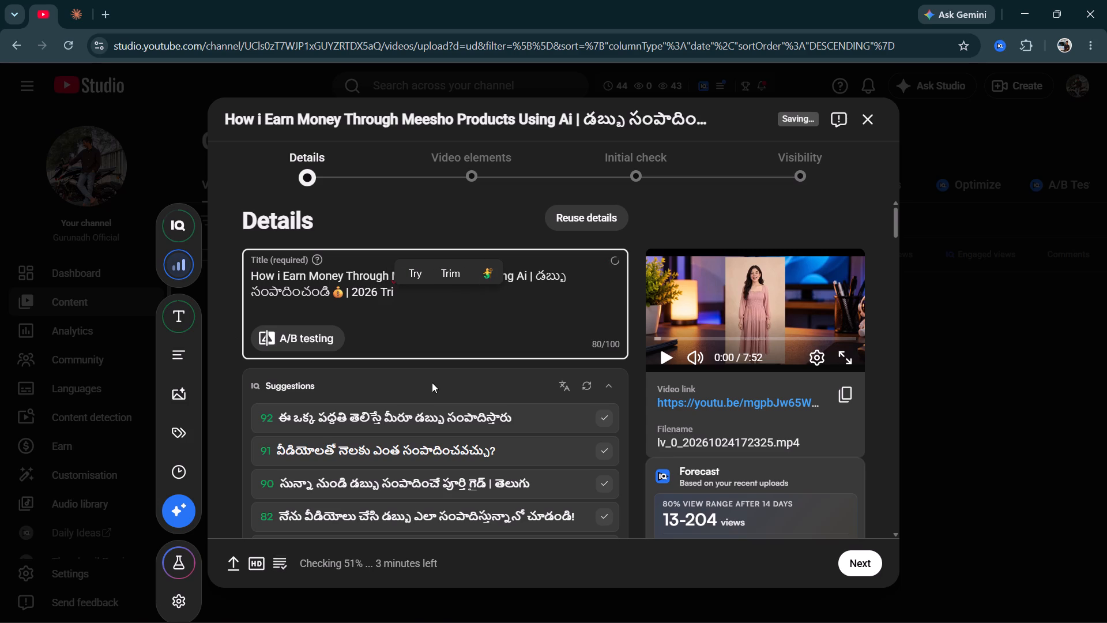
pyautogui.write('ck')
pyautogui.press('space')
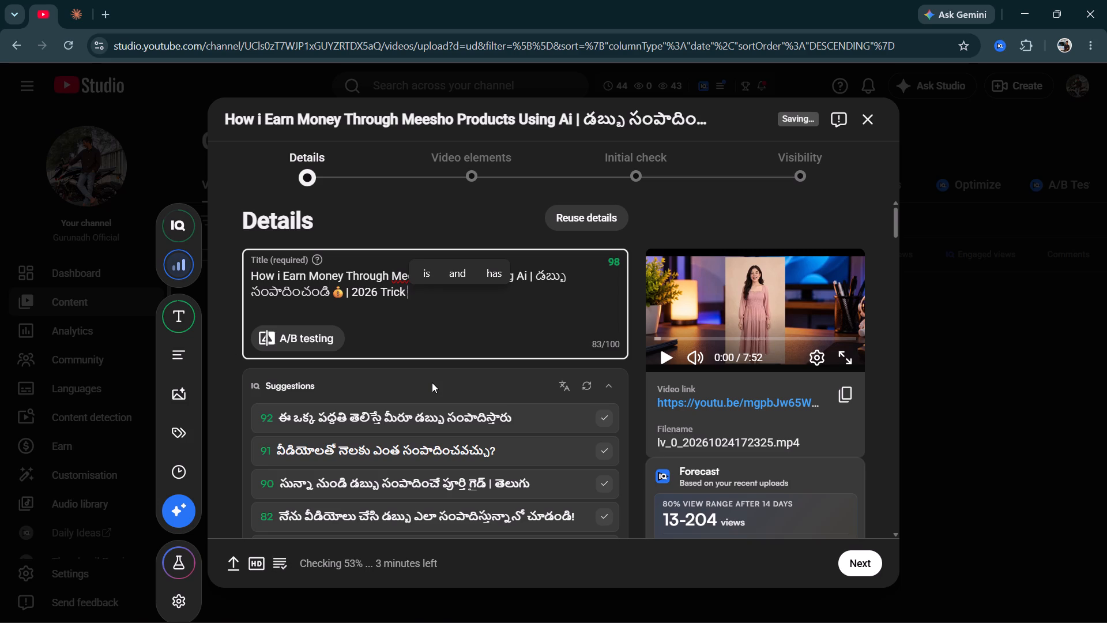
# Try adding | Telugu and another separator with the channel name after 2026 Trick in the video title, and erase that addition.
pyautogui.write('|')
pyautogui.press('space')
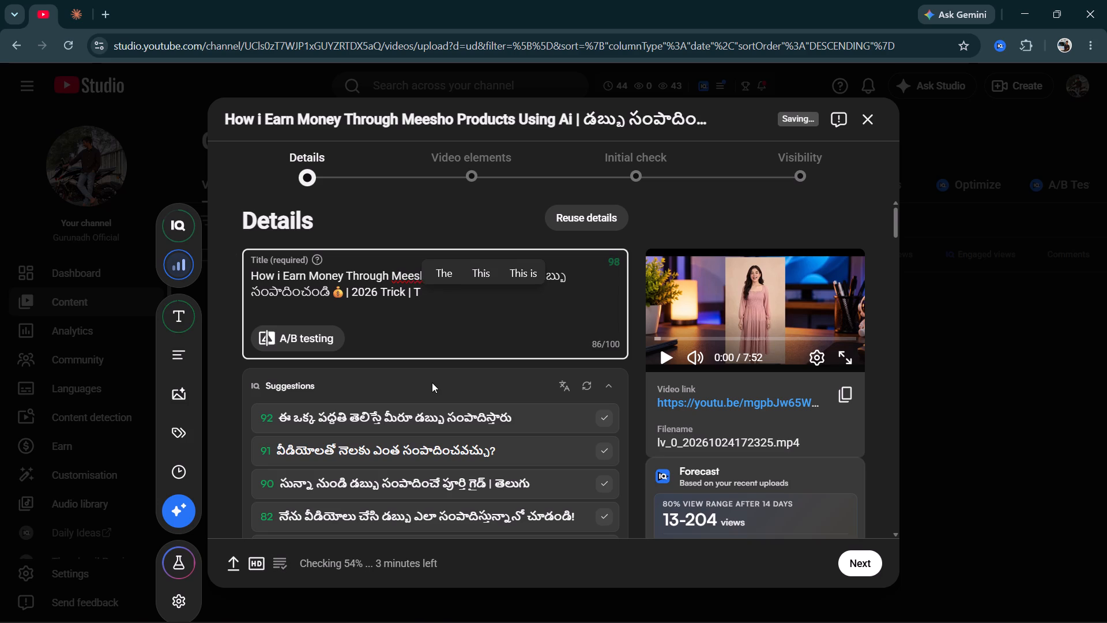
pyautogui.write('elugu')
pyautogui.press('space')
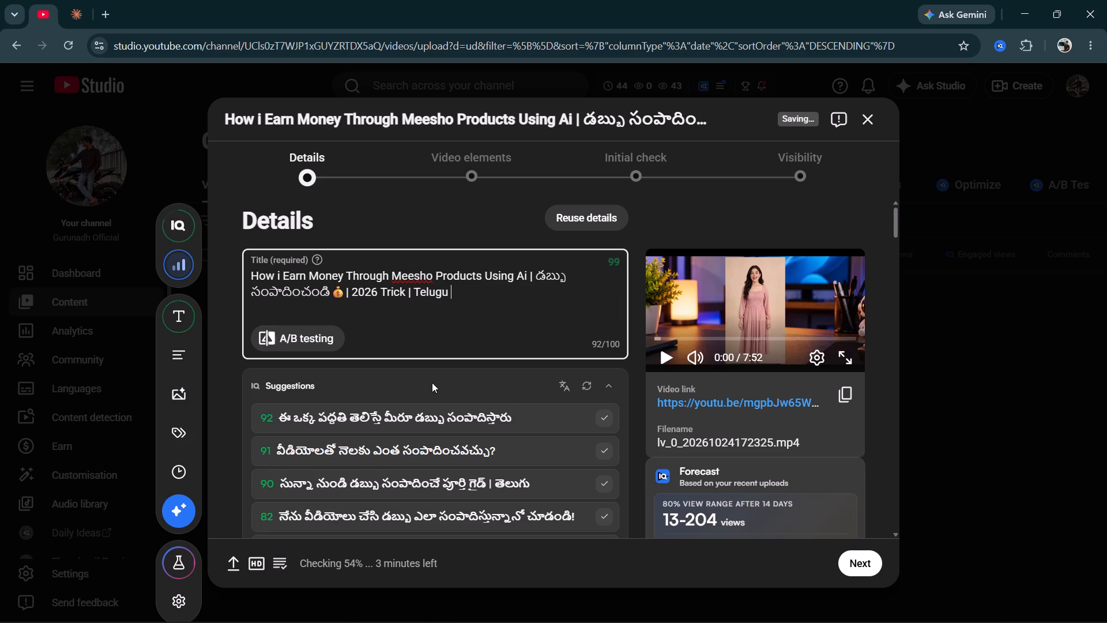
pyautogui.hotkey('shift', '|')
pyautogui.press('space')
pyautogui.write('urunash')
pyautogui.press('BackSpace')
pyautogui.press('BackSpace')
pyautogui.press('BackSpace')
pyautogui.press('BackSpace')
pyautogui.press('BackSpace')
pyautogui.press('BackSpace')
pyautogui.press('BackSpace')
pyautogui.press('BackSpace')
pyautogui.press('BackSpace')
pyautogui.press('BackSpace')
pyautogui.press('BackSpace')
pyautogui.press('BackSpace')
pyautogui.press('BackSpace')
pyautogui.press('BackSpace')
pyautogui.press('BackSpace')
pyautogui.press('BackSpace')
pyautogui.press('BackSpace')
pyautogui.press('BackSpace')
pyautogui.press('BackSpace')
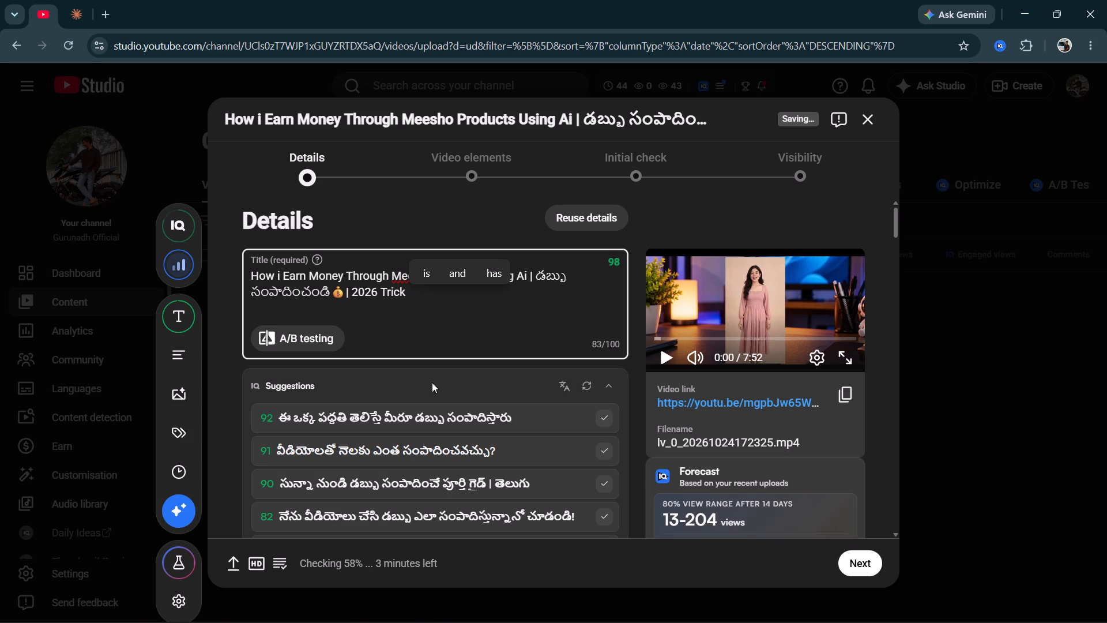
# Append a vertical bar separator after 2026 Trick at the end of the video title.
pyautogui.write('|')
pyautogui.press('space')
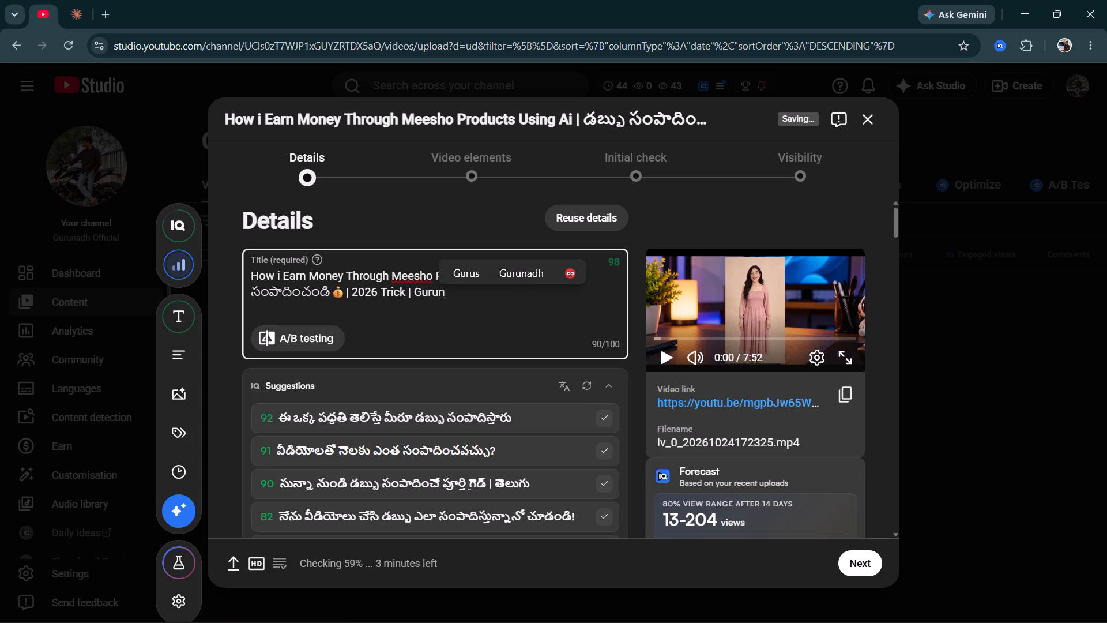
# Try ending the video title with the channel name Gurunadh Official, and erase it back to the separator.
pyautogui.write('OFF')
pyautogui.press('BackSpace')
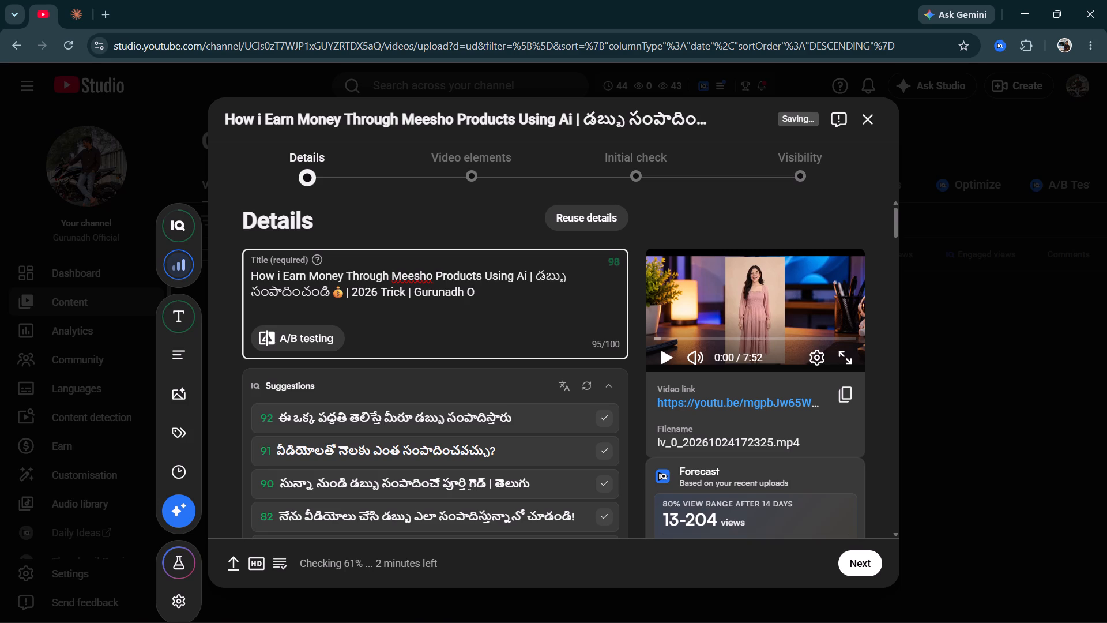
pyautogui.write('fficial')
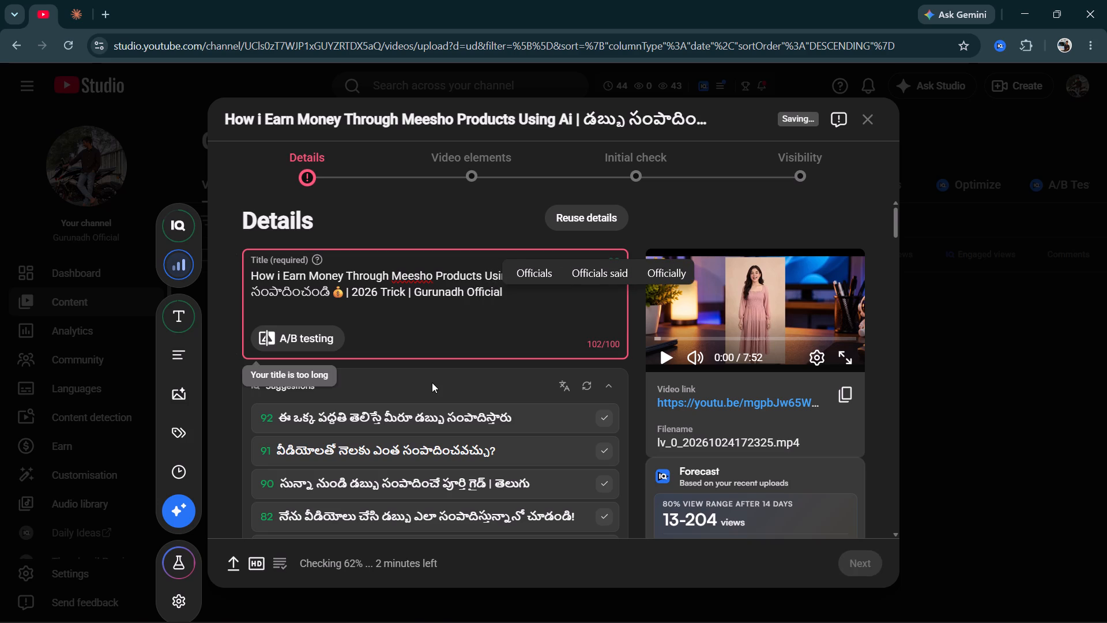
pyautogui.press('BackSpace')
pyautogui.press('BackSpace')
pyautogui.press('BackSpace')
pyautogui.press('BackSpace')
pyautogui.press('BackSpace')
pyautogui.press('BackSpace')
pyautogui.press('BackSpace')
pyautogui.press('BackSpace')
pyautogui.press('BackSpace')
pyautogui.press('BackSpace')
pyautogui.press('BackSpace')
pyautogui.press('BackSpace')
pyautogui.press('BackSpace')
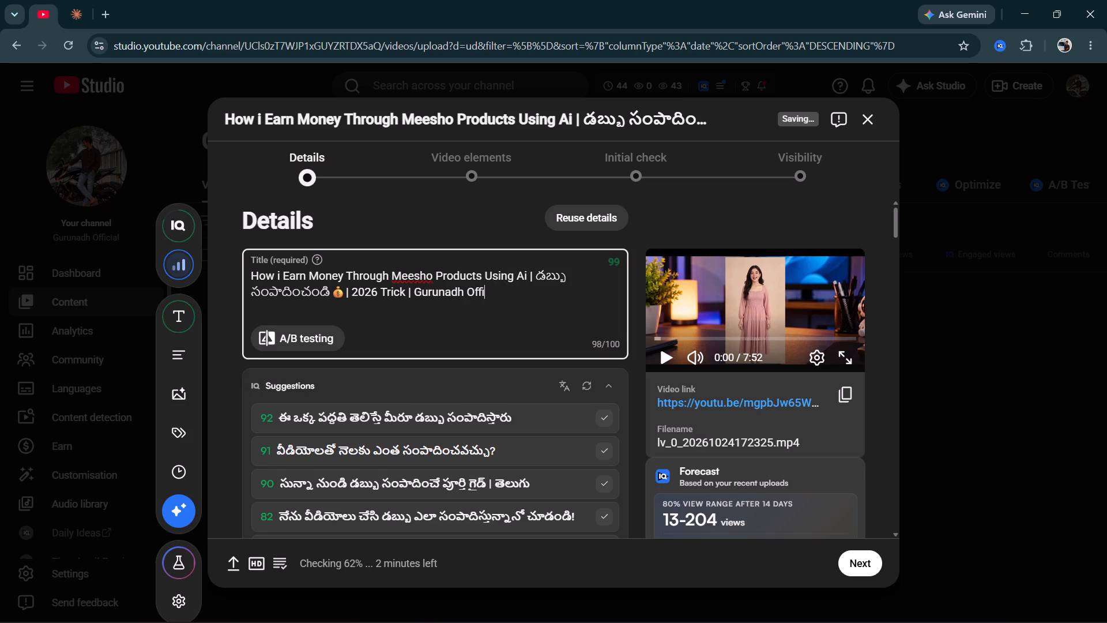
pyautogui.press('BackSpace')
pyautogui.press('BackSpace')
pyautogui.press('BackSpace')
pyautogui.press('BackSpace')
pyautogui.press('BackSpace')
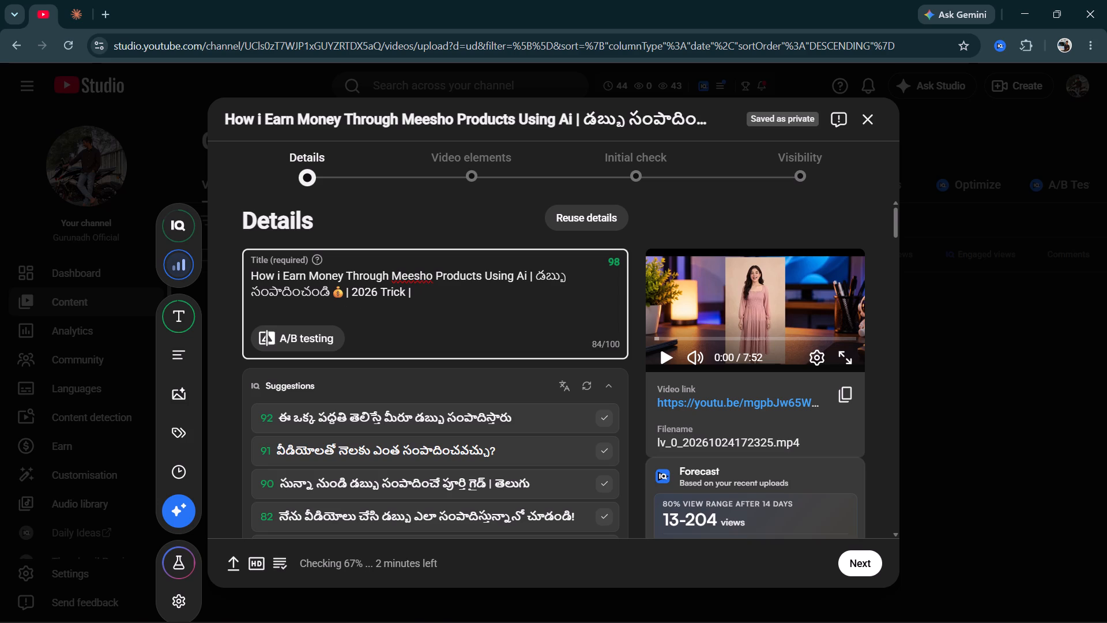
# Copy the ✅ emoji from the Meesho Product AI Videos title in Brave and insert it after 2026 Trick in the upload's title in Chrome.
pyautogui.click(405, 294)
pyautogui.click(643, 618)
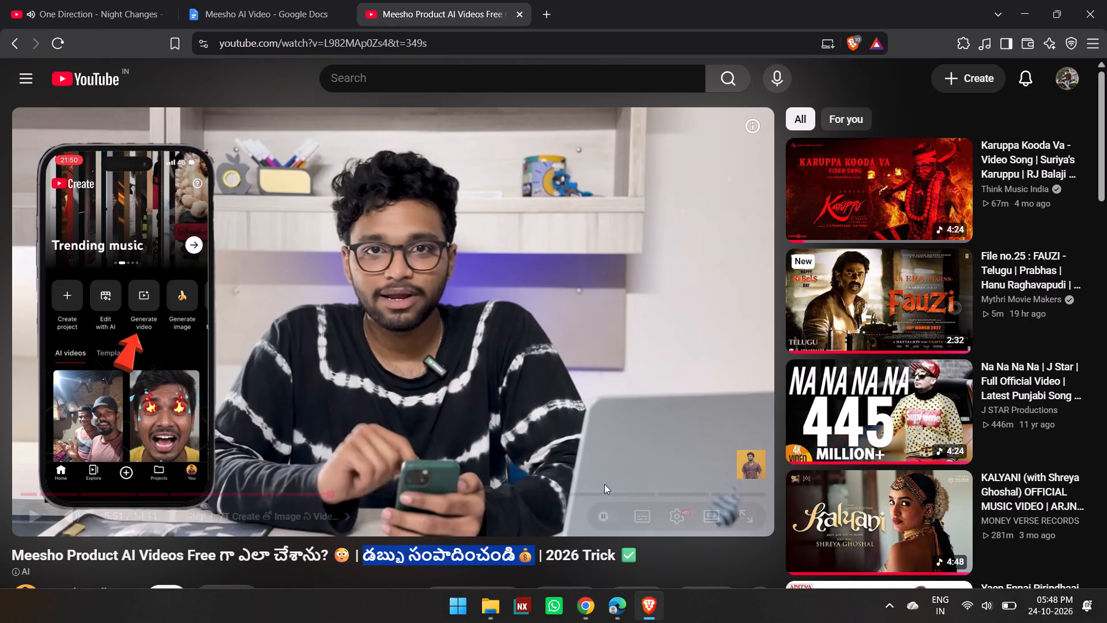
pyautogui.moveTo(621, 553); pyautogui.dragTo(645, 550)
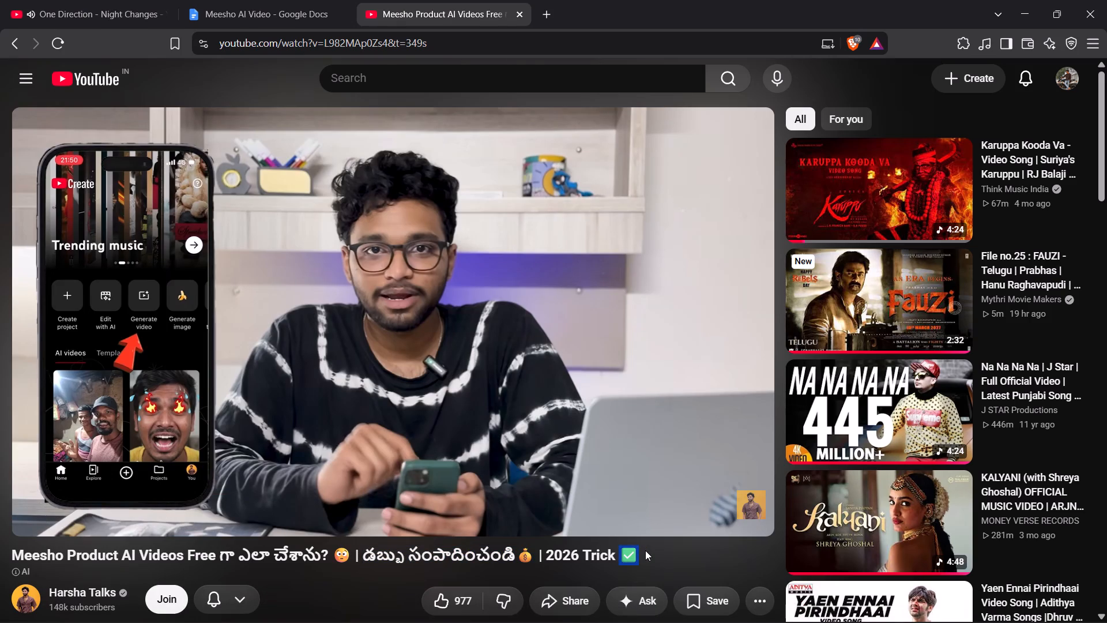
pyautogui.hotkey('ctrl', 'c')
pyautogui.hotkey('alt', 'Tab')
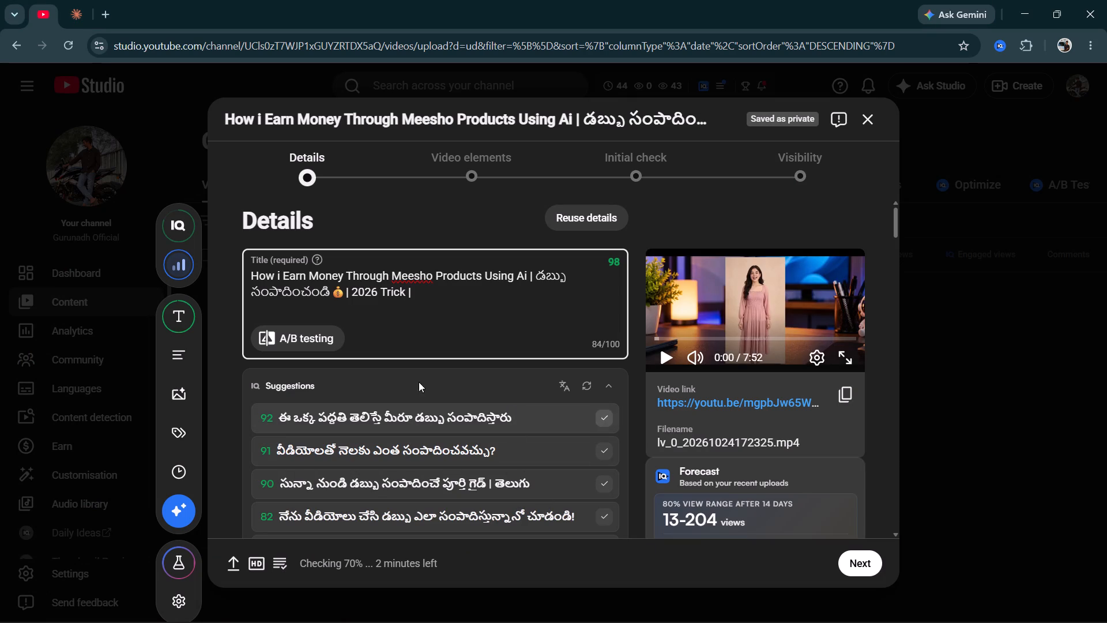
pyautogui.hotkey('ctrl', 'v')
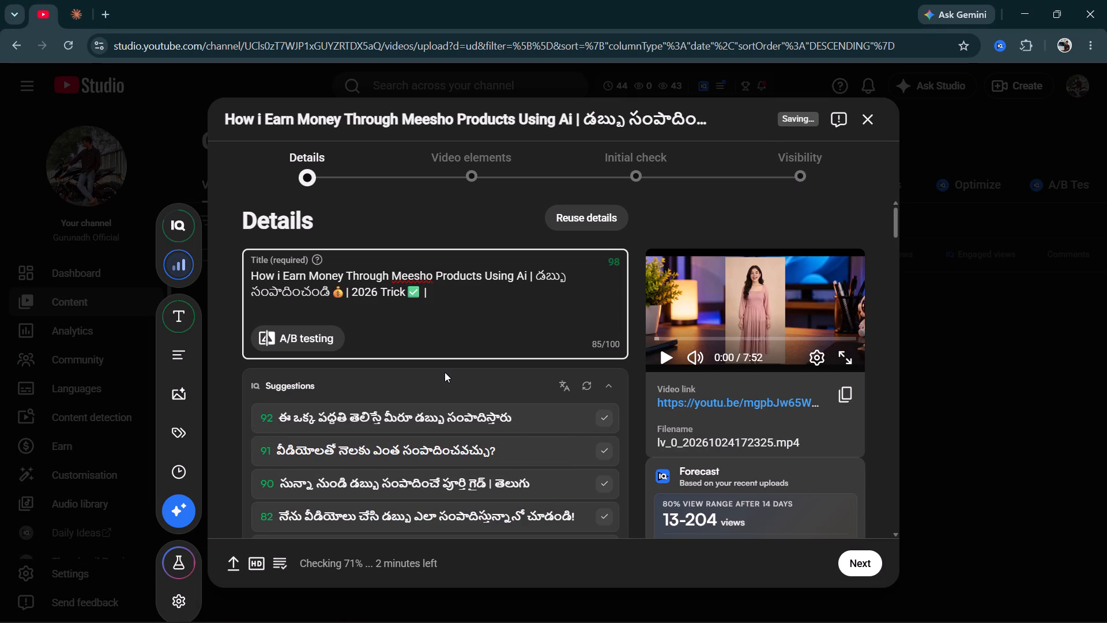
pyautogui.click(447, 294)
# Copy the Meesho Product AI Videos description in Brave, from the Product paragraph through the line before TIMESTAMPS, into the upload's description in Chrome.
pyautogui.scroll(-2, 490, 328)
pyautogui.scroll(-2, 622, 333)
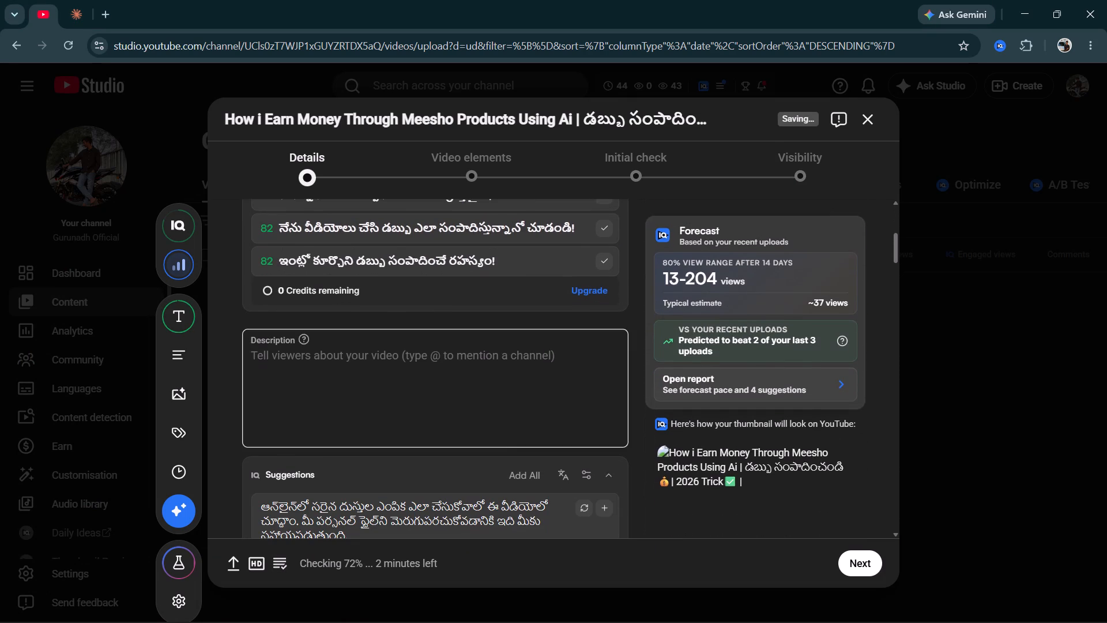
pyautogui.click(652, 610)
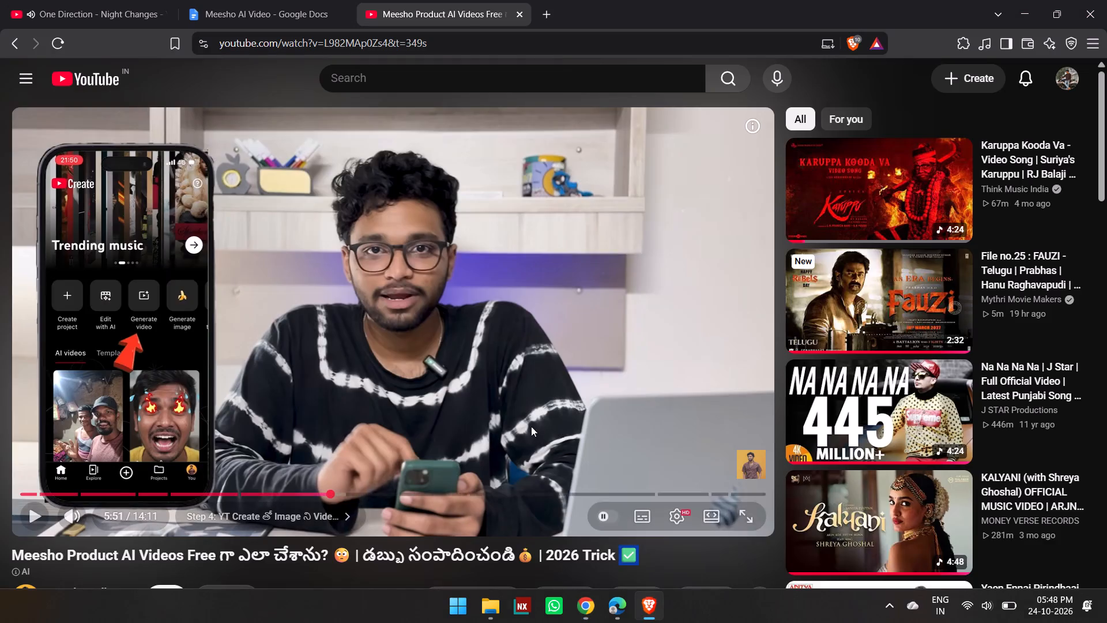
pyautogui.scroll(-4, 519, 400)
pyautogui.click(291, 394)
pyautogui.scroll(-2, 329, 406)
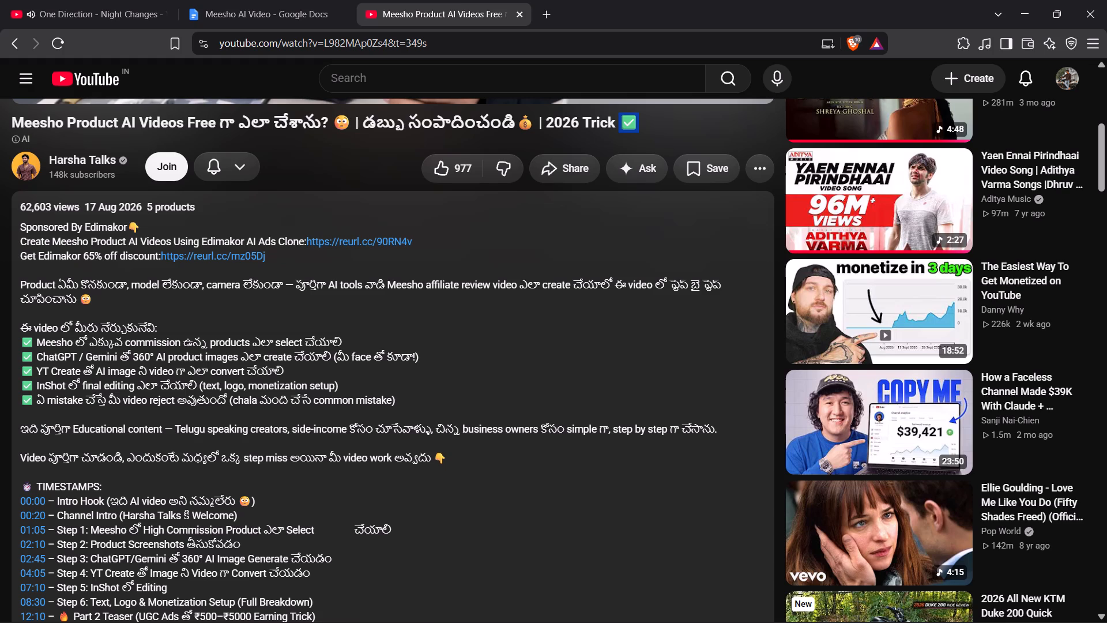
pyautogui.moveTo(18, 279); pyautogui.dragTo(191, 451)
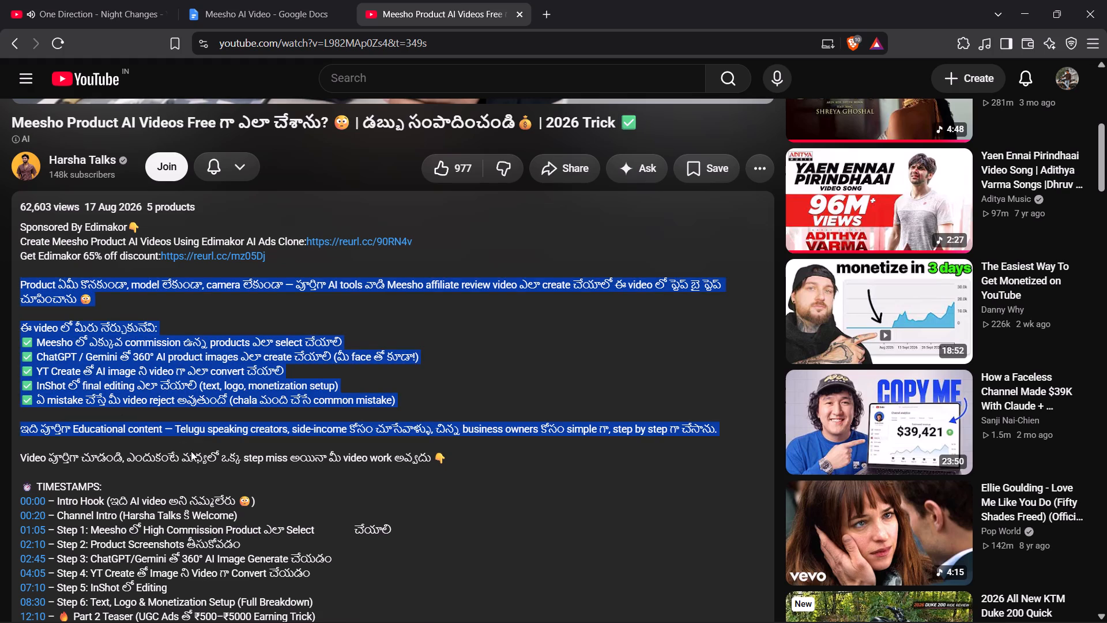
pyautogui.moveTo(191, 451); pyautogui.dragTo(456, 458)
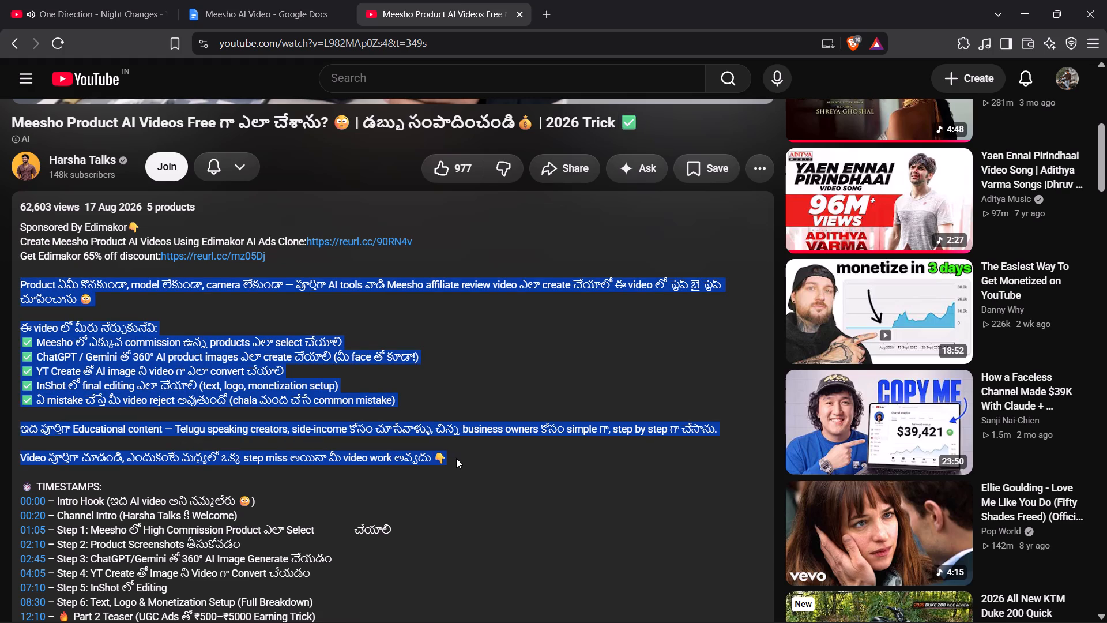
pyautogui.hotkey('ctrl', 'c')
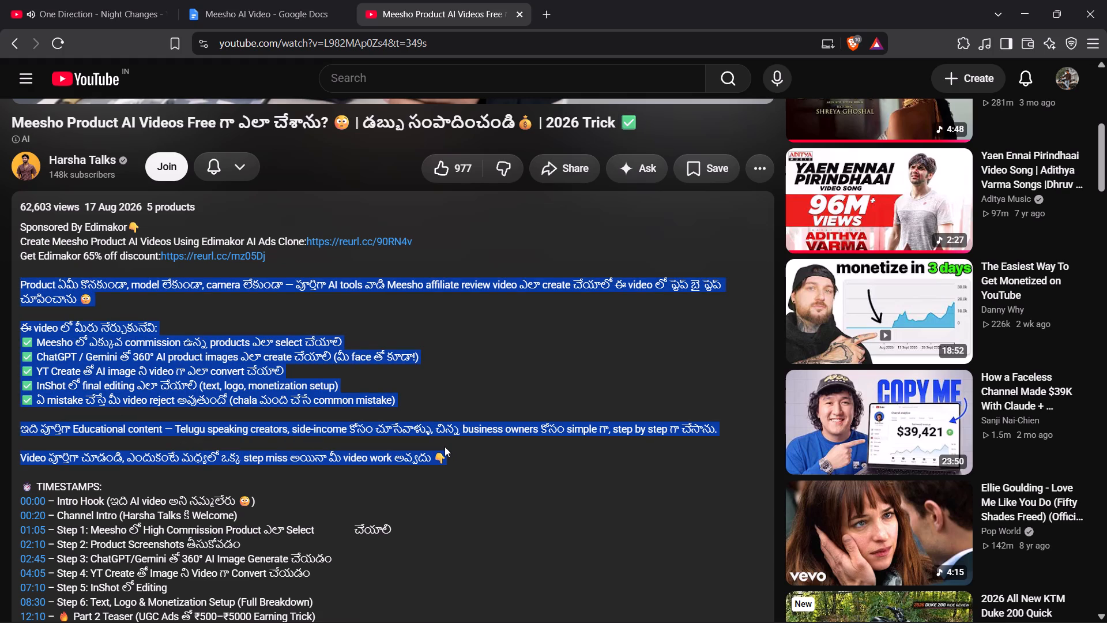
pyautogui.click(445, 446)
pyautogui.scroll(-4, 445, 446)
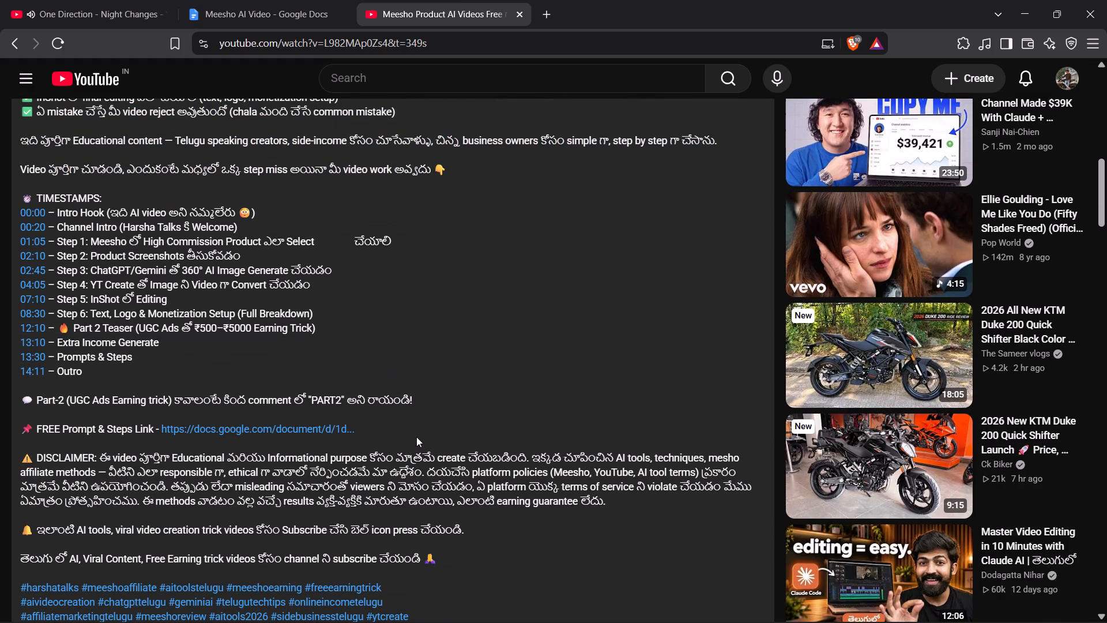
pyautogui.hotkey('alt', 'Tab')
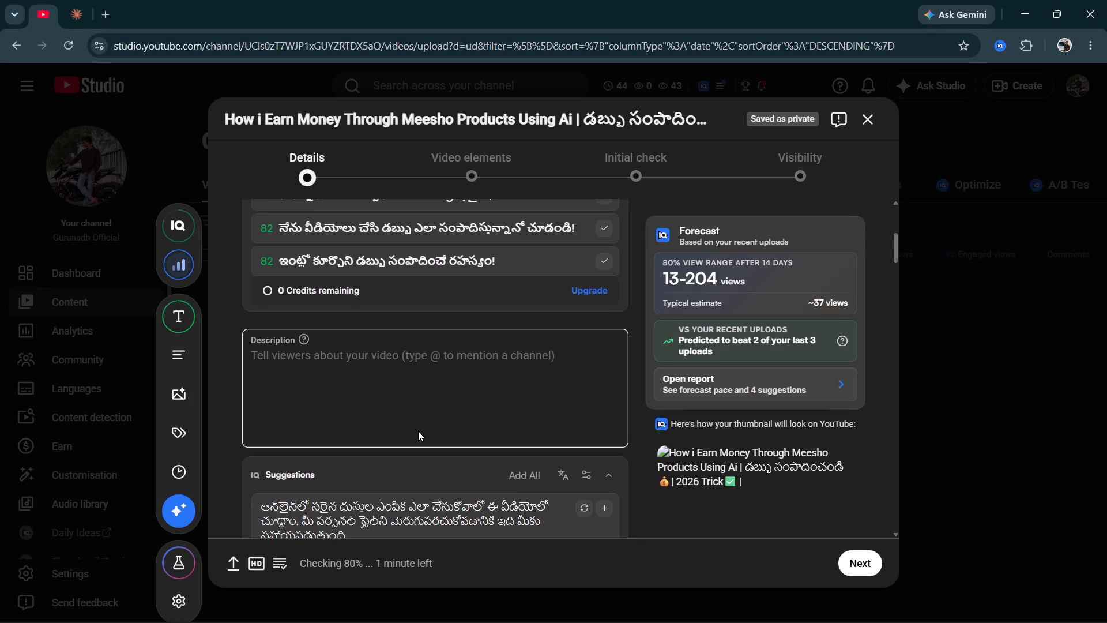
pyautogui.click(386, 356)
pyautogui.hotkey('ctrl', 'v')
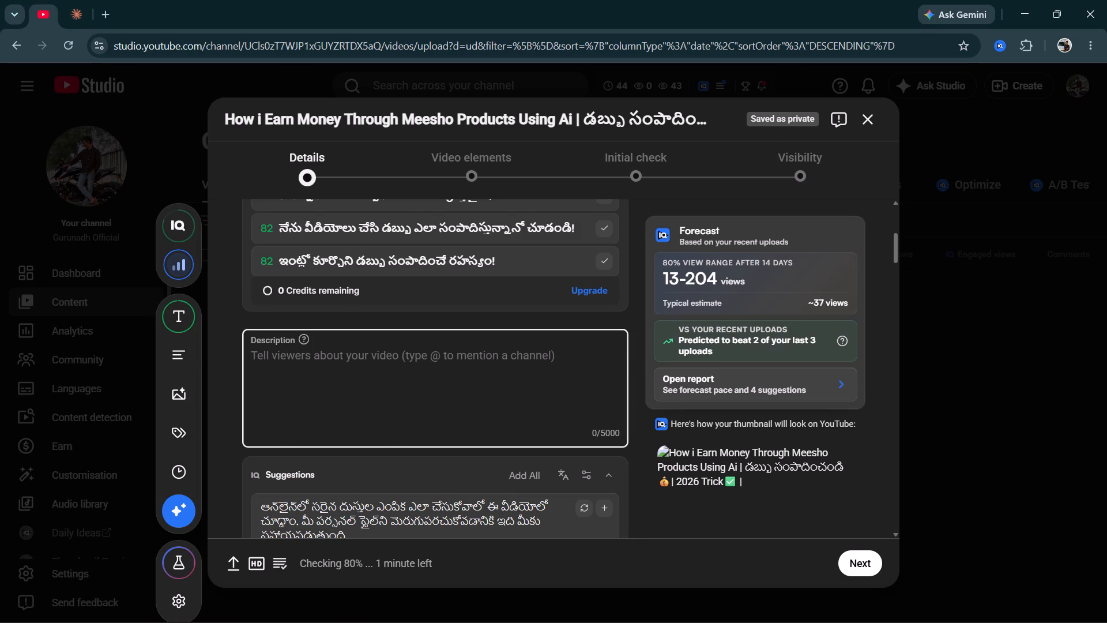
# Add the heading Time Line : after a blank line at the end of the description, followed by a new line.
pyautogui.scroll(-3, 441, 381)
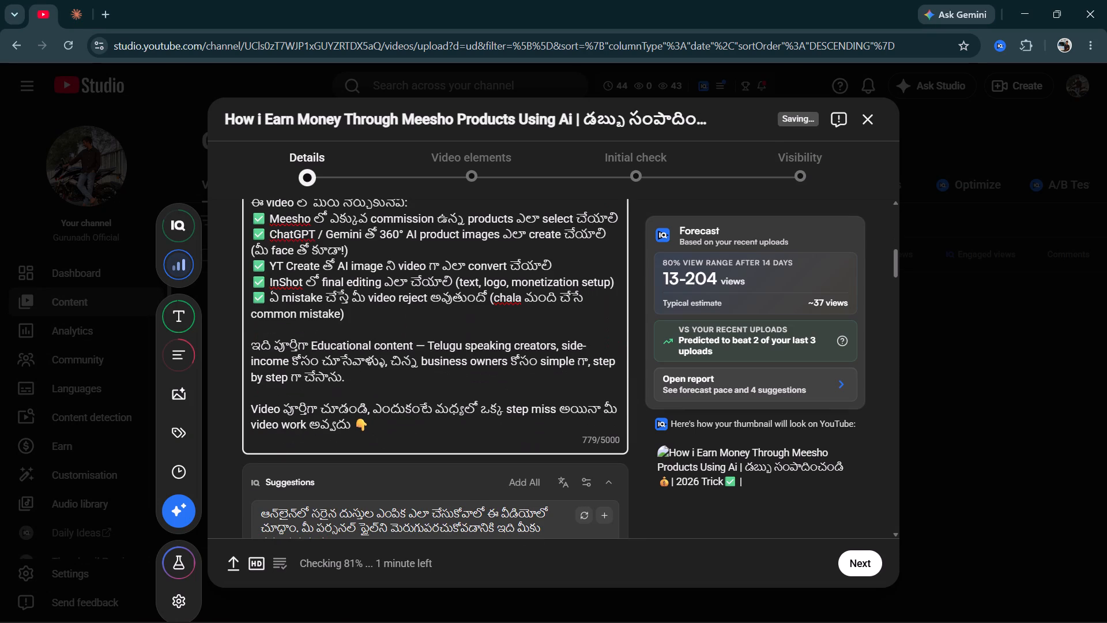
pyautogui.press('Return')
pyautogui.press('Return')
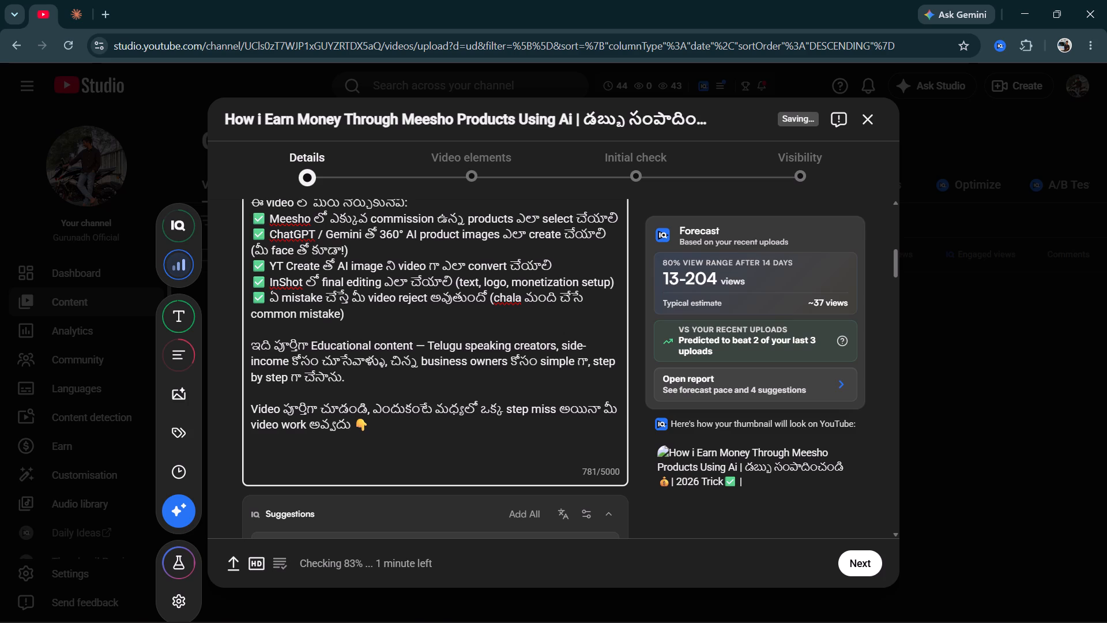
pyautogui.scroll(2, 465, 363)
pyautogui.scroll(-3, 446, 352)
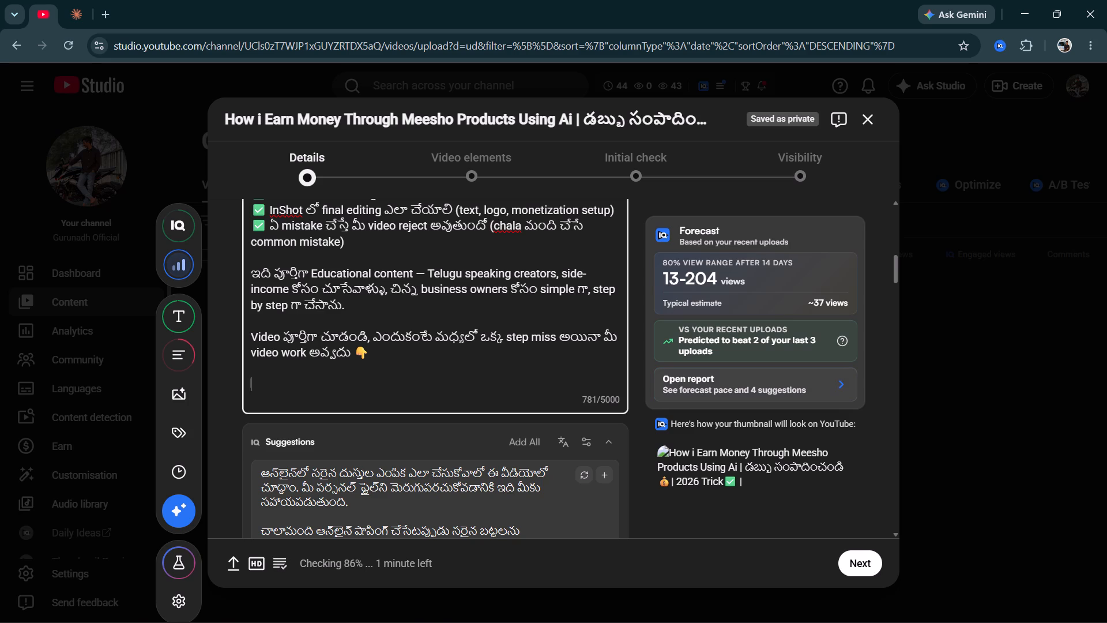
pyautogui.press('t')
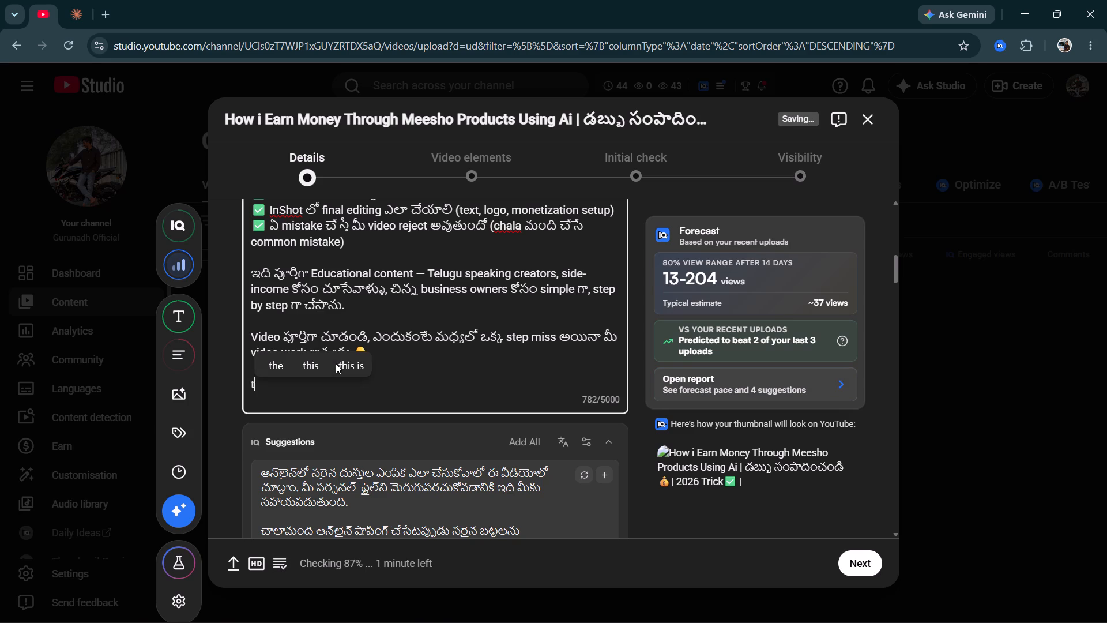
pyautogui.press('r')
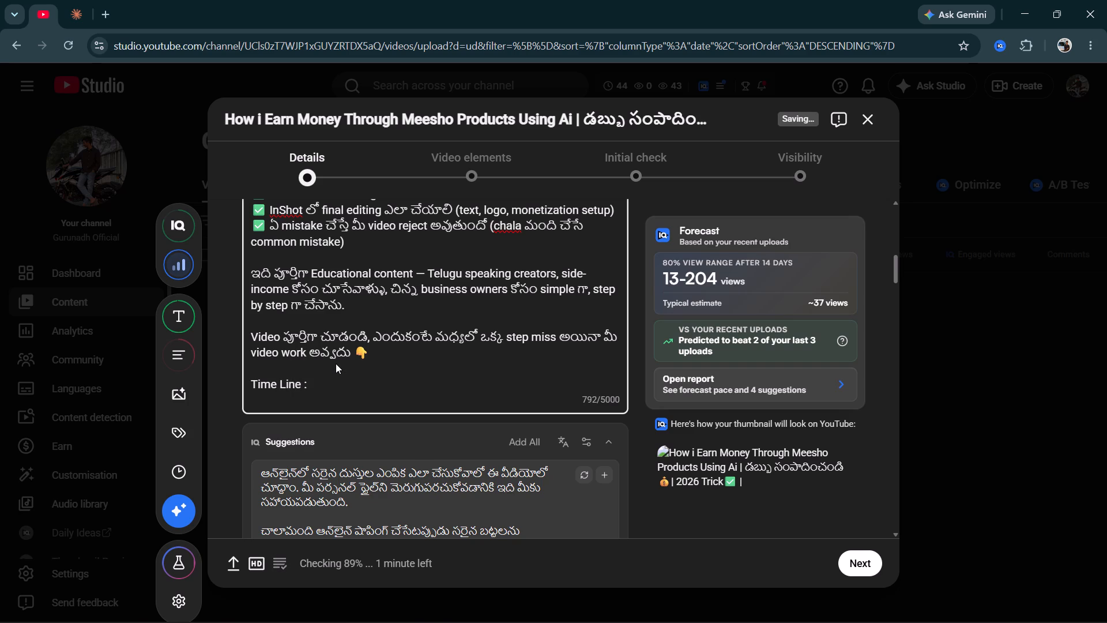
pyautogui.press('Return')
# Open the suggested chapters for editing and prefix the 0:00 chapter's Telugu title with Step 1:.
pyautogui.scroll(-8, 336, 363)
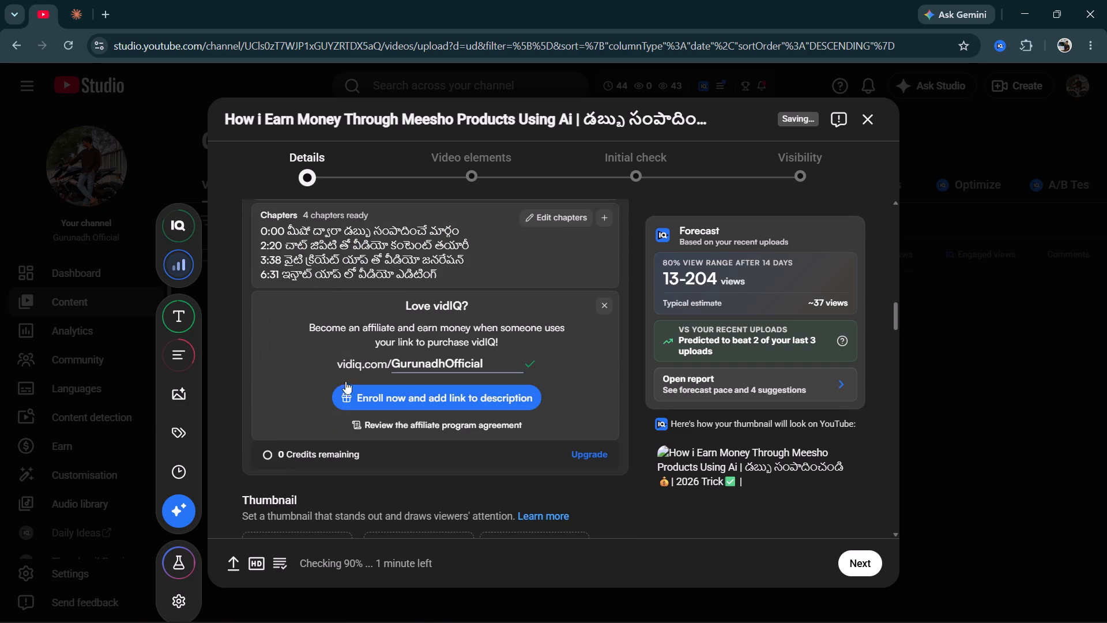
pyautogui.scroll(2, 490, 358)
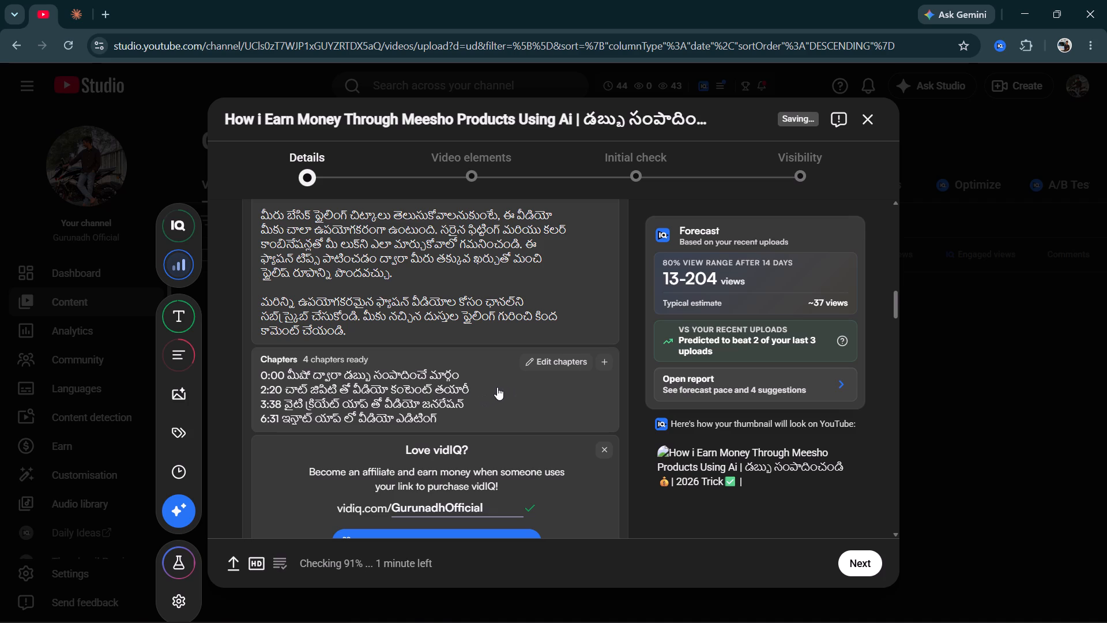
pyautogui.click(540, 361)
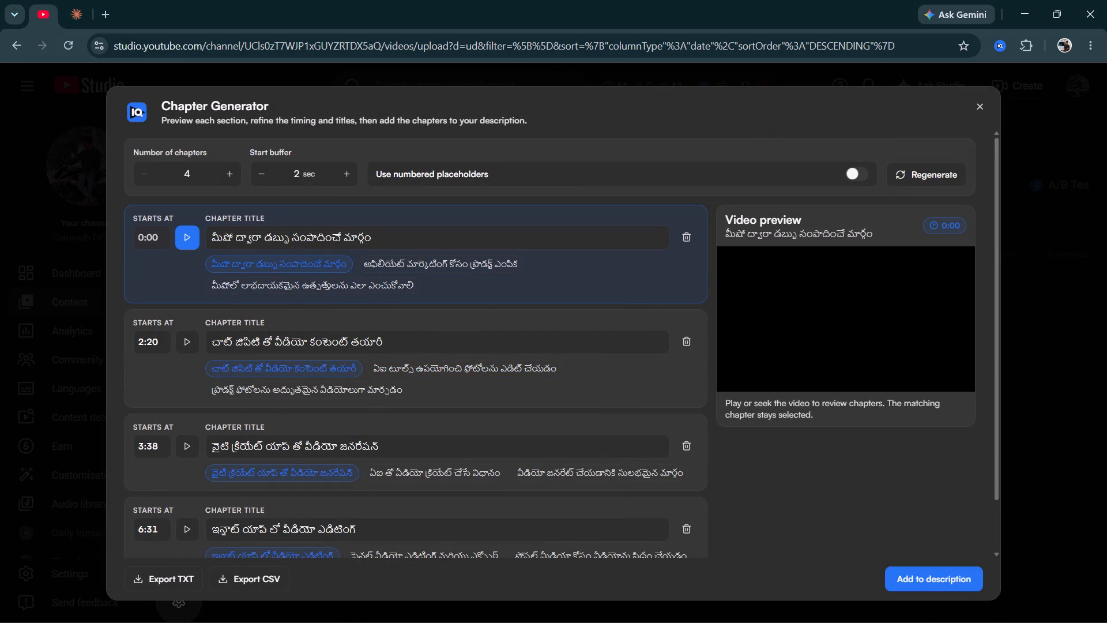
pyautogui.click(210, 235)
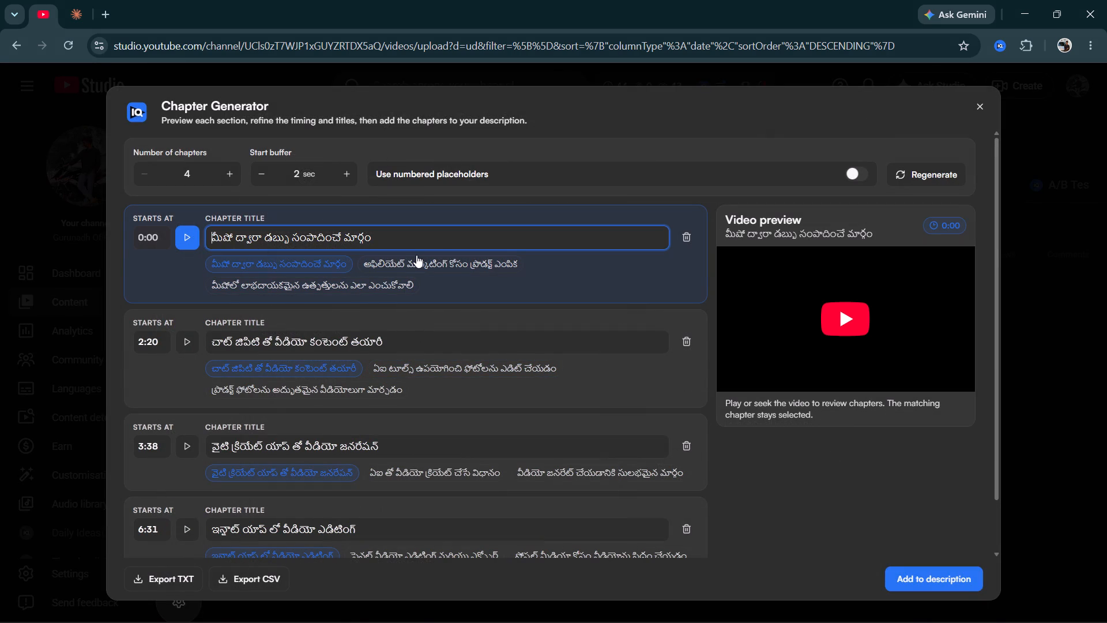
pyautogui.press('s')
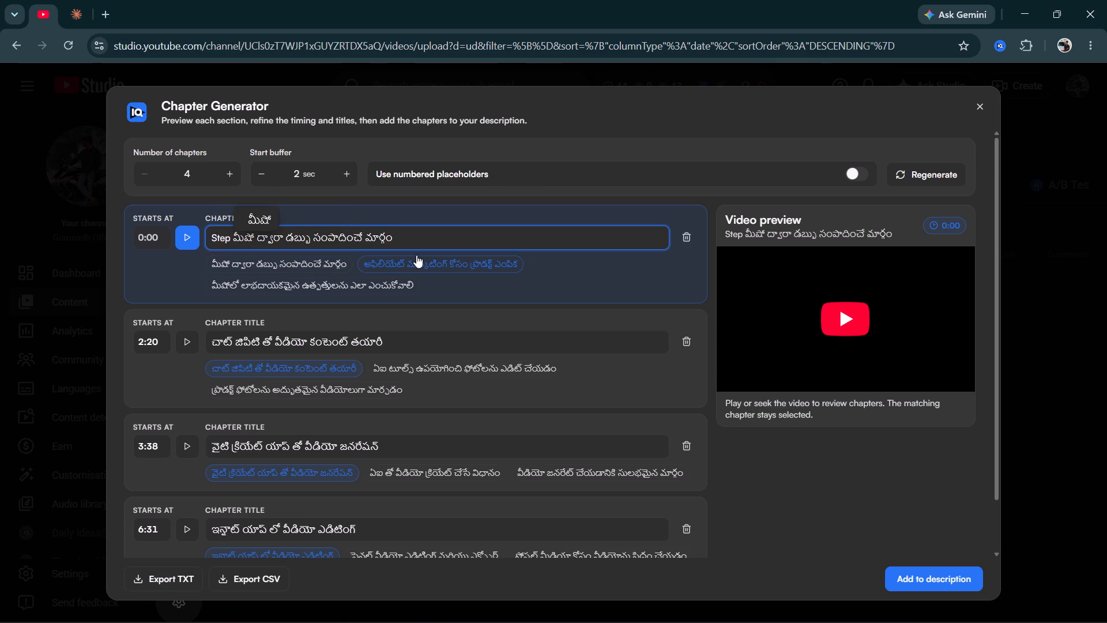
pyautogui.hotkey('shift', ':')
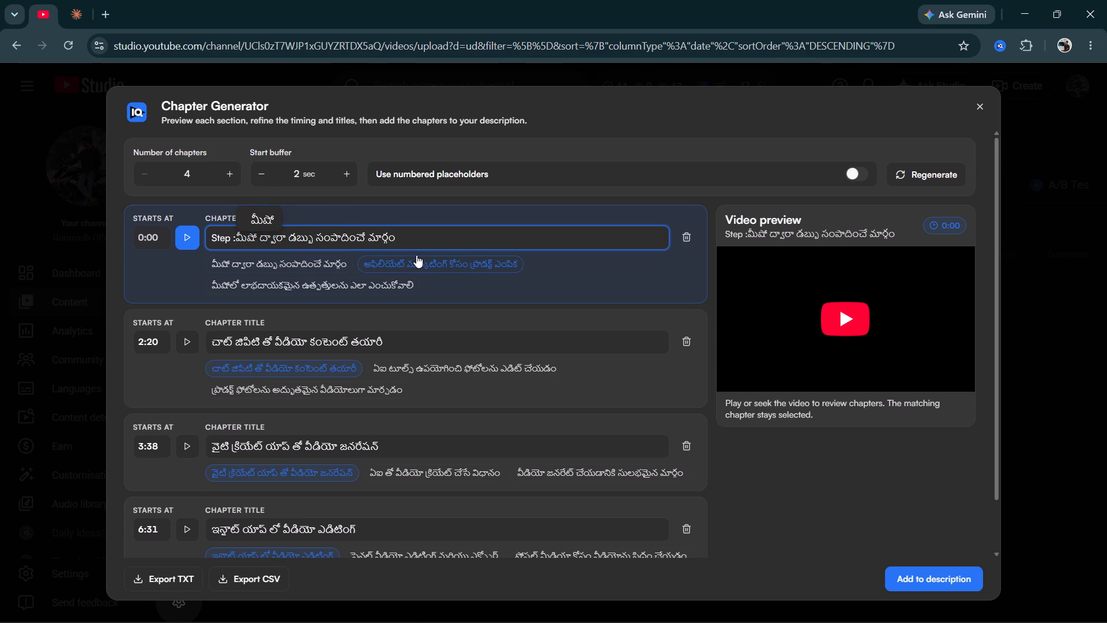
pyautogui.write('1')
pyautogui.press('space')
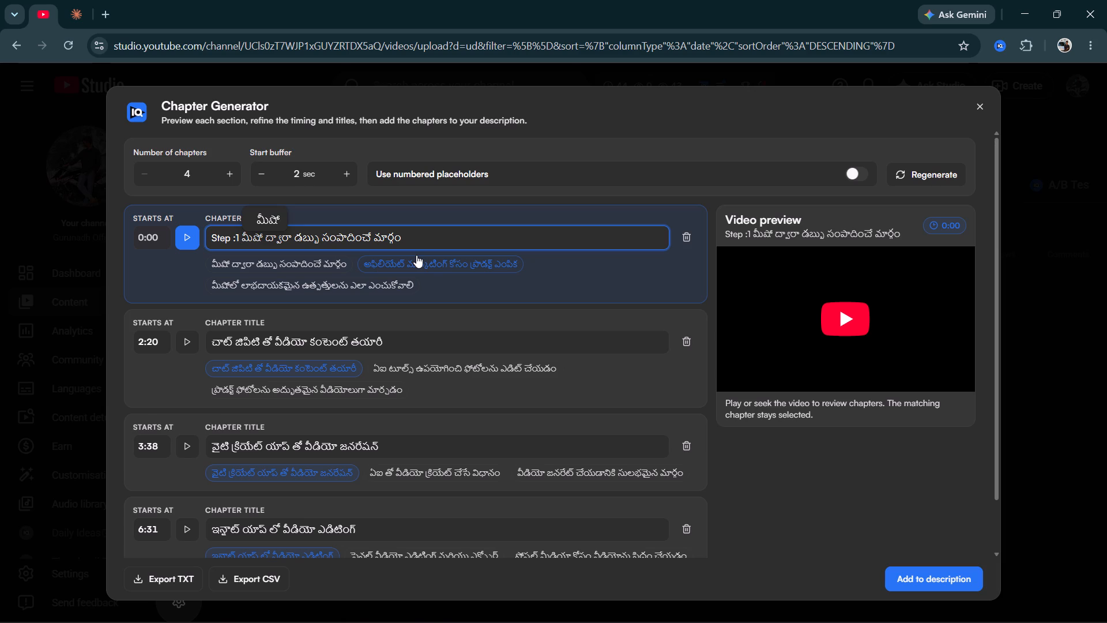
pyautogui.press('BackSpace')
pyautogui.press('BackSpace')
pyautogui.press('Down')
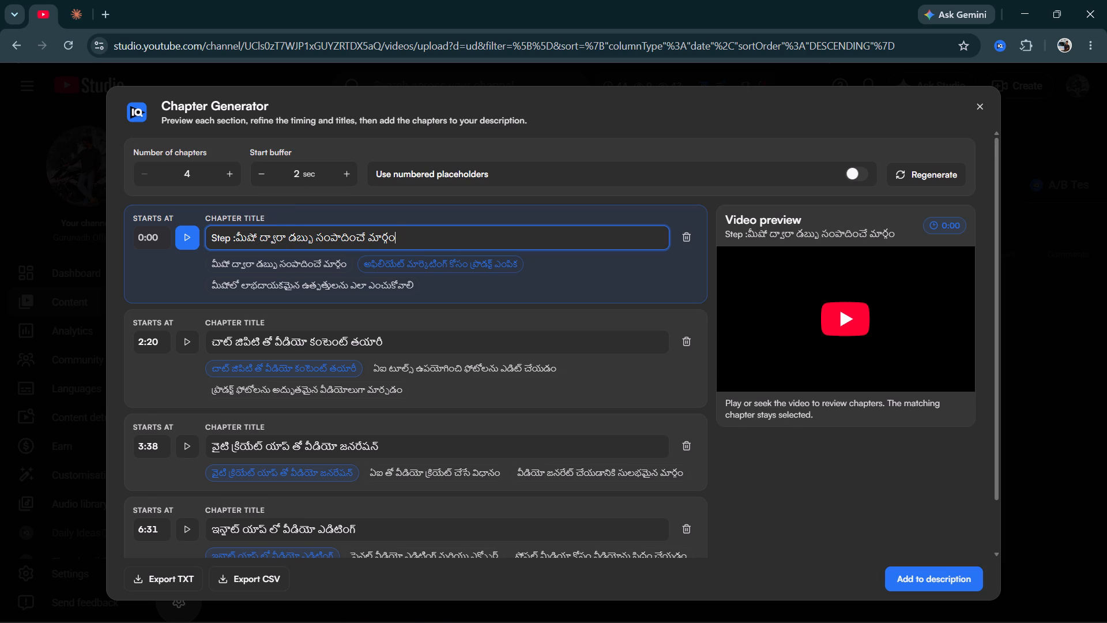
pyautogui.press('Right')
pyautogui.press('Left')
pyautogui.press('Left')
pyautogui.press('Left')
pyautogui.press('Left')
pyautogui.press('Left')
pyautogui.press('Left')
pyautogui.press('Left')
pyautogui.press('Left')
pyautogui.press('Left')
pyautogui.press('Left')
pyautogui.press('Left')
pyautogui.press('Left')
pyautogui.press('Left')
pyautogui.press('Left')
pyautogui.press('Left')
pyautogui.press('Left')
pyautogui.press('Left')
pyautogui.press('1')
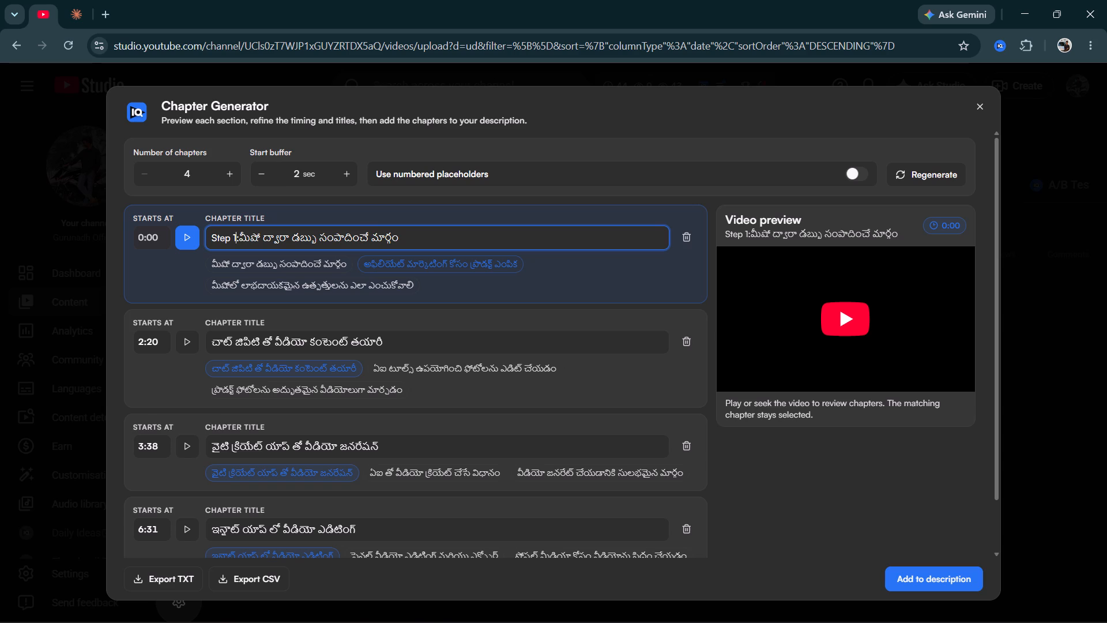
pyautogui.click(212, 341)
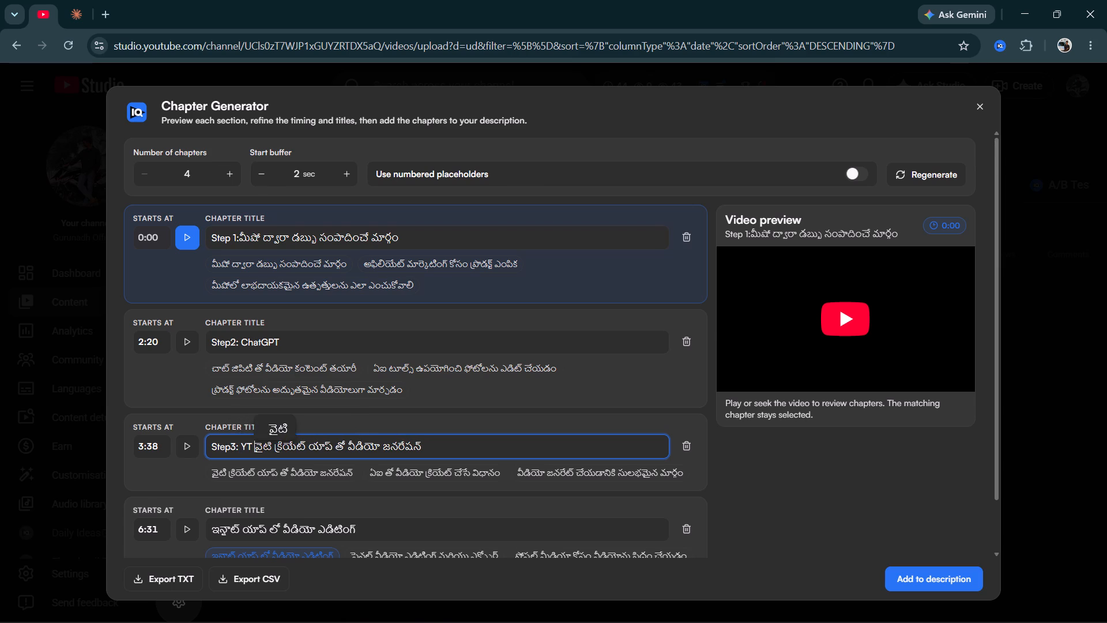
pyautogui.write('ea')
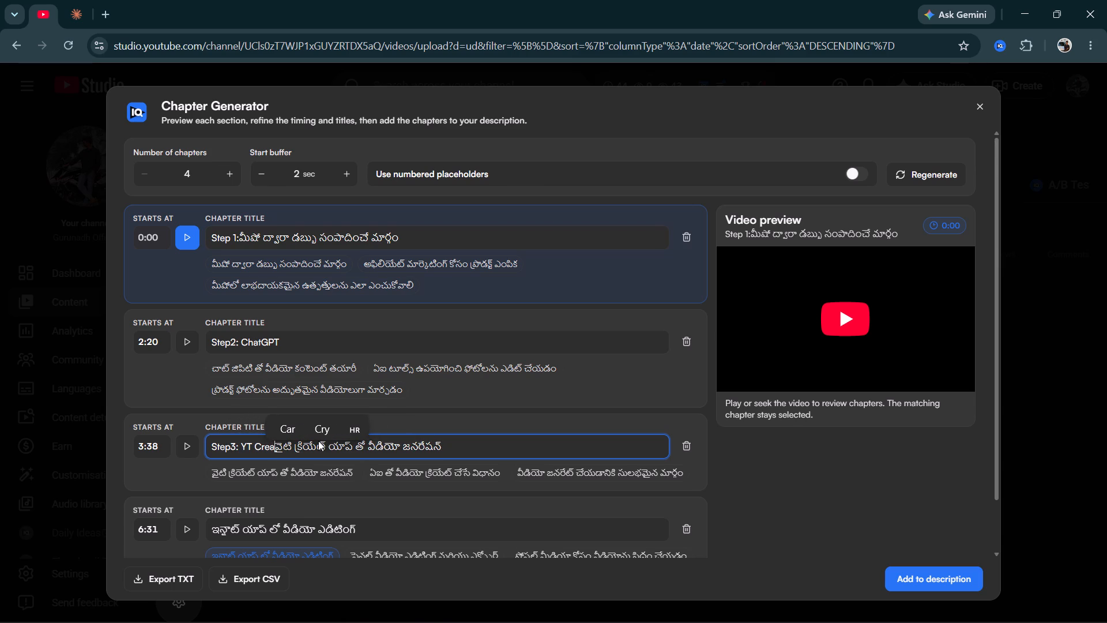
pyautogui.press('t')
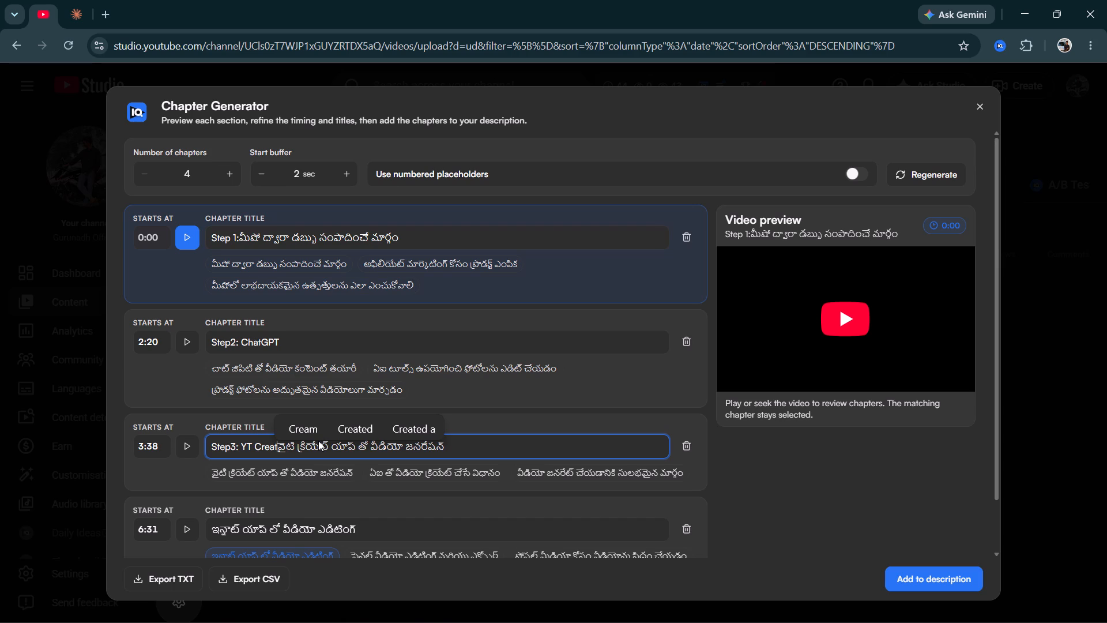
pyautogui.click(315, 436)
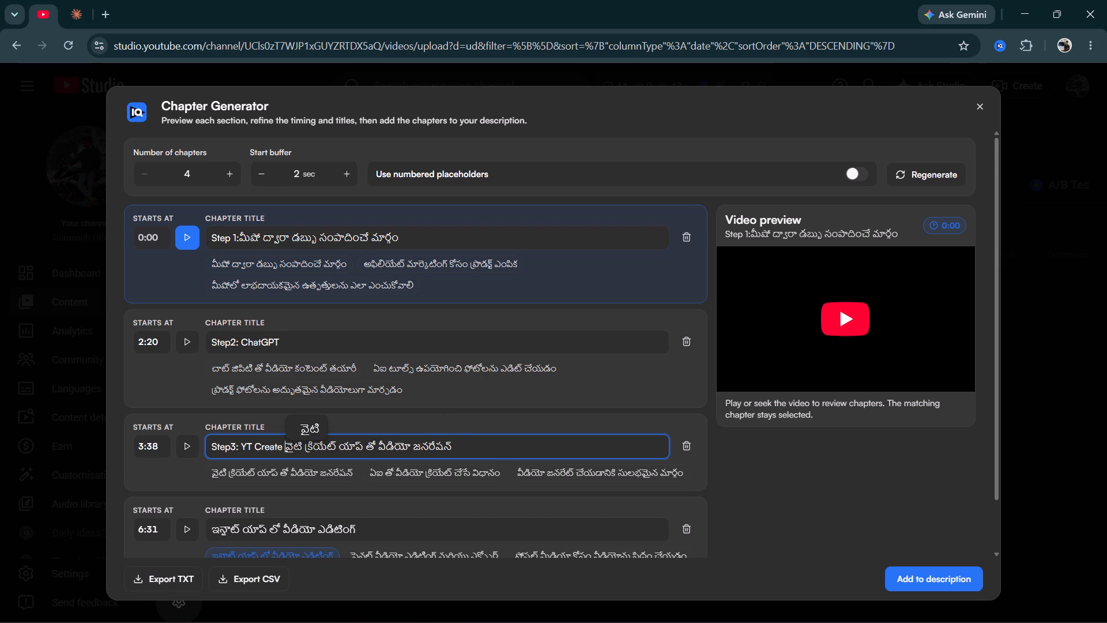
pyautogui.moveTo(461, 445); pyautogui.dragTo(289, 449)
pyautogui.press('BackSpace')
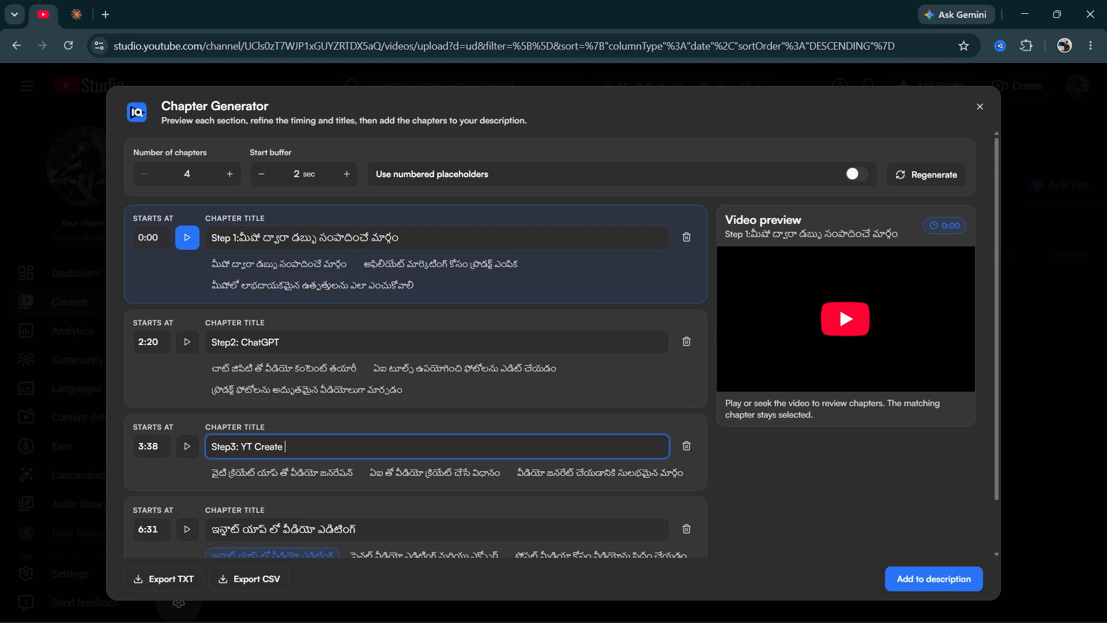
# Replace the Telugu text after Step 1: in the 0:00 chapter title with How to earn money through meesho.
pyautogui.moveTo(240, 236); pyautogui.dragTo(401, 243)
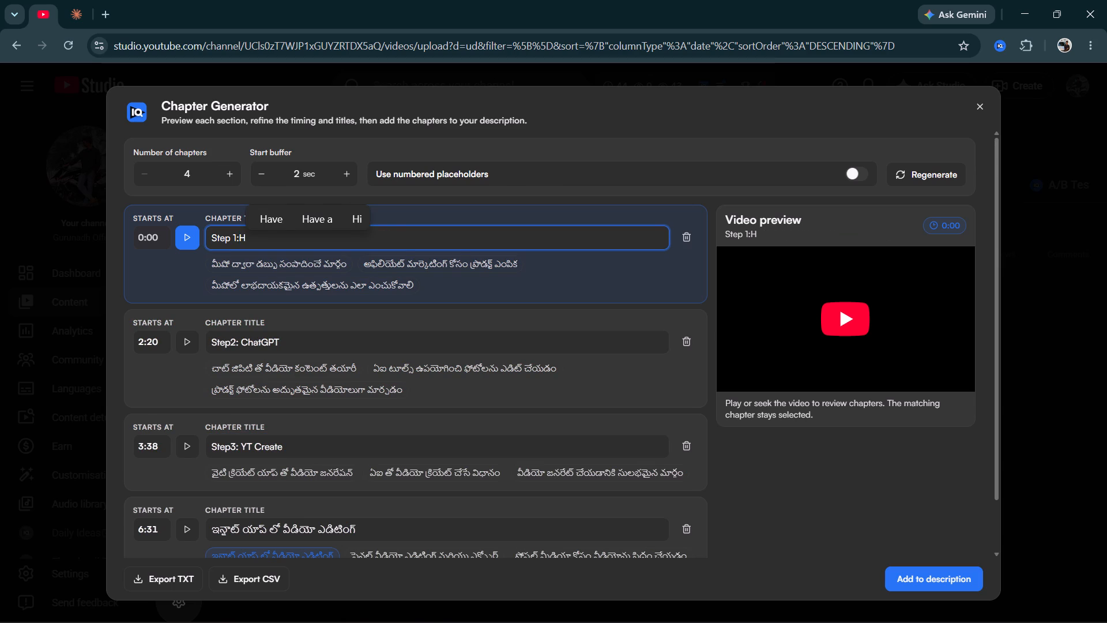
pyautogui.press('BackSpace')
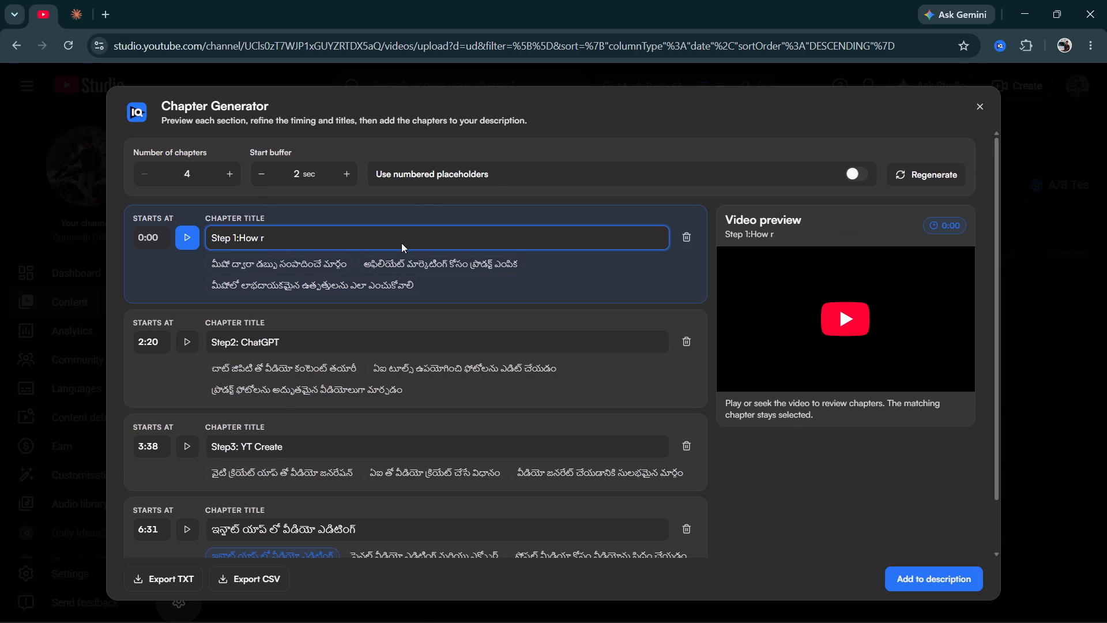
pyautogui.press('BackSpace')
pyautogui.write('to earn')
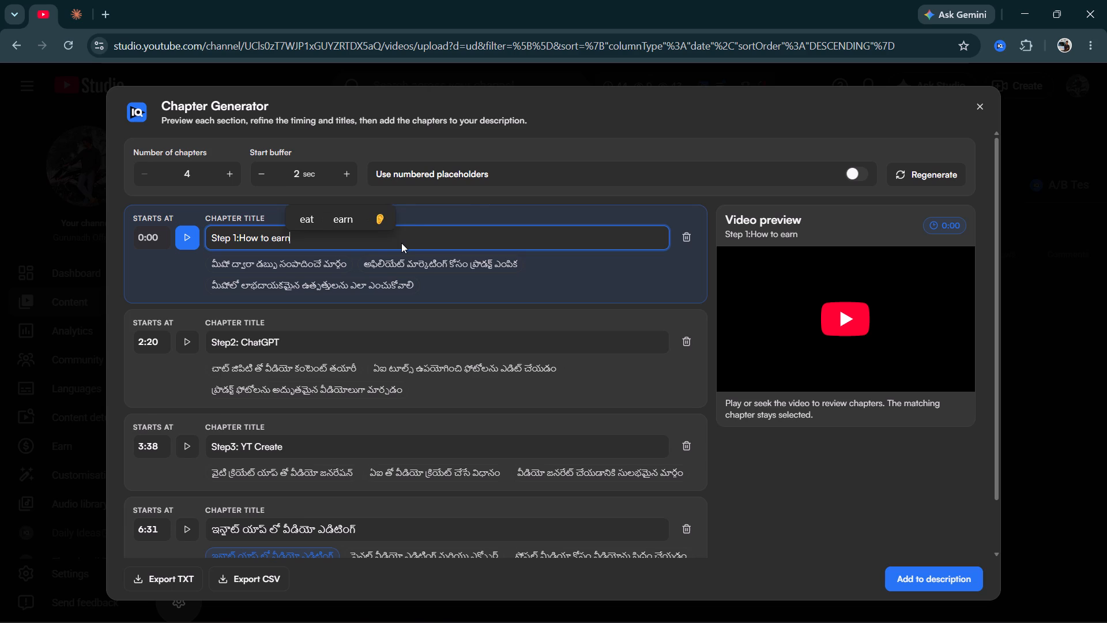
pyautogui.press('space')
pyautogui.write('monet')
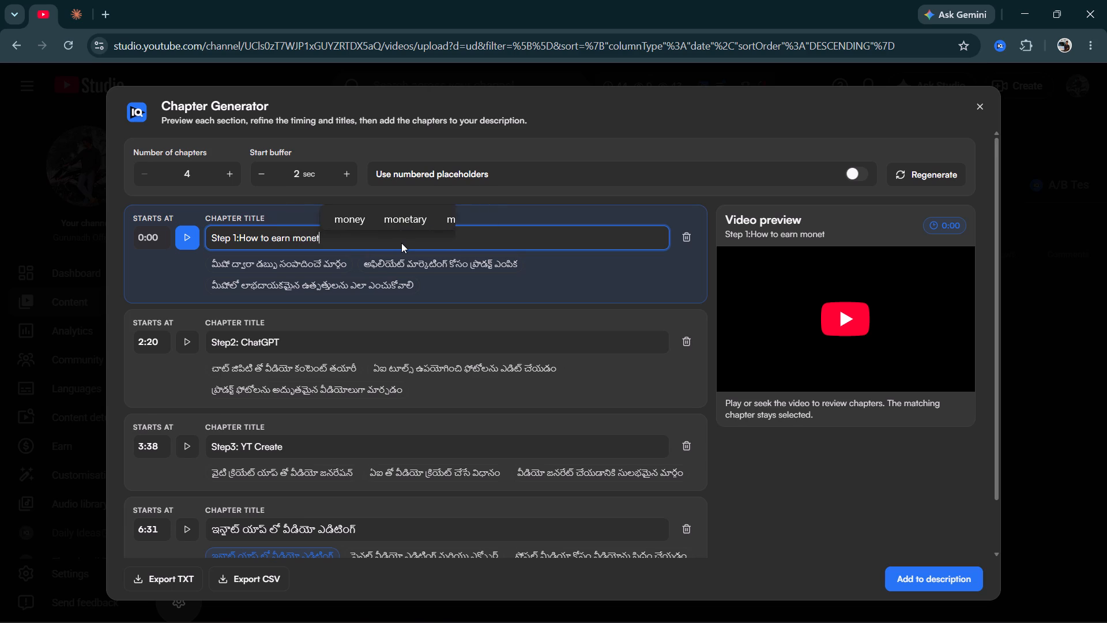
pyautogui.press('BackSpace')
pyautogui.write('y')
pyautogui.press('space')
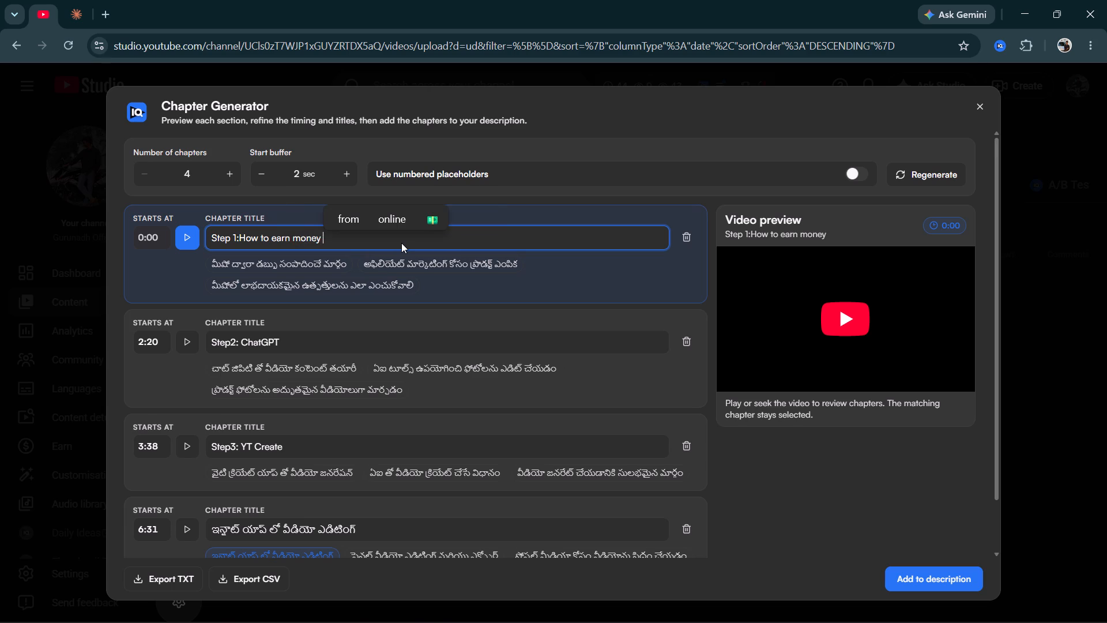
pyautogui.write('thre')
pyautogui.press('BackSpace')
pyautogui.press('BackSpace')
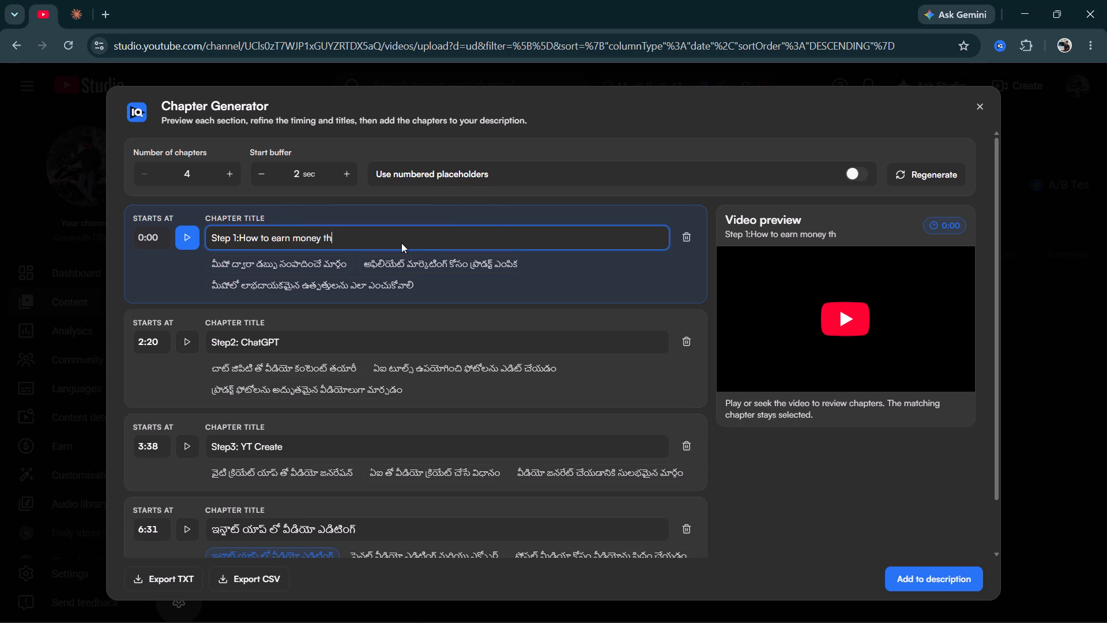
pyautogui.write('rough mee')
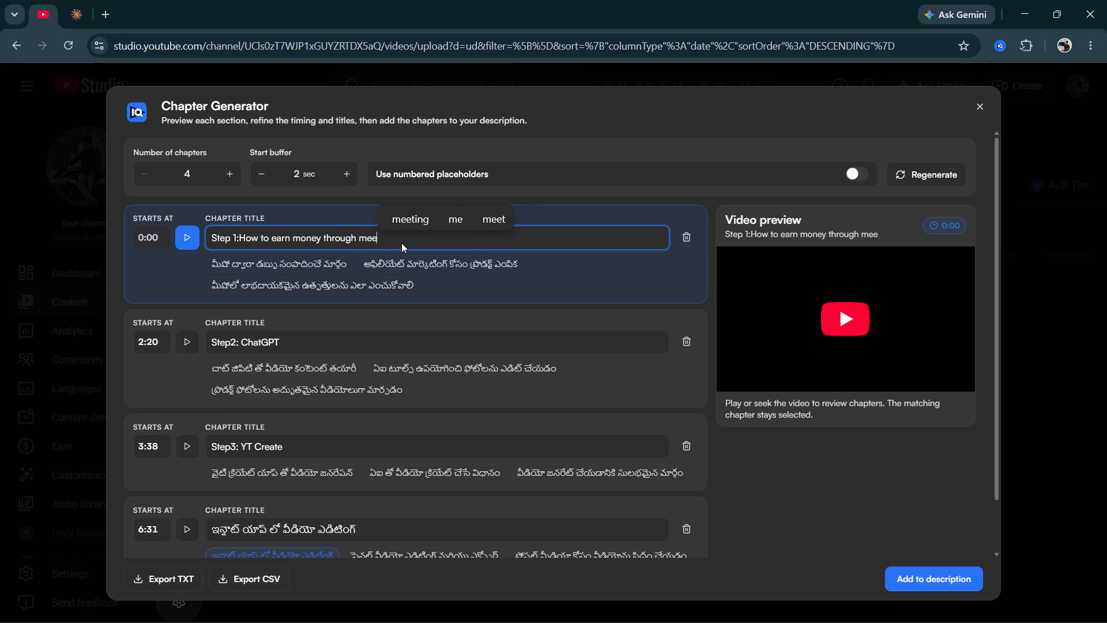
pyautogui.write('sho')
# Replace the title of the 6:31 chapter with Step4: Editing.
pyautogui.scroll(-2, 370, 336)
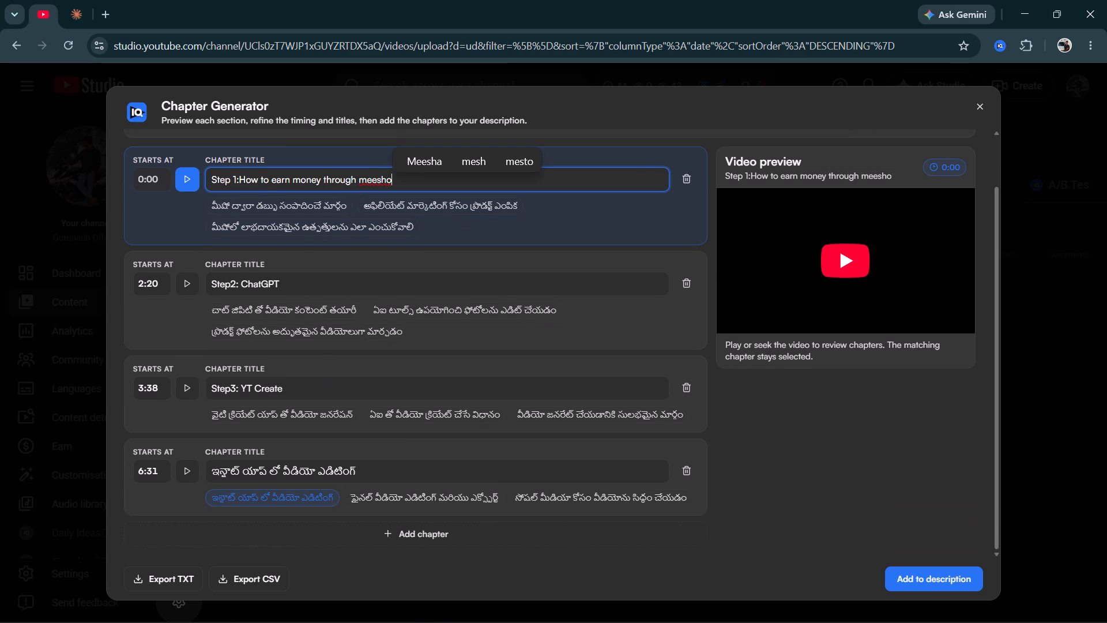
pyautogui.scroll(-1, 315, 377)
pyautogui.moveTo(363, 473); pyautogui.dragTo(212, 470)
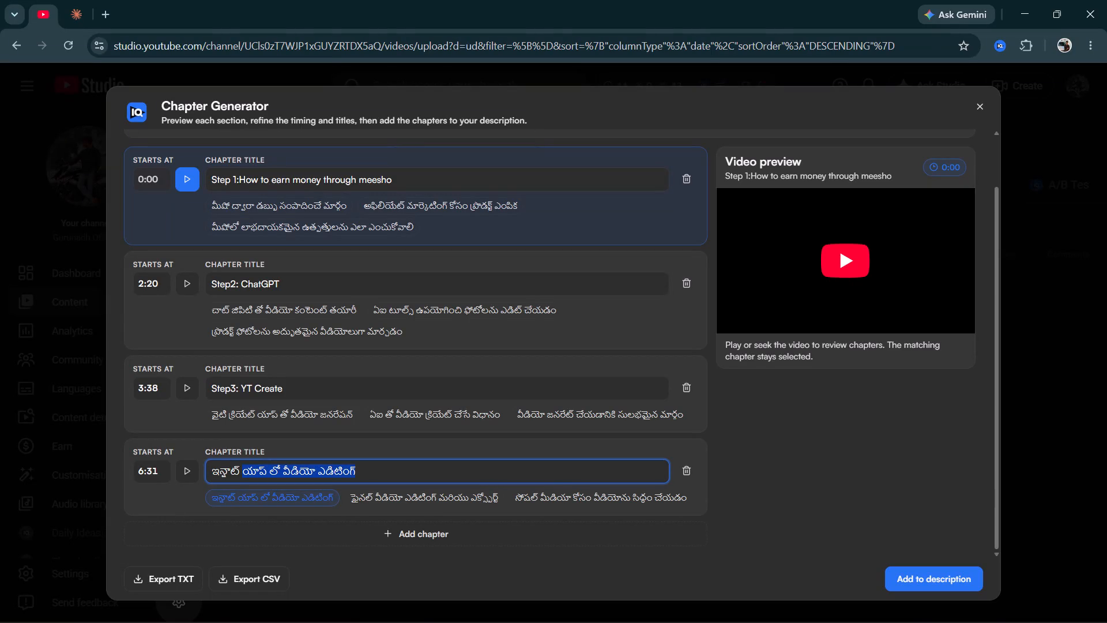
pyautogui.moveTo(212, 470); pyautogui.dragTo(210, 470)
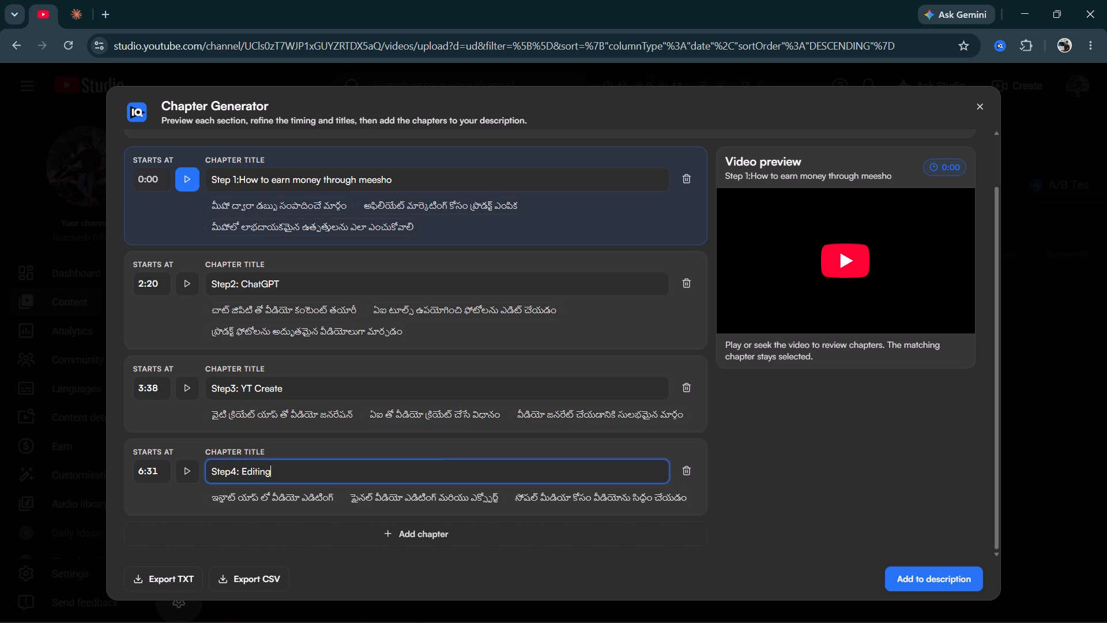
# Add a fifth chapter starting at 7:31 with the title Step5:Outro.
pyautogui.click(414, 534)
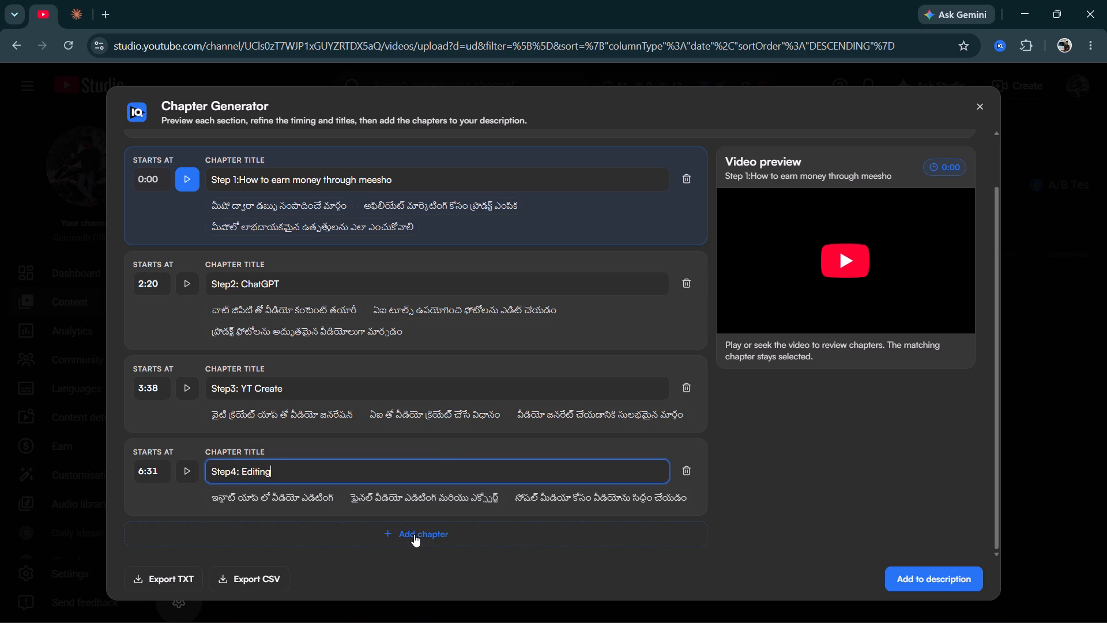
pyautogui.scroll(-1, 323, 540)
pyautogui.click(288, 493)
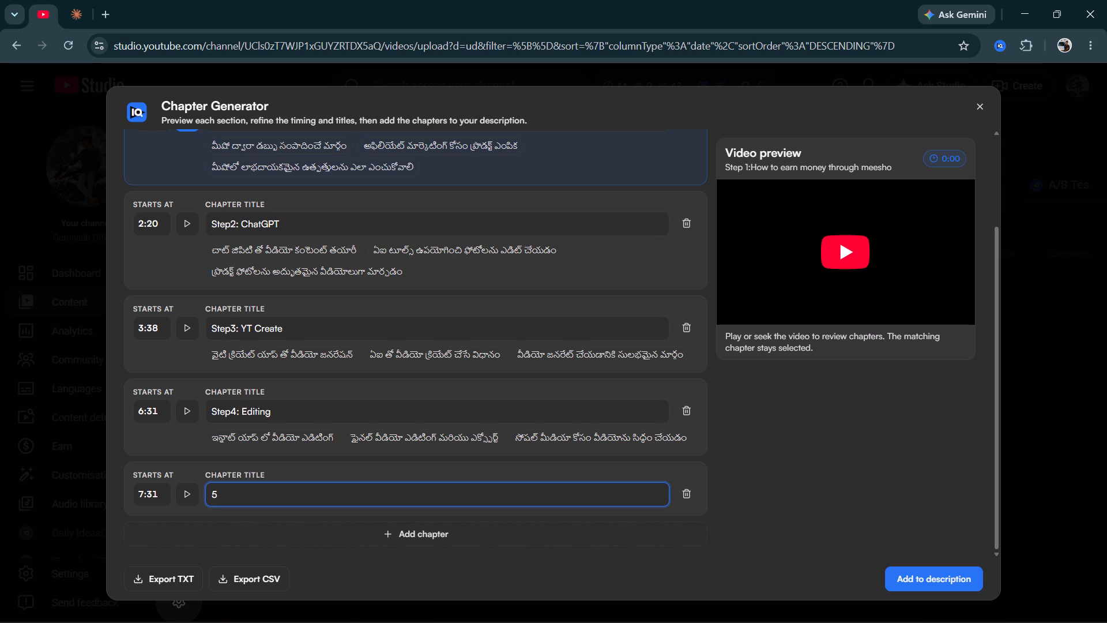
pyautogui.hotkey('shift', ':')
pyautogui.press('BackSpace')
pyautogui.press('BackSpace')
pyautogui.write('tep5')
pyautogui.hotkey('shift', ':')
pyautogui.press('o')
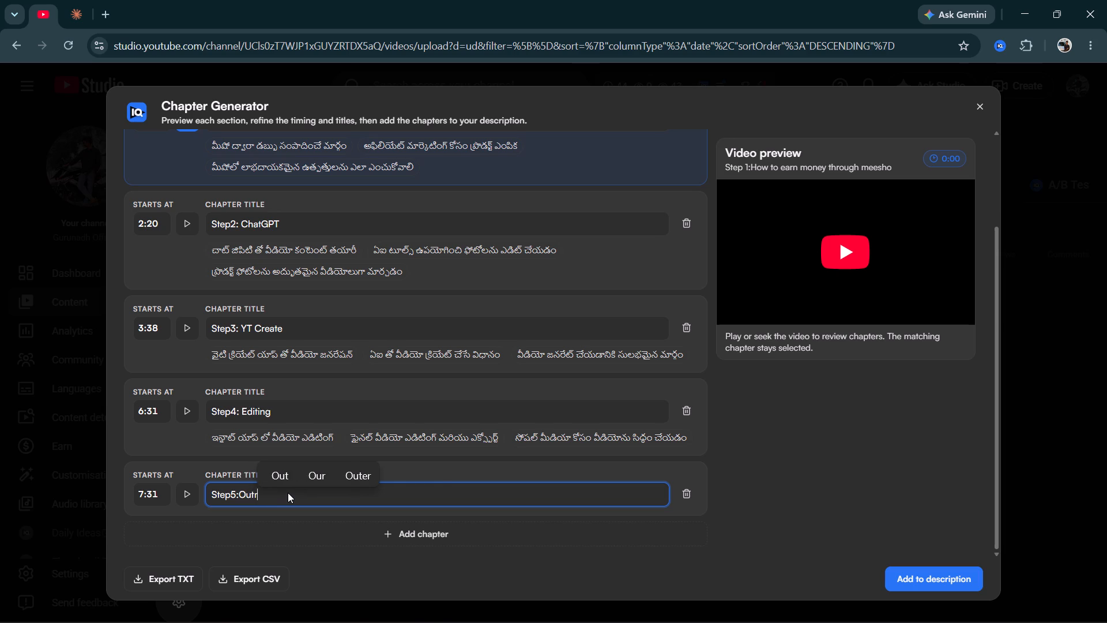
pyautogui.click(763, 475)
pyautogui.scroll(-3, 737, 481)
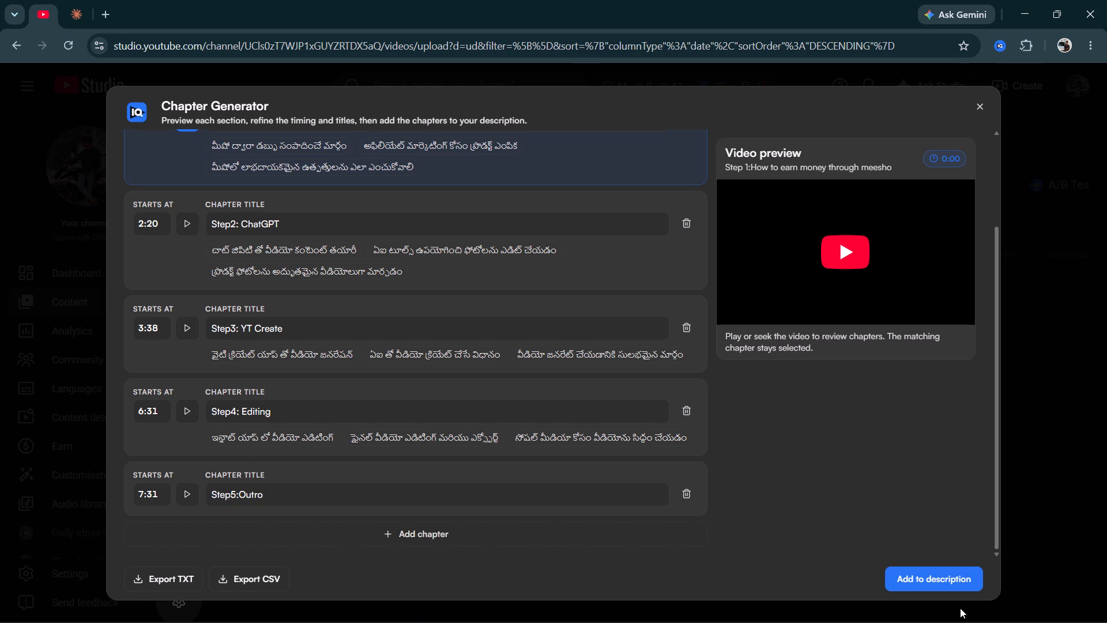
# Add the edited chapters to the video description.
pyautogui.click(944, 582)
# Add the heading PROMPT : below the chapter timeline in the description, separated by a blank line.
pyautogui.scroll(3, 465, 396)
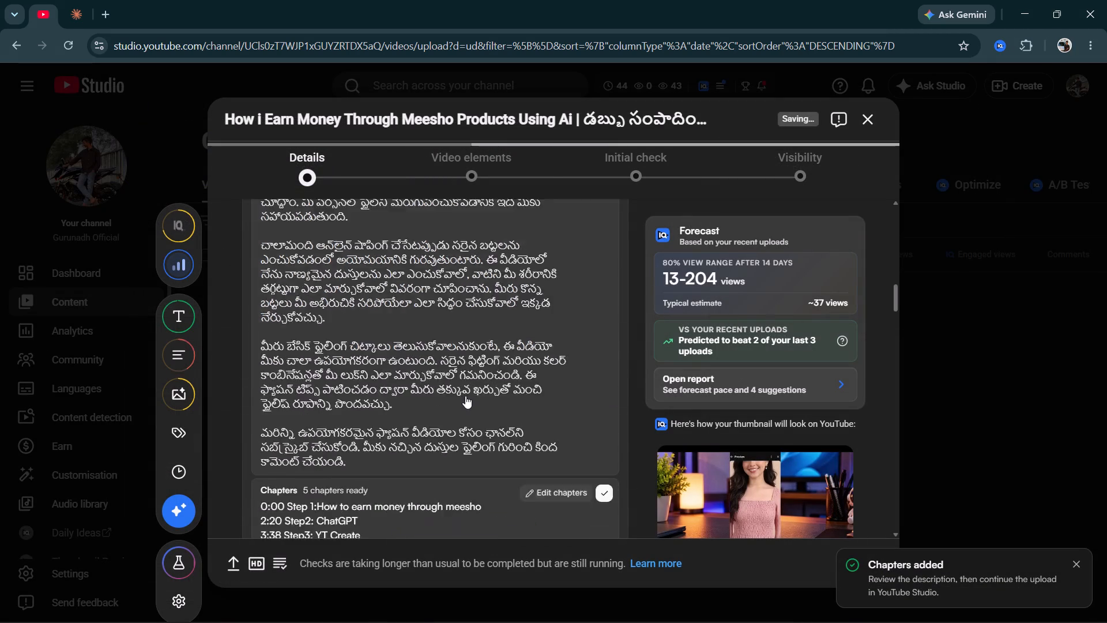
pyautogui.scroll(4, 465, 396)
pyautogui.click(362, 476)
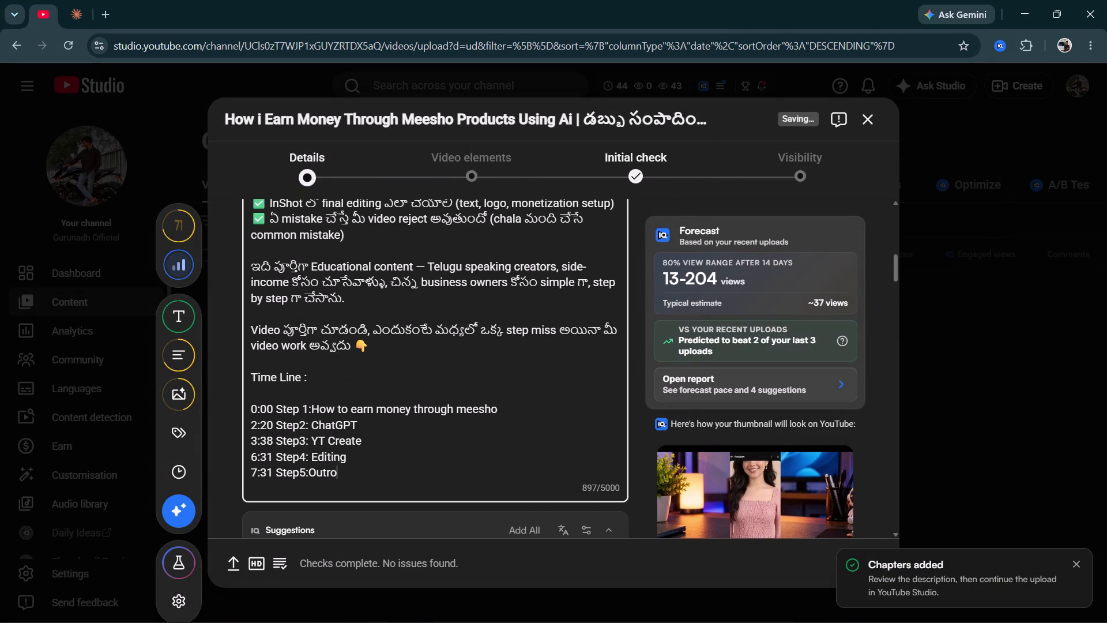
pyautogui.press('Return')
pyautogui.press('Return')
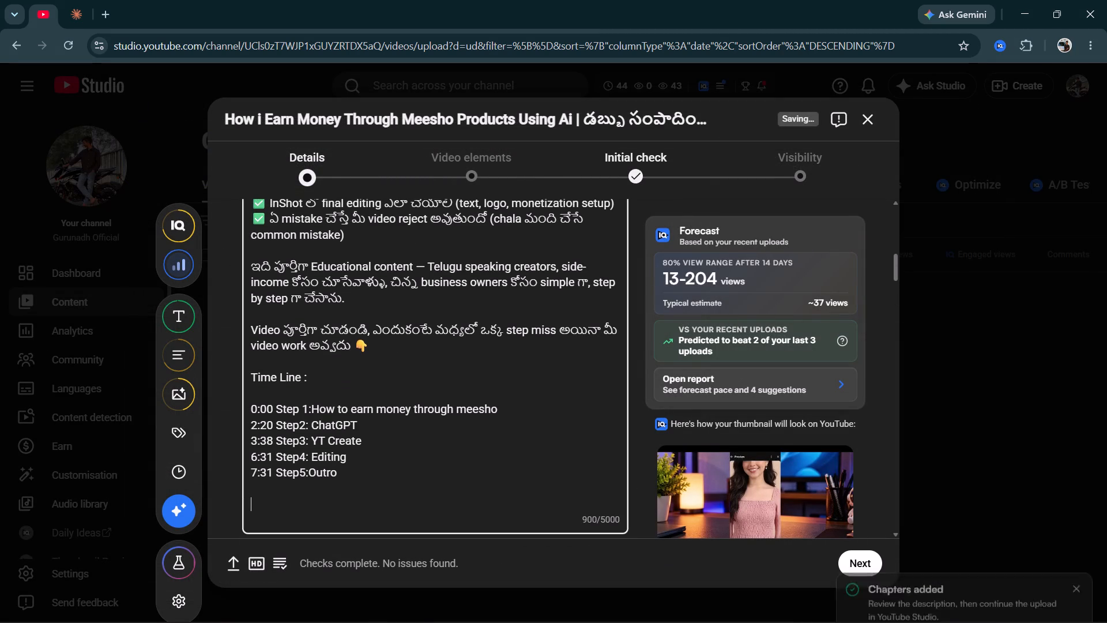
pyautogui.scroll(3, 416, 424)
pyautogui.scroll(-3, 416, 424)
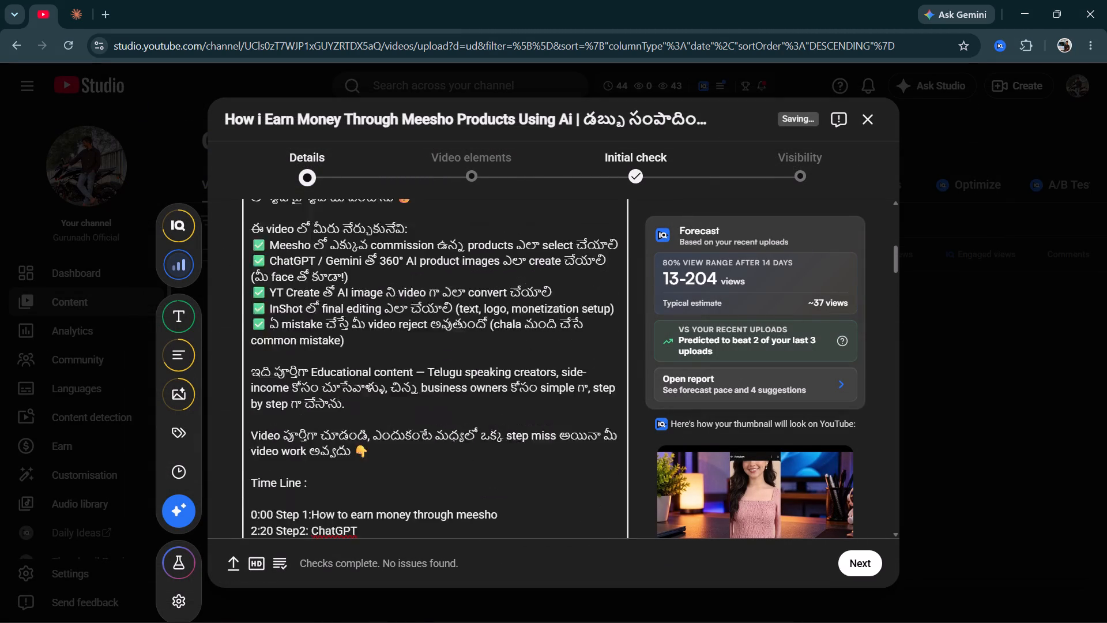
pyautogui.write('PROMPT')
pyautogui.press('space')
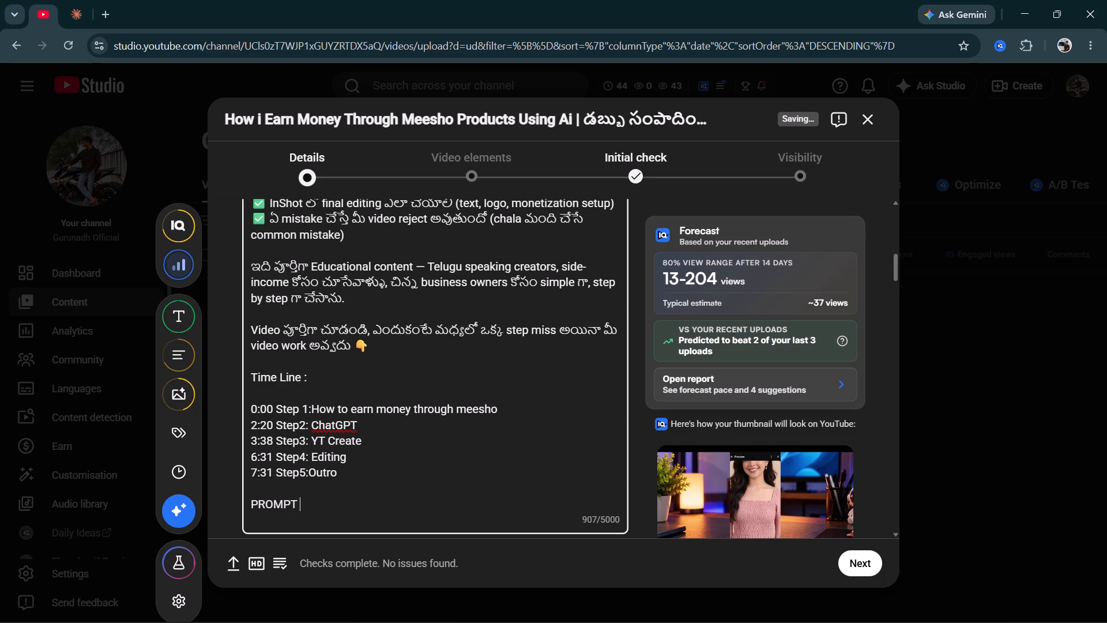
pyautogui.hotkey('shift', ':')
pyautogui.press('space')
# Copy the green check mark emoji from the description's list to both sides of PROMPT, and start a new line below the heading.
pyautogui.scroll(1, 309, 248)
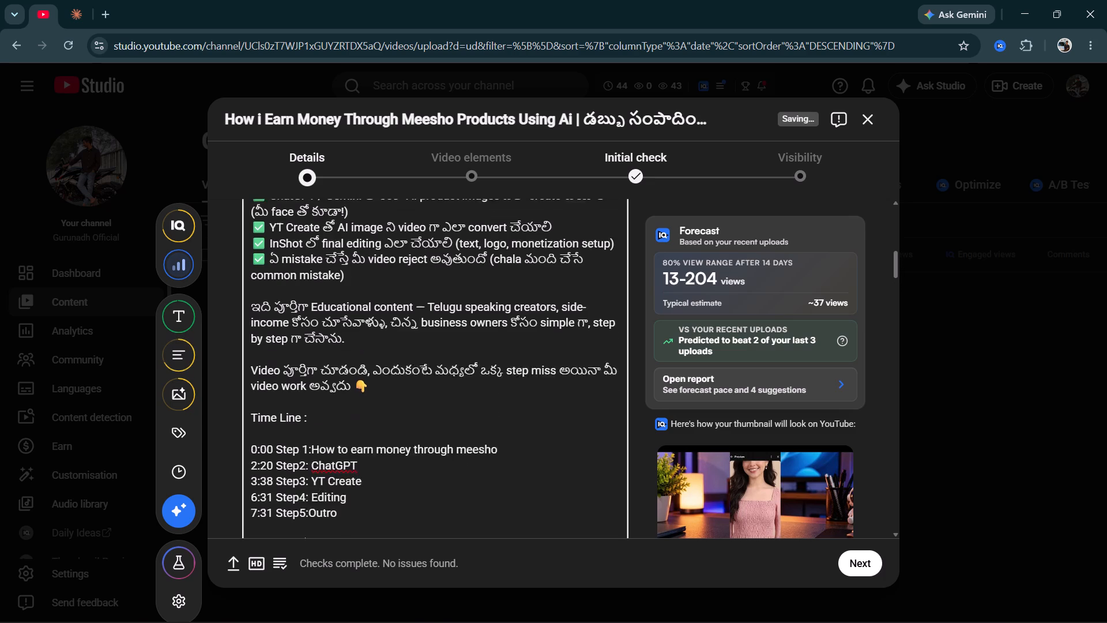
pyautogui.moveTo(263, 258); pyautogui.dragTo(251, 257)
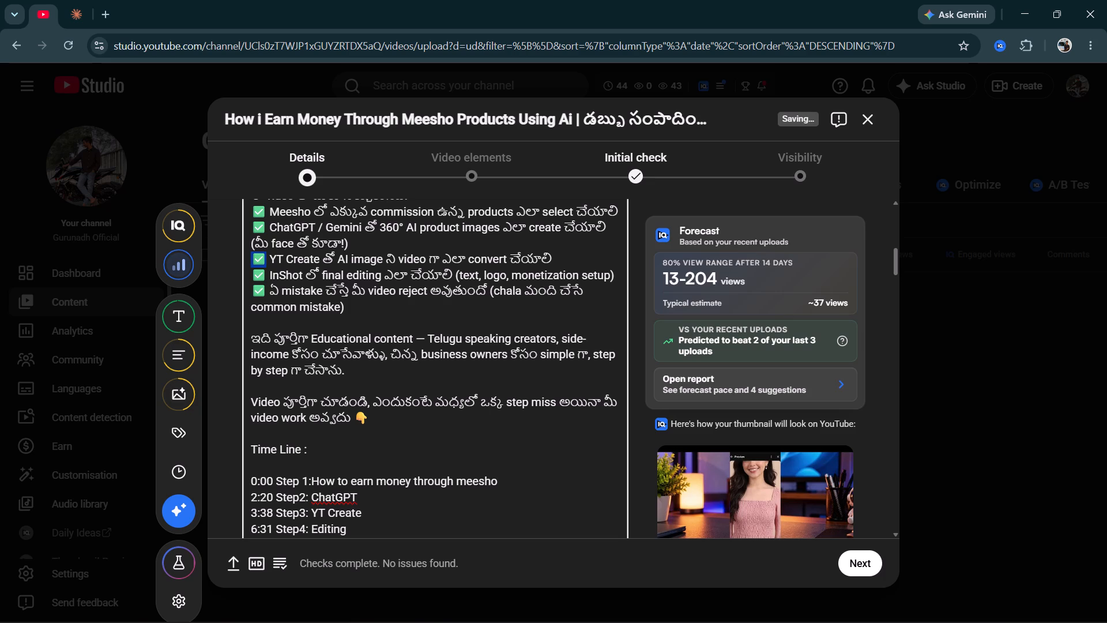
pyautogui.hotkey('ctrl', 'c')
pyautogui.click(349, 344)
pyautogui.scroll(-4, 364, 397)
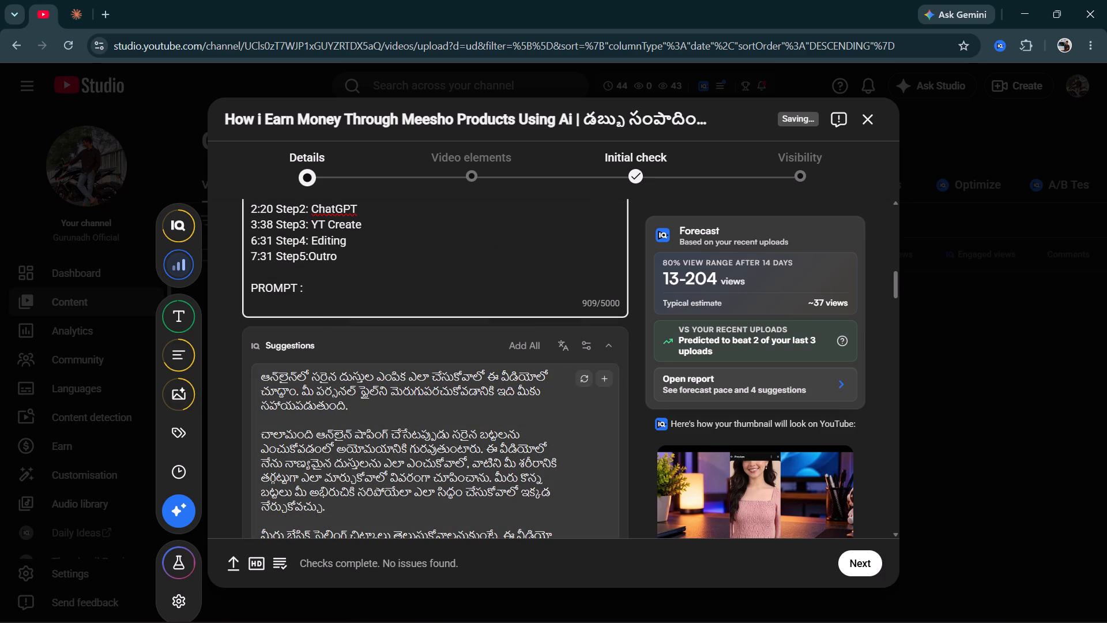
pyautogui.click(299, 288)
pyautogui.hotkey('ctrl', 'v')
pyautogui.click(248, 283)
pyautogui.click(251, 288)
pyautogui.hotkey('ctrl', 'v')
pyautogui.press('space')
pyautogui.click(347, 286)
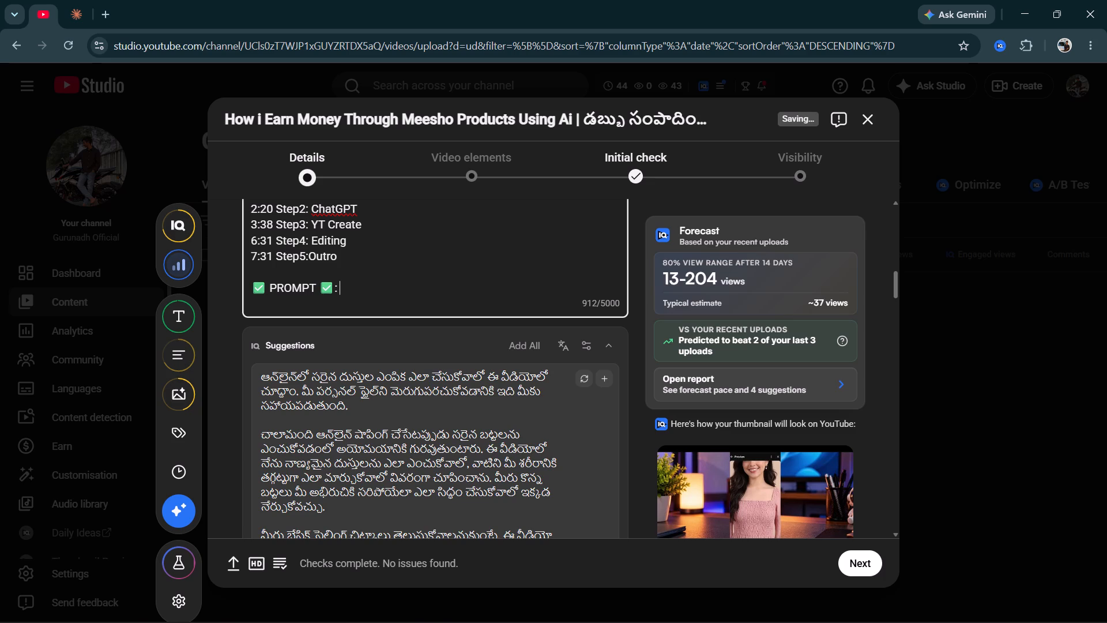
pyautogui.press('Return')
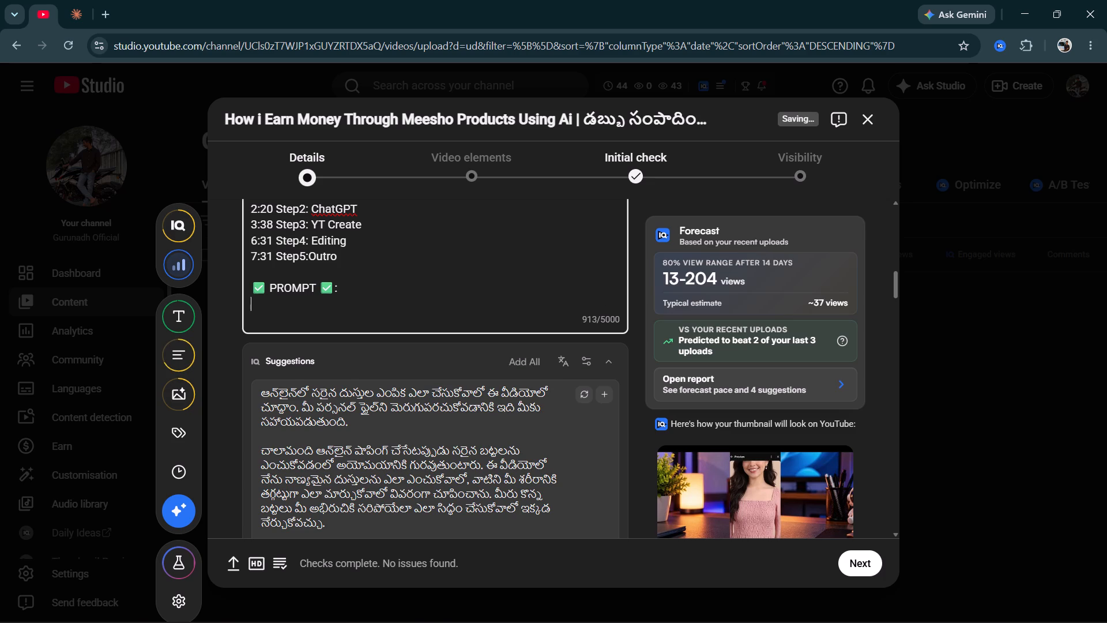
# Switch from the video upload page to another open window.
pyautogui.hotkey('alt', 'Tab')
pyautogui.hotkey('alt', 'Tab')
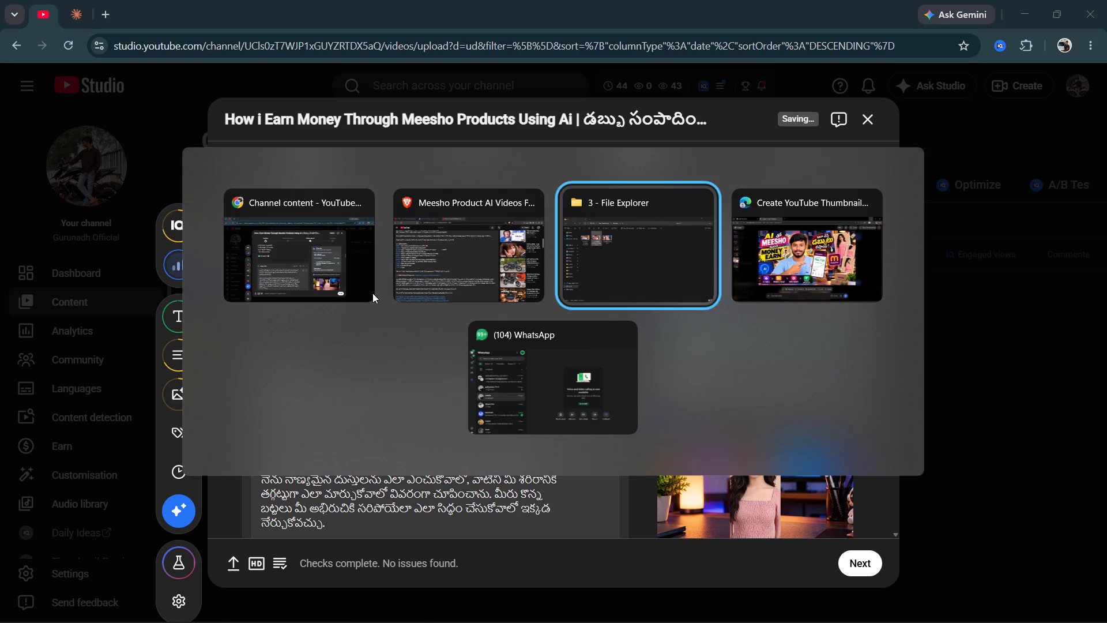
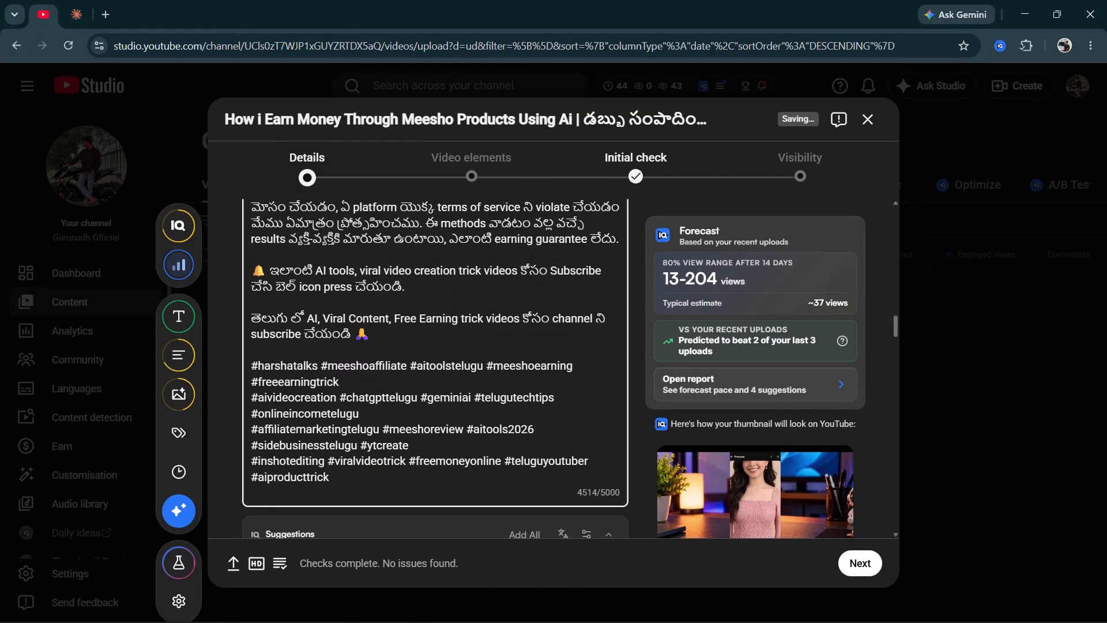
# Remove the hashtag #harshatalks and its trailing space from the start of the description's hashtag list.
pyautogui.moveTo(316, 366); pyautogui.dragTo(262, 367)
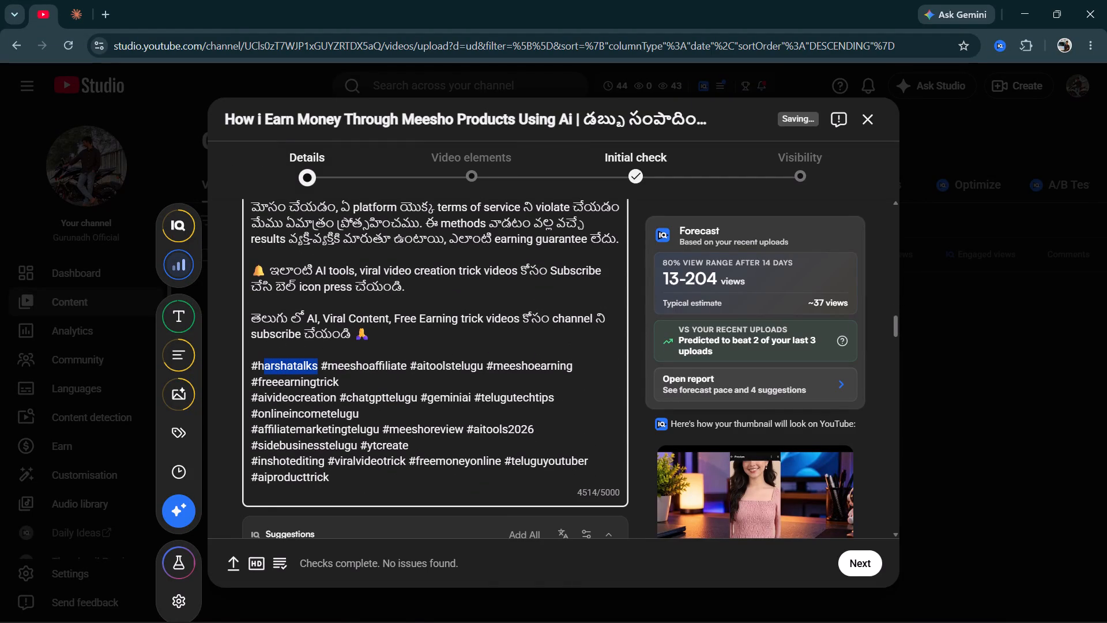
pyautogui.moveTo(262, 367); pyautogui.dragTo(251, 367)
pyautogui.press('BackSpace')
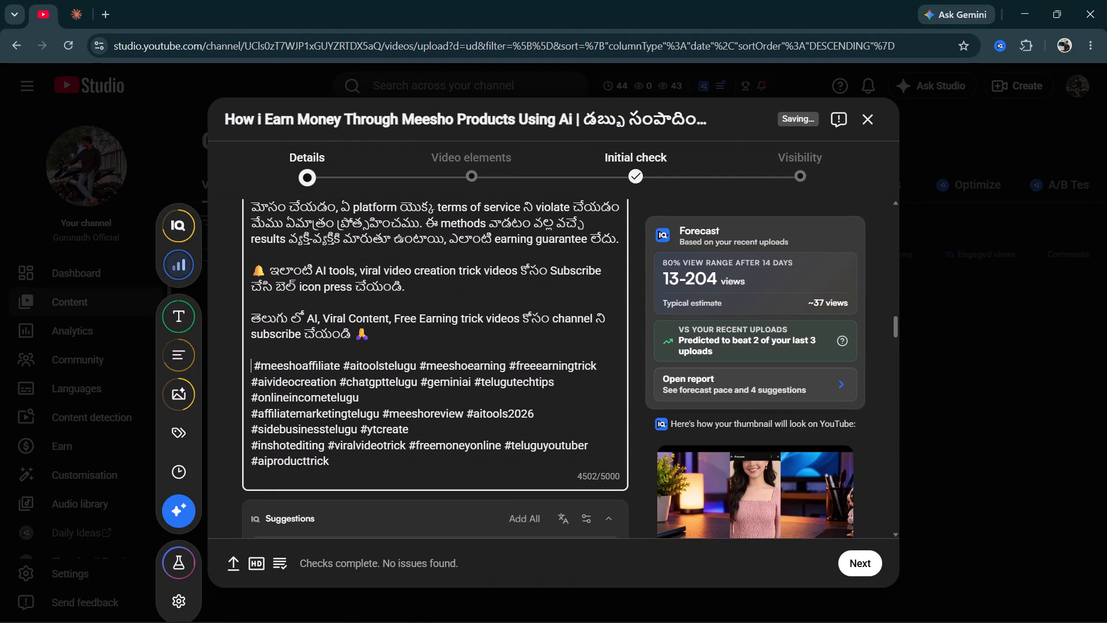
pyautogui.press('Right')
pyautogui.press('BackSpace')
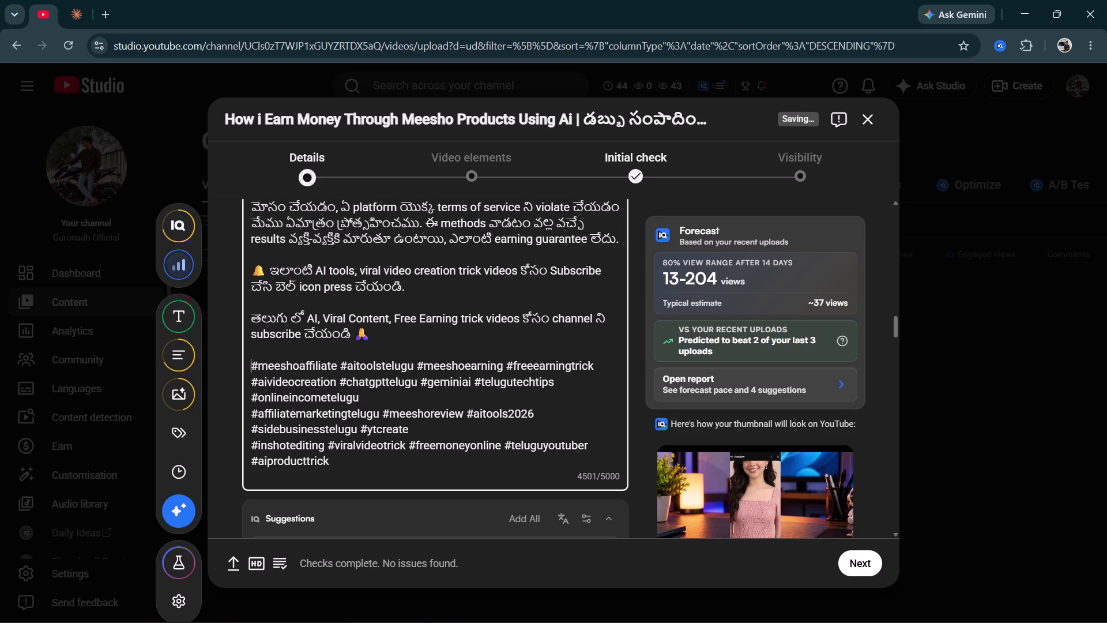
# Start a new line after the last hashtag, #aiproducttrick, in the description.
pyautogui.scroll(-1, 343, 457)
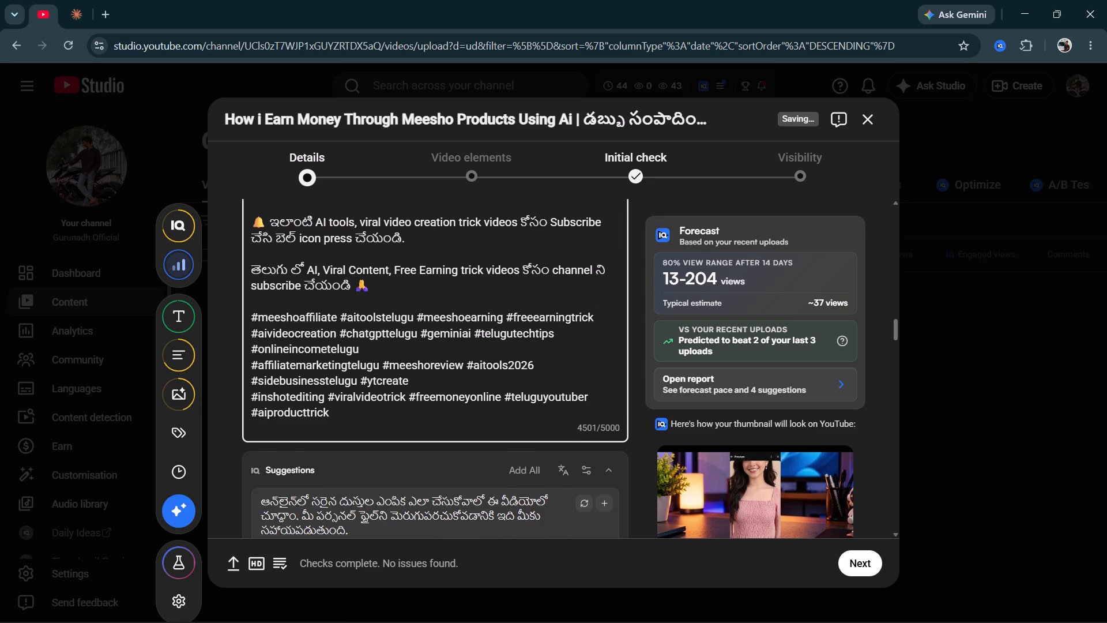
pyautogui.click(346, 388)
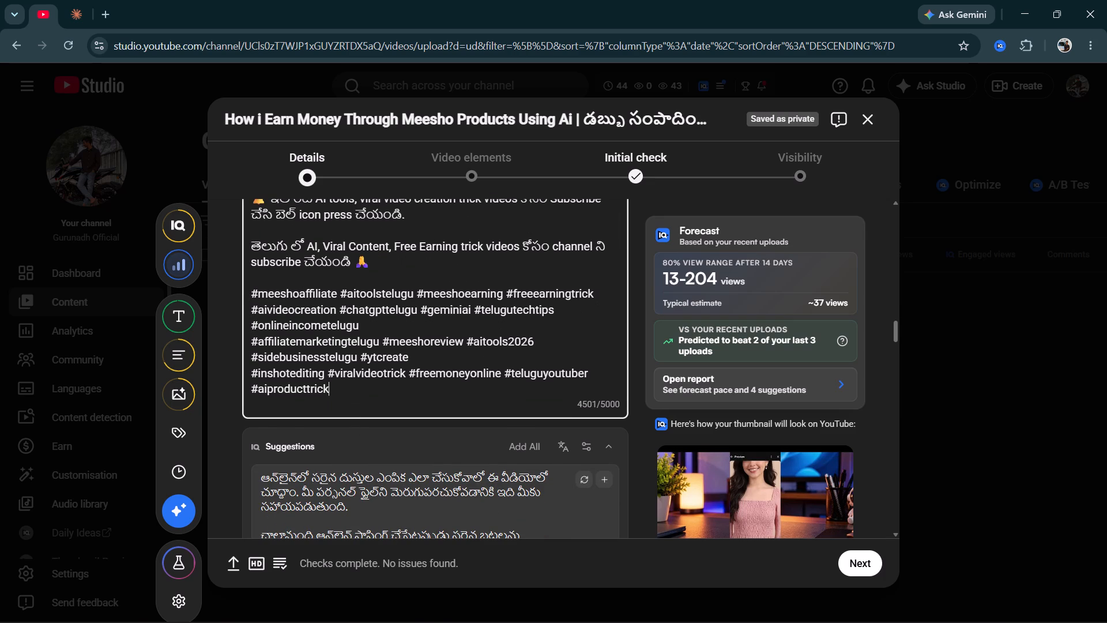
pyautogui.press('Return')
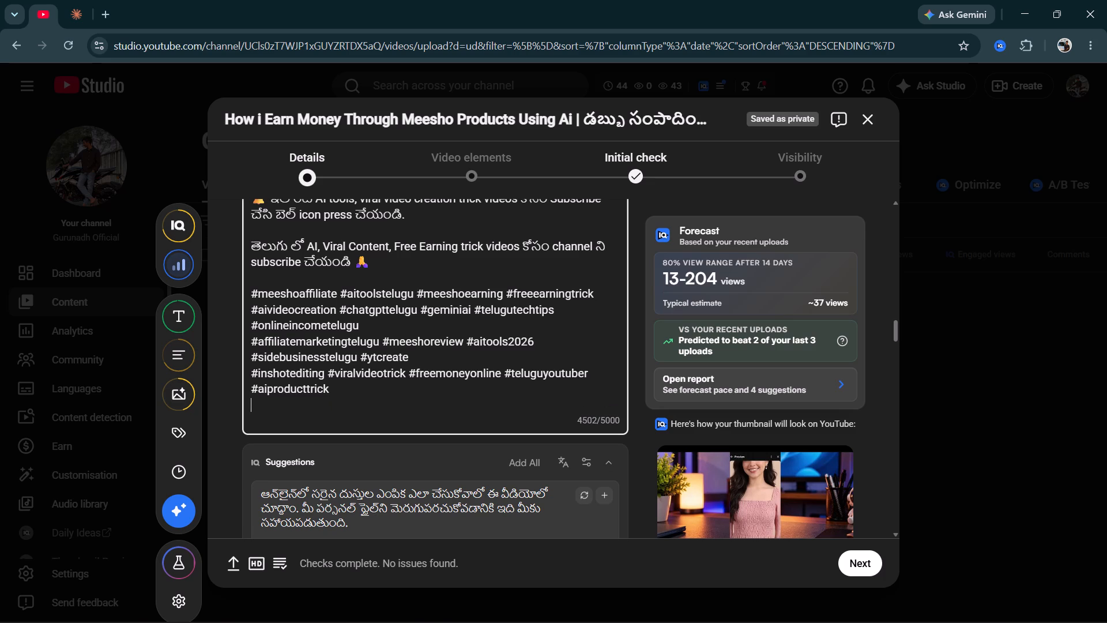
# Look through the description from its beginning down to the suggested description text and suggested chapters.
pyautogui.click(173, 358)
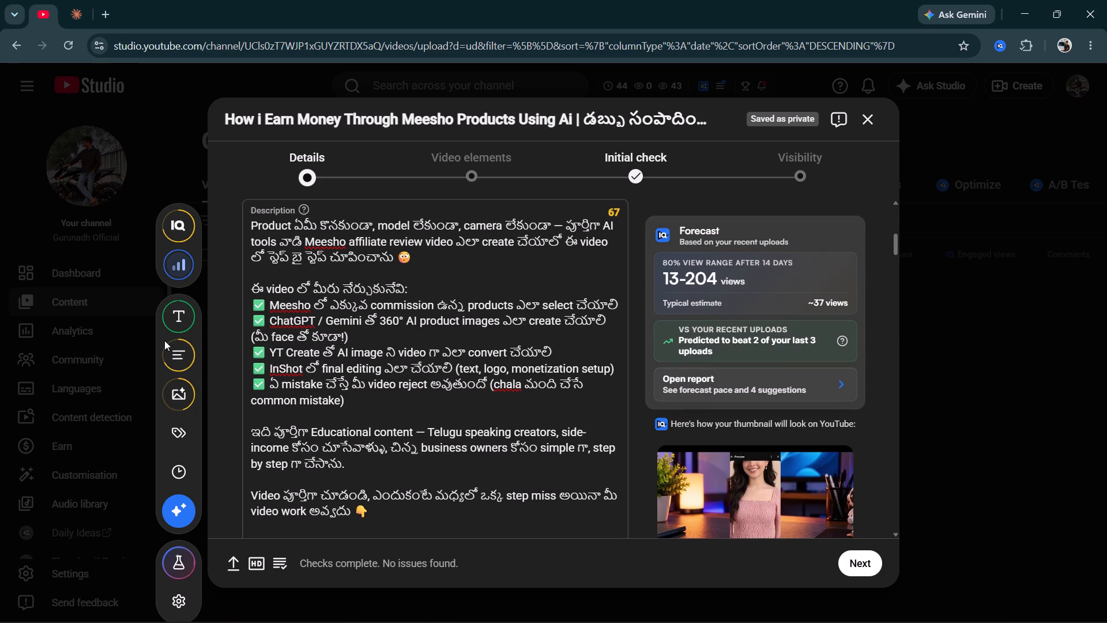
pyautogui.click(180, 351)
pyautogui.scroll(-8, 376, 361)
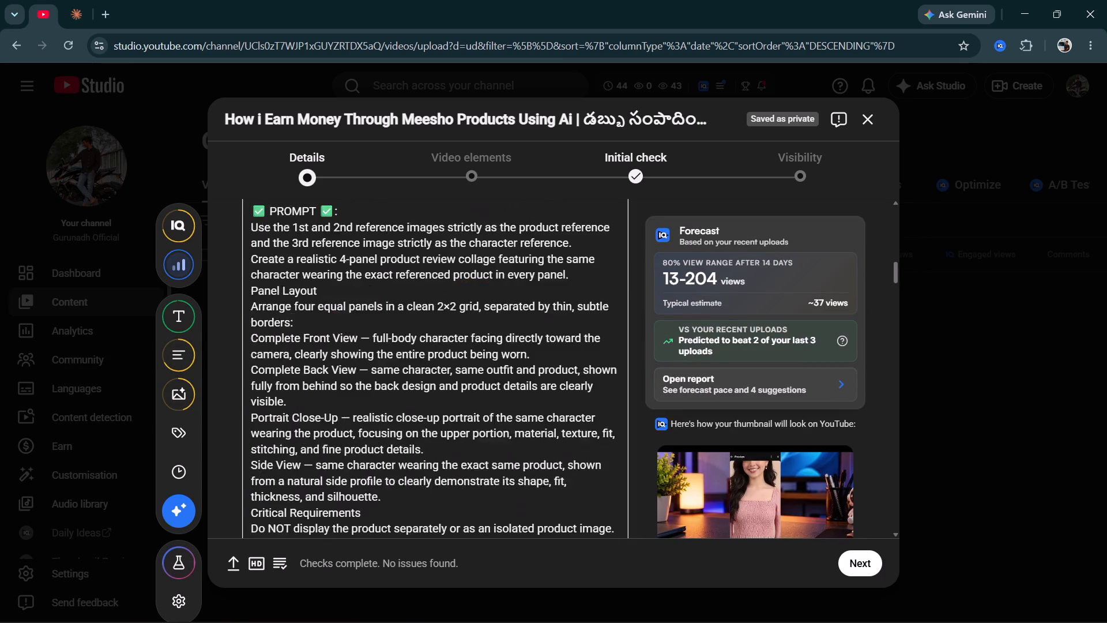
pyautogui.scroll(-16, 376, 361)
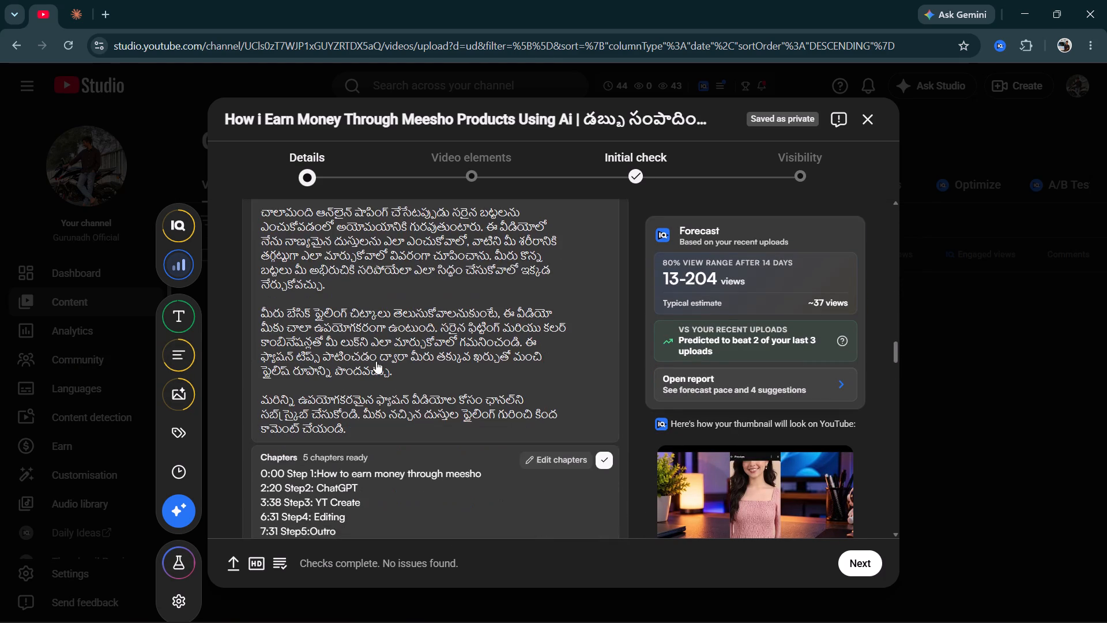
pyautogui.scroll(-3, 376, 361)
pyautogui.scroll(2, 435, 311)
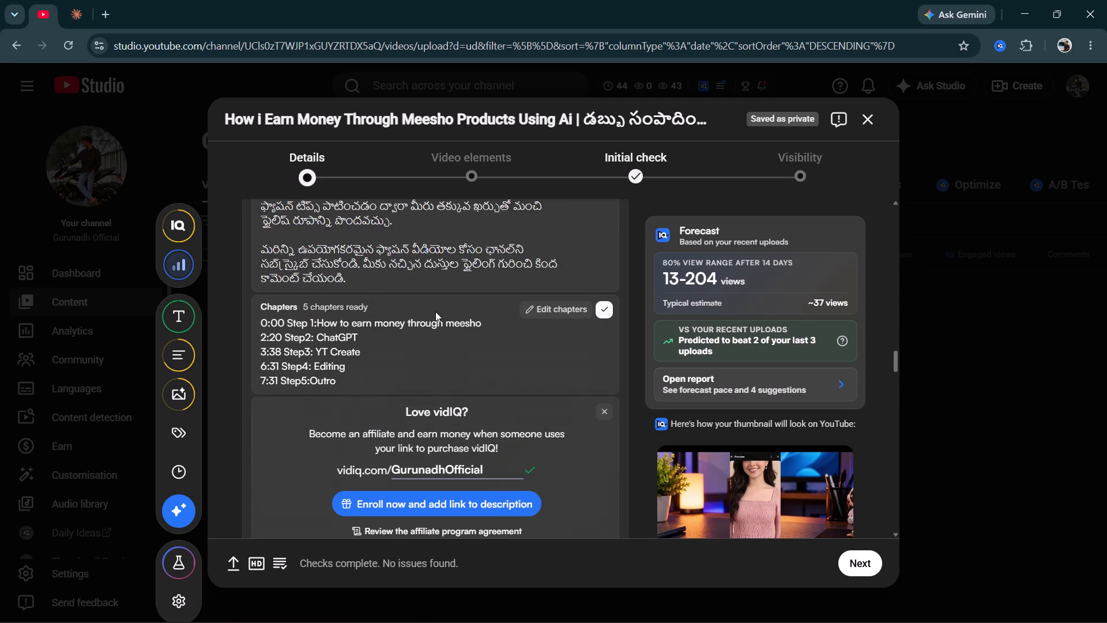
pyautogui.scroll(1, 423, 344)
pyautogui.scroll(3, 372, 361)
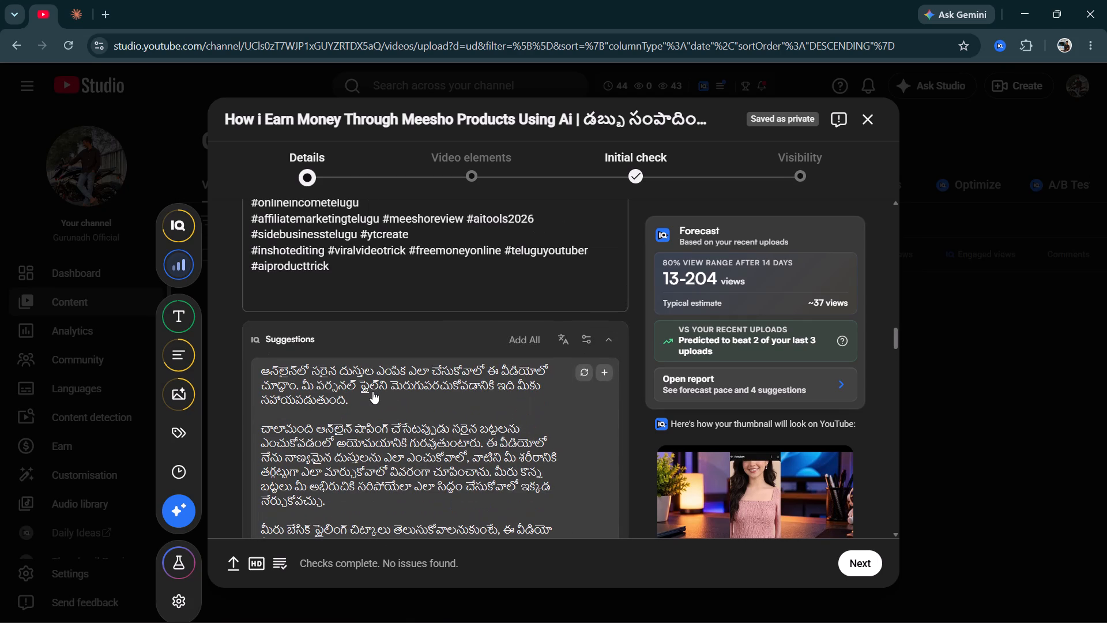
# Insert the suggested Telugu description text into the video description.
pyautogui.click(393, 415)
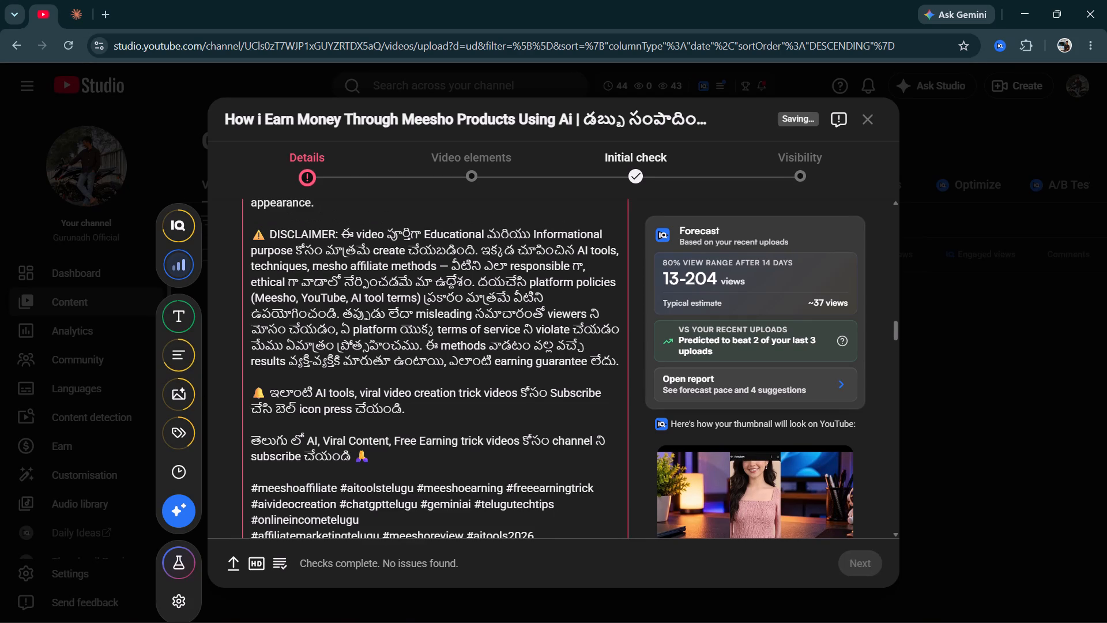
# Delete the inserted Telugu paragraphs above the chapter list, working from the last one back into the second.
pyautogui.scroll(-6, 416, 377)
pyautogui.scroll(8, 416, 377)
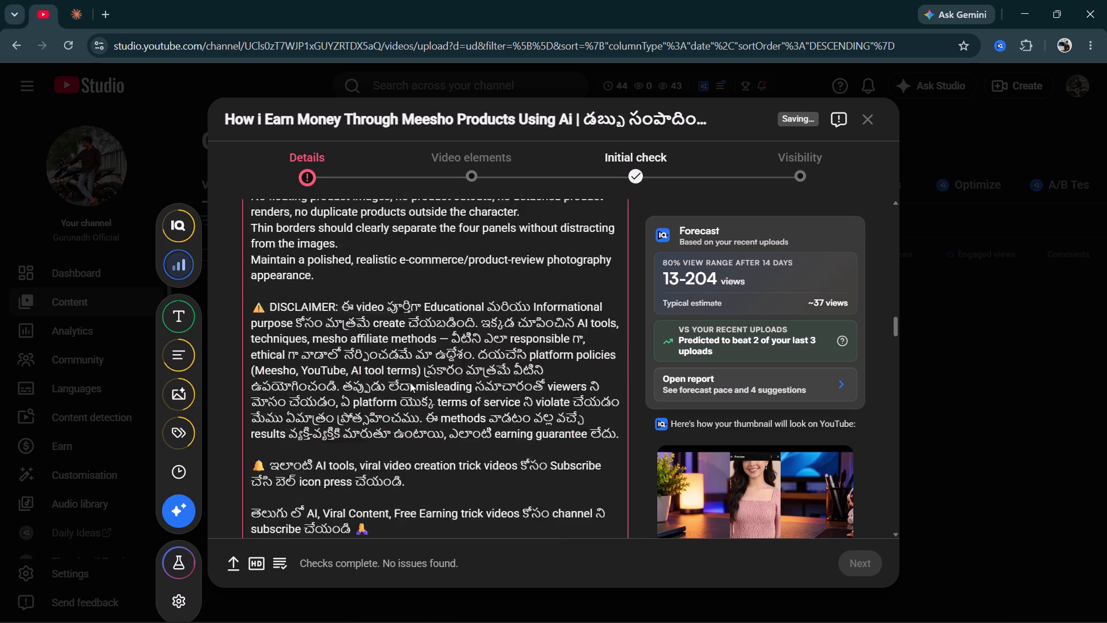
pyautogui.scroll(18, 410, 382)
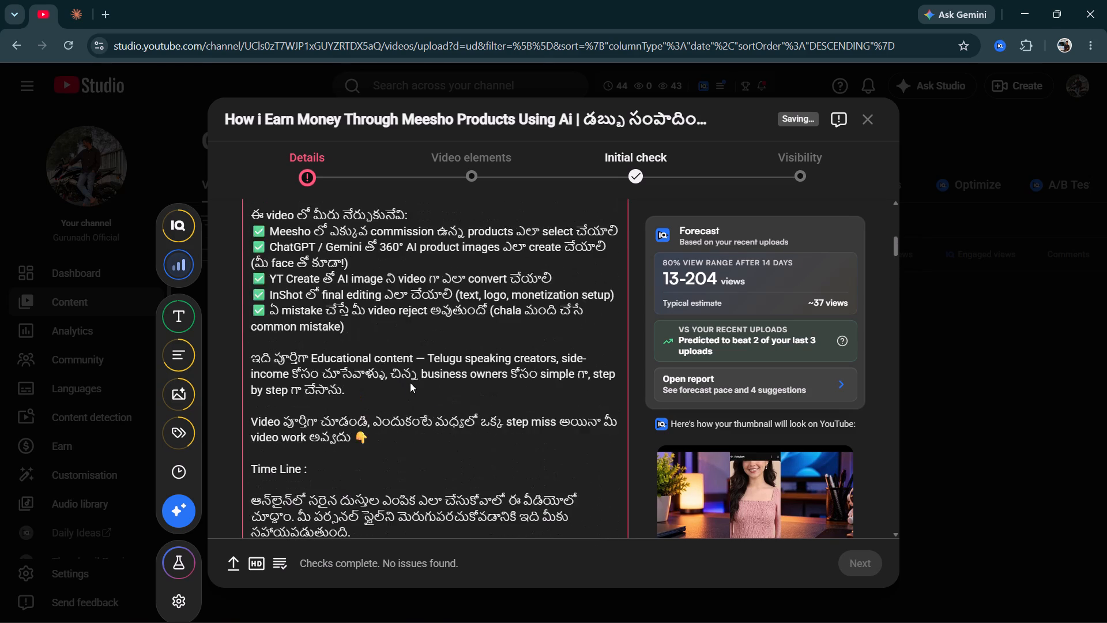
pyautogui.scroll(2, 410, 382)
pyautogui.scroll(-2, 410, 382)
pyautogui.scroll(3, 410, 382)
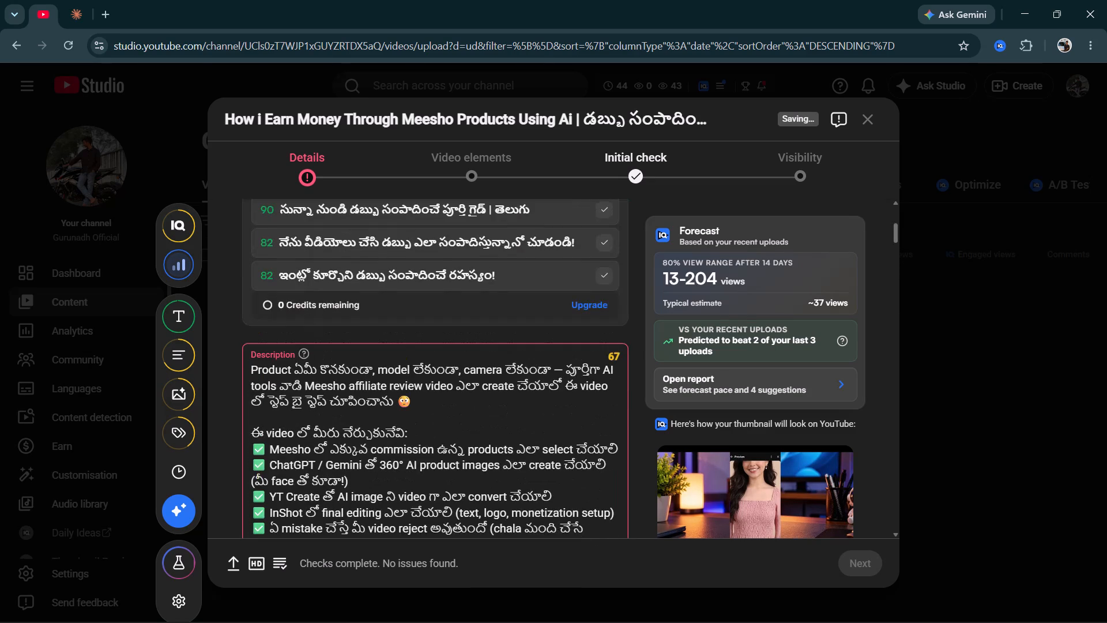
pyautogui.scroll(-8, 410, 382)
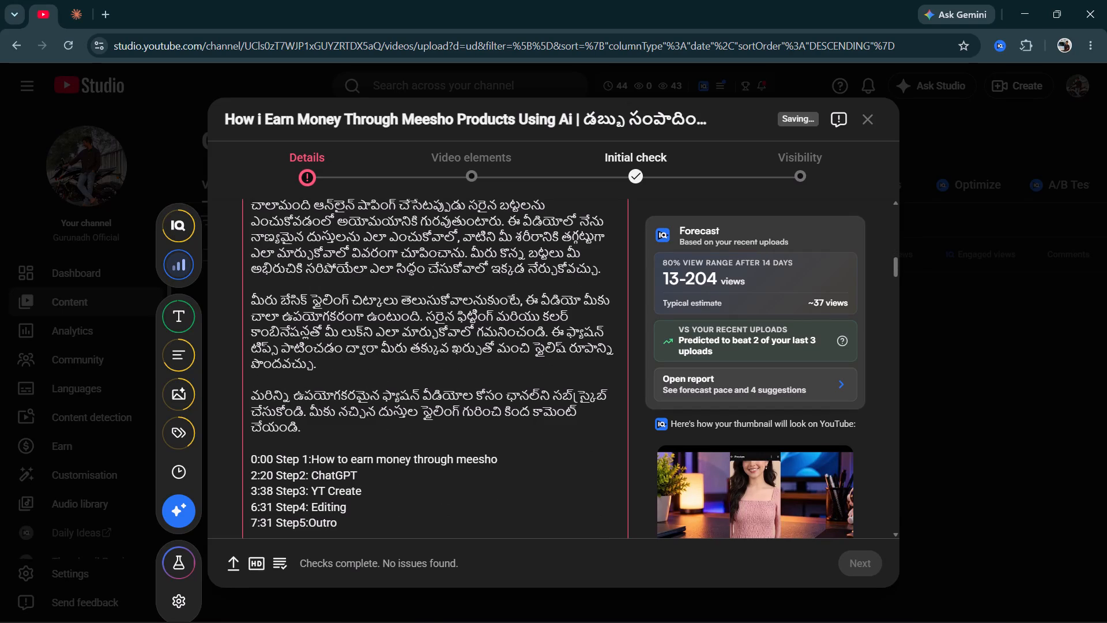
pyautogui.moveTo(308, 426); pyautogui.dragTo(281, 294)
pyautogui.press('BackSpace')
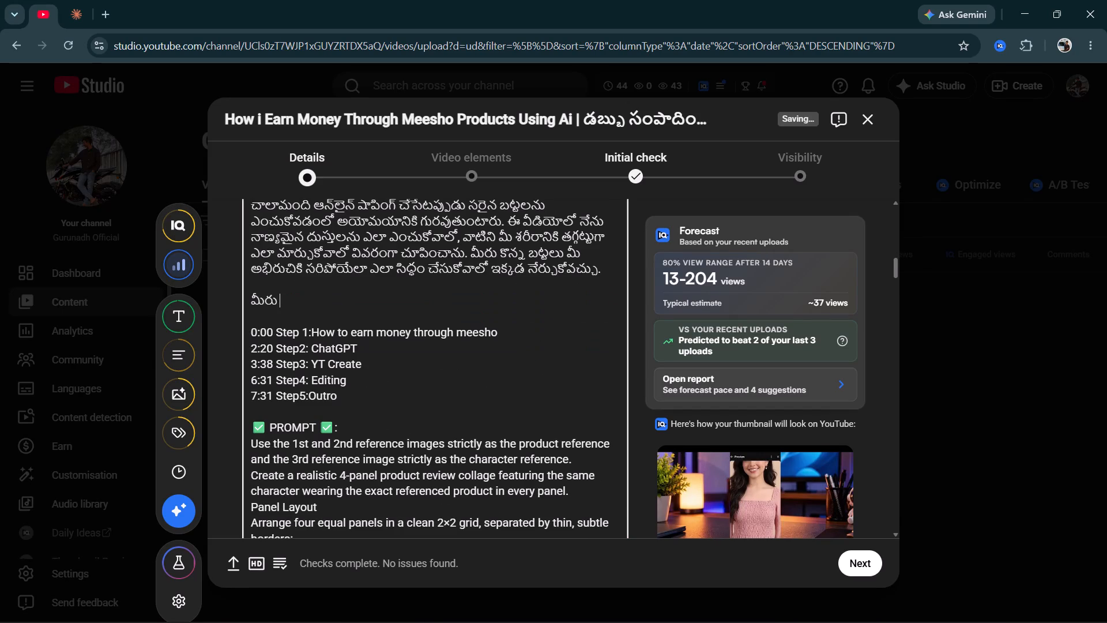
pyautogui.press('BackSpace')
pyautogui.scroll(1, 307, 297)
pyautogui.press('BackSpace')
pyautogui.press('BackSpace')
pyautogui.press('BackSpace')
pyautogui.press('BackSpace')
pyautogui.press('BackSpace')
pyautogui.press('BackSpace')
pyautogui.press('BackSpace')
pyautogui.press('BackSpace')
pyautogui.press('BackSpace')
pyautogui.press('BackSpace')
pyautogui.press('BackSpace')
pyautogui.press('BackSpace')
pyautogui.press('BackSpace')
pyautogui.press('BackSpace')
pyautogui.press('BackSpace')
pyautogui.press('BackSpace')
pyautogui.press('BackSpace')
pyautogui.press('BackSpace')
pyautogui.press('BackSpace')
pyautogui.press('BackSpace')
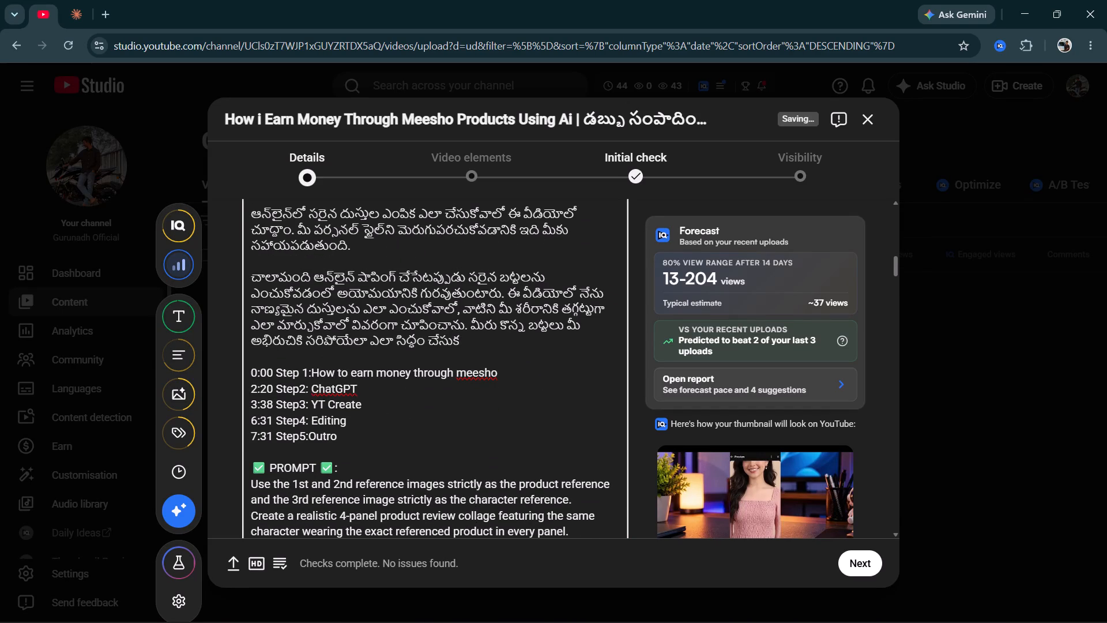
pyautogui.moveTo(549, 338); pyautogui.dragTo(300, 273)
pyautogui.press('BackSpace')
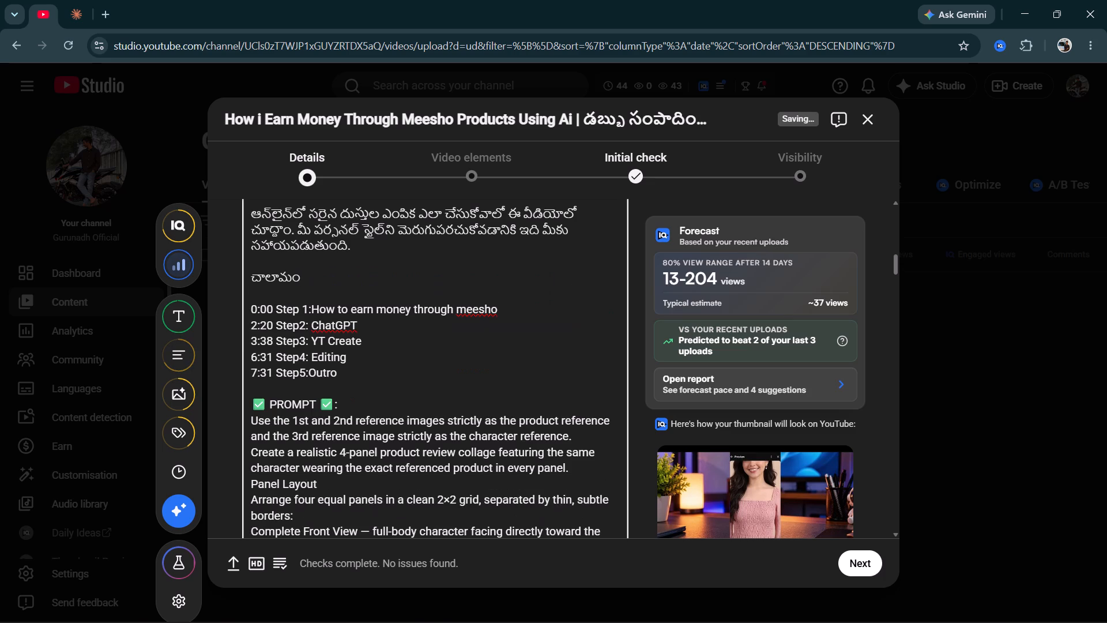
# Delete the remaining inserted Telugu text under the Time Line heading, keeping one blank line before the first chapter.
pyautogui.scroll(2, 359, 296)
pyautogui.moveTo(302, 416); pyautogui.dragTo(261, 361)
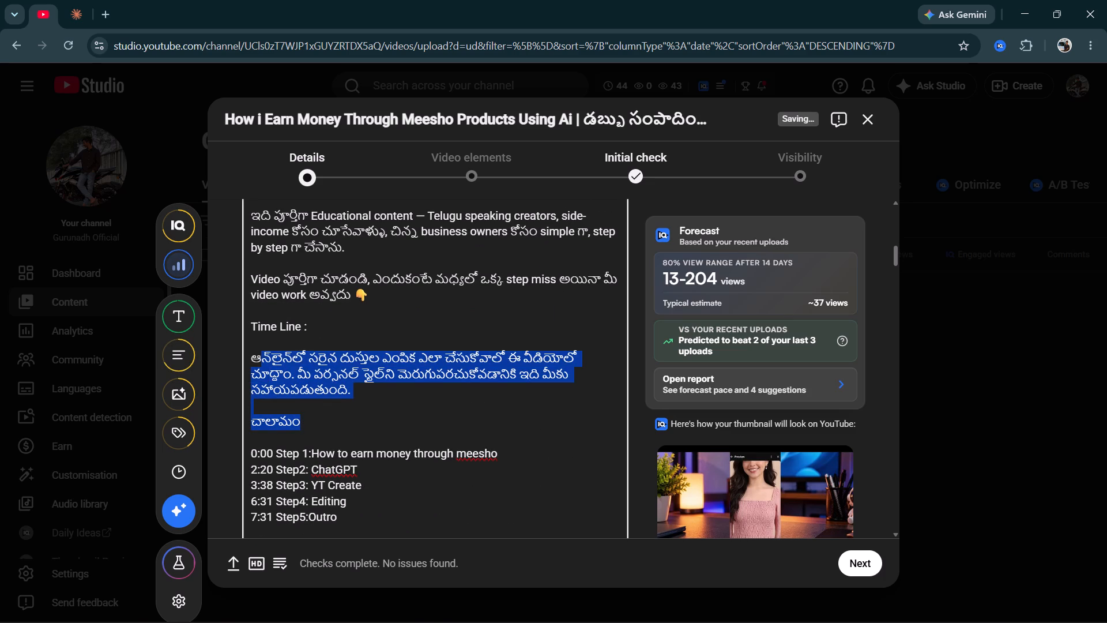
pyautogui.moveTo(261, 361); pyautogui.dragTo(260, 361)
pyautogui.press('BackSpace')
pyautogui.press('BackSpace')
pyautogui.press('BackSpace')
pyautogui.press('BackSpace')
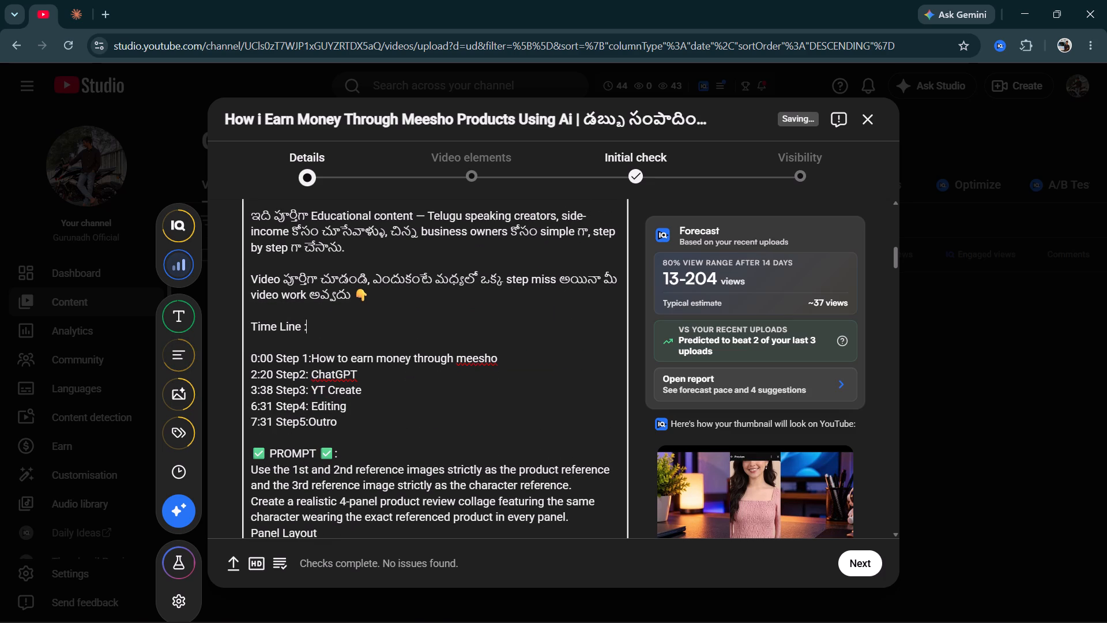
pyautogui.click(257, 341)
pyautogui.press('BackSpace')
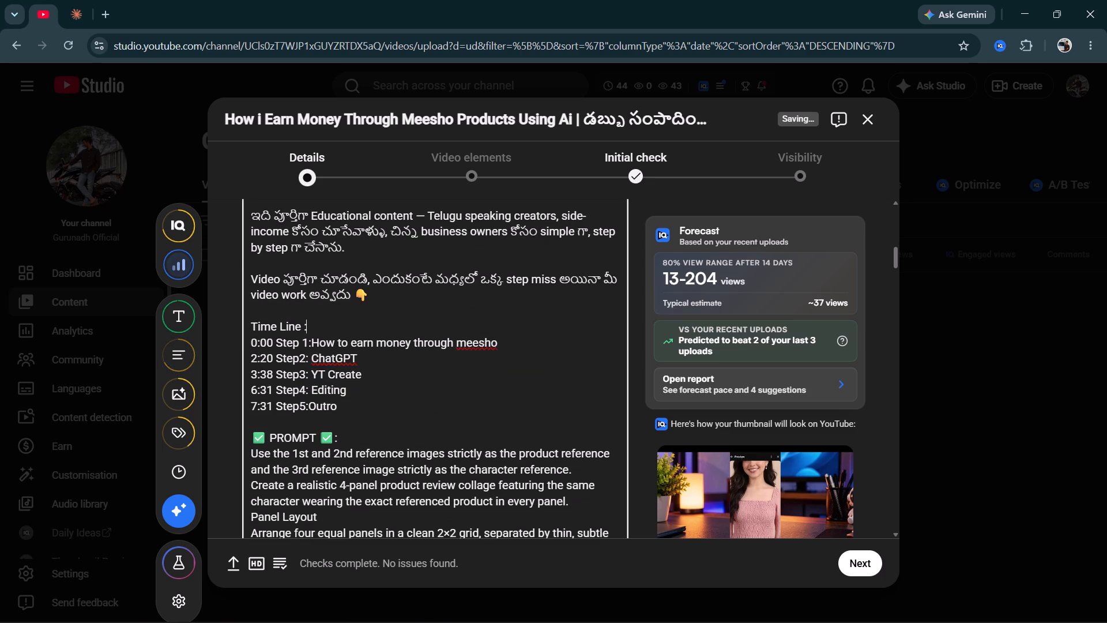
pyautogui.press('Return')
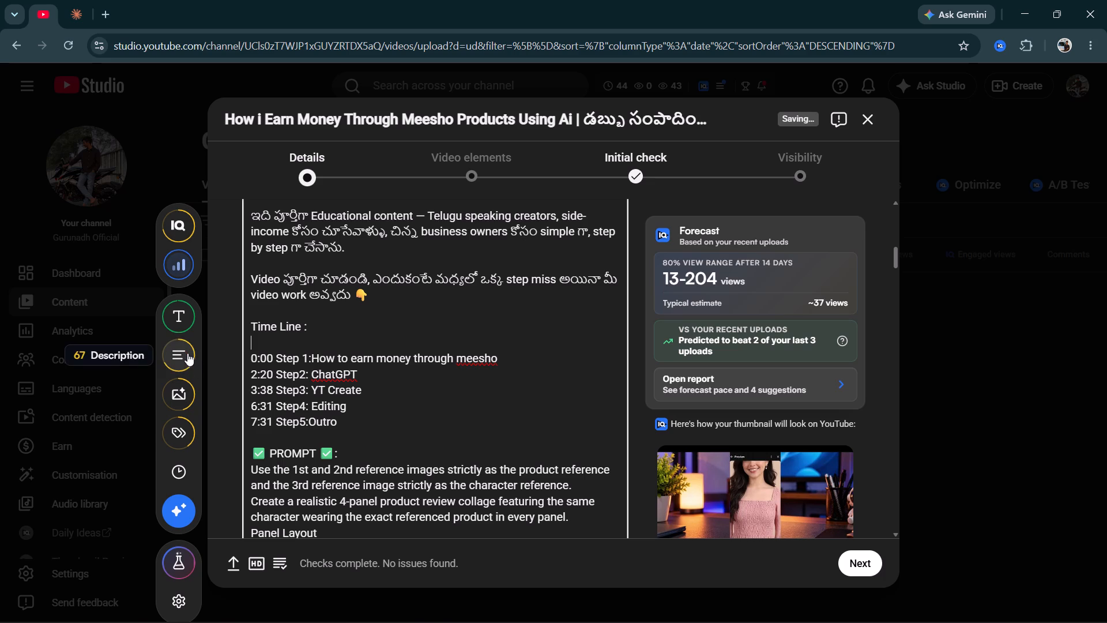
# Insert a blank line between the PROMPT heading and the prompt text in the description.
pyautogui.scroll(-1, 371, 434)
pyautogui.click(358, 388)
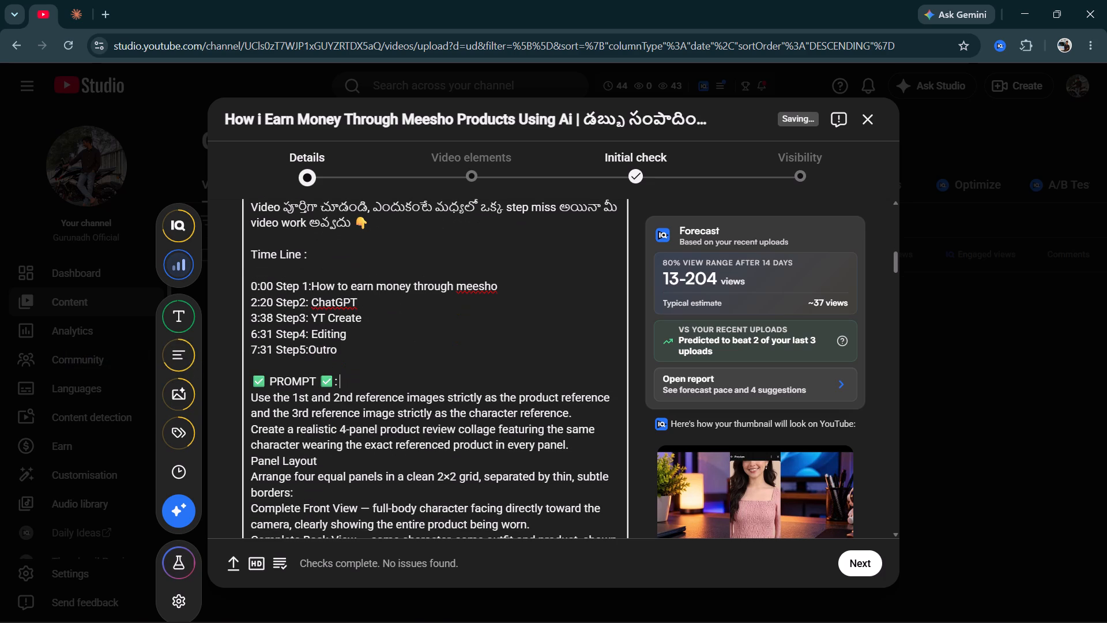
pyautogui.press('Return')
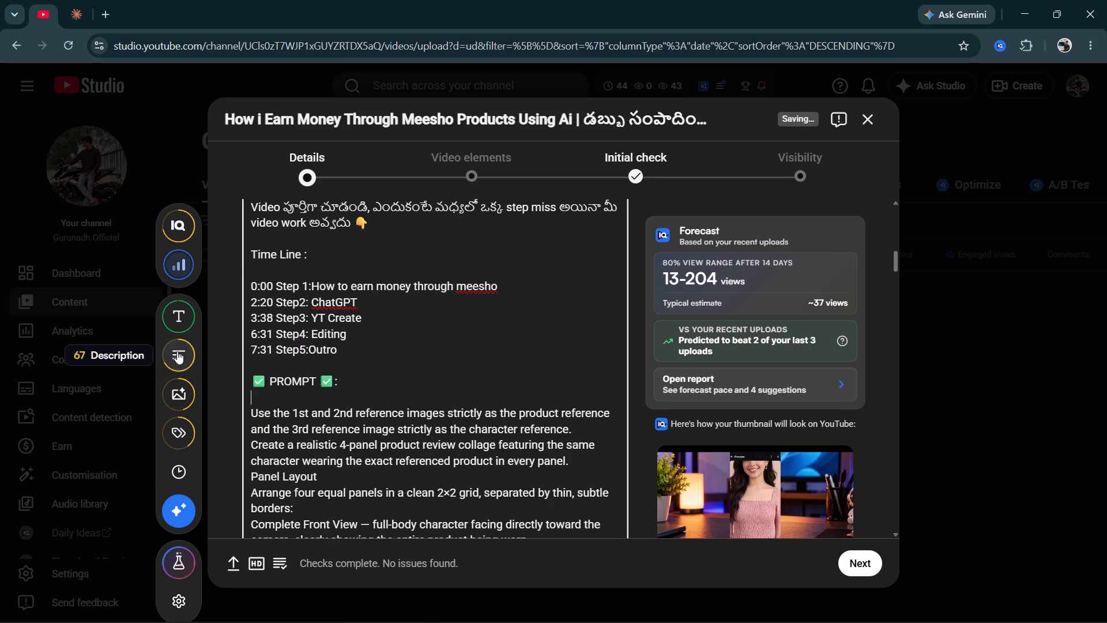
# Check the rest of the description, from the prompt text through the disclaimer to the hashtags.
pyautogui.scroll(-9, 375, 388)
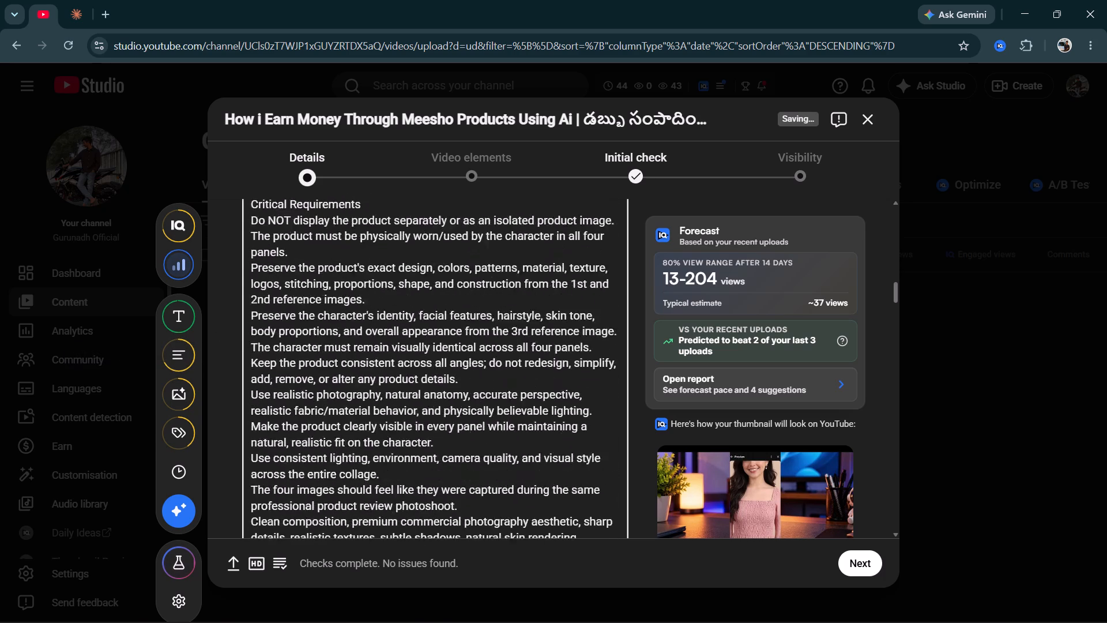
pyautogui.scroll(-6, 375, 394)
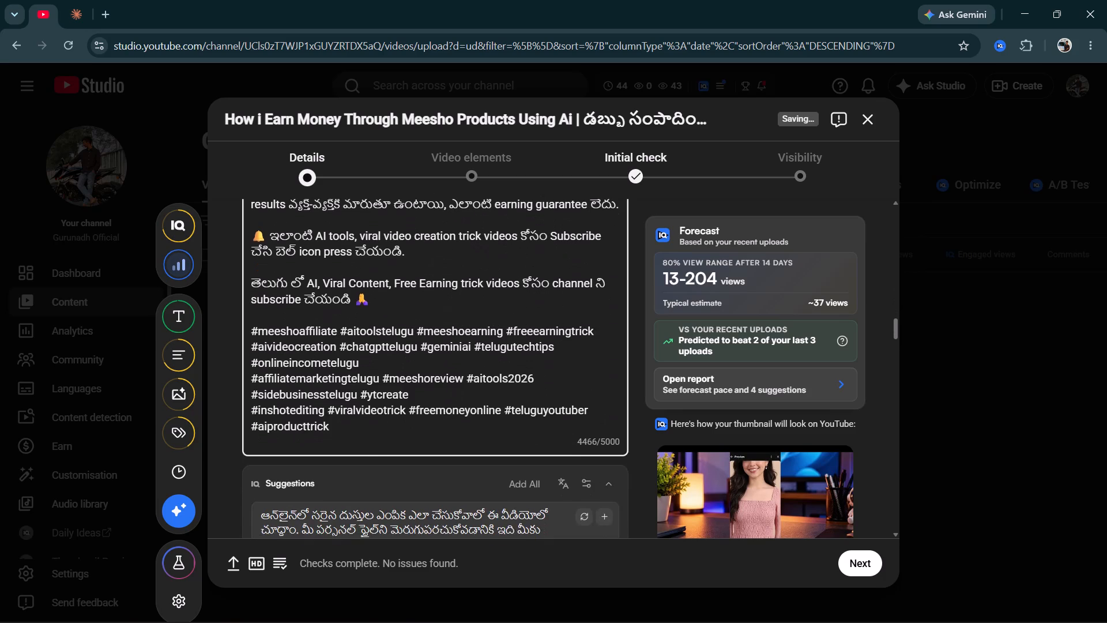
pyautogui.scroll(3, 375, 394)
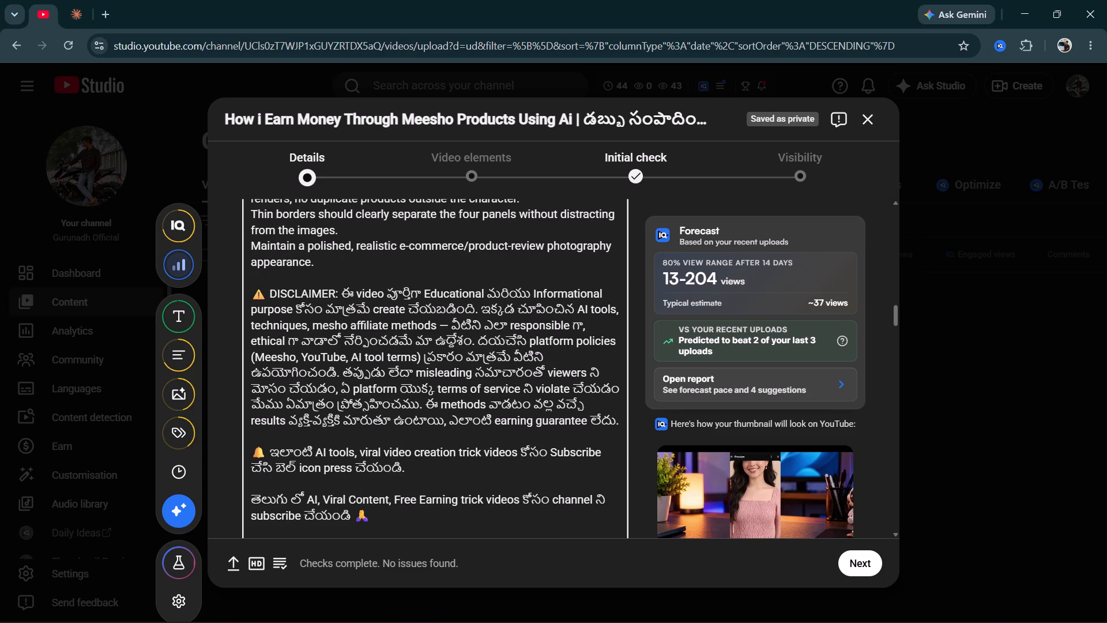
pyautogui.scroll(-1, 375, 394)
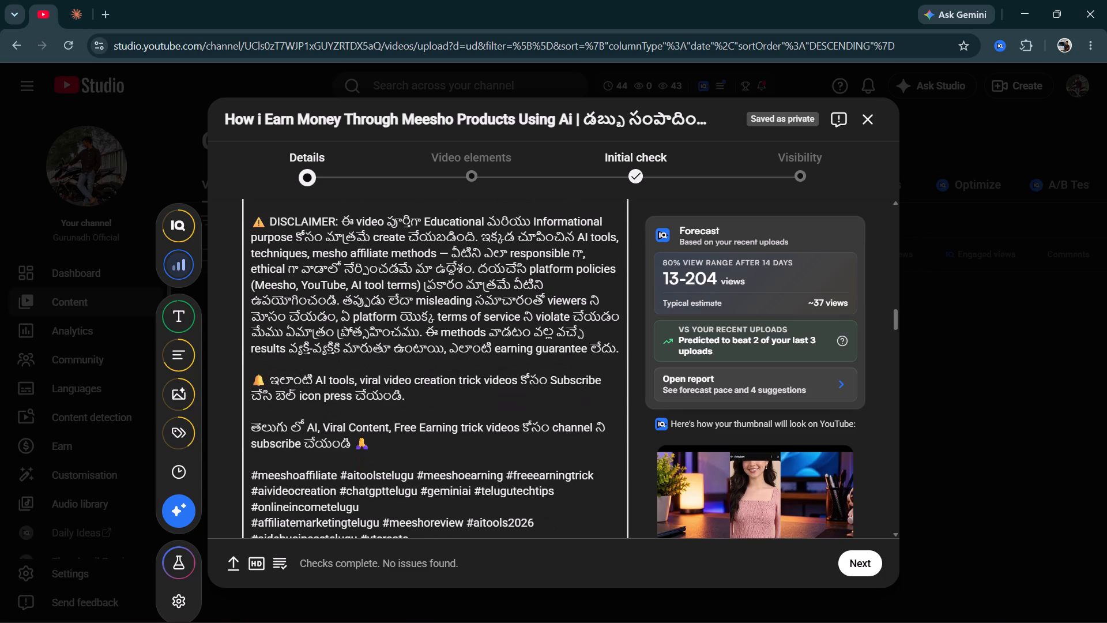
pyautogui.scroll(-2, 328, 447)
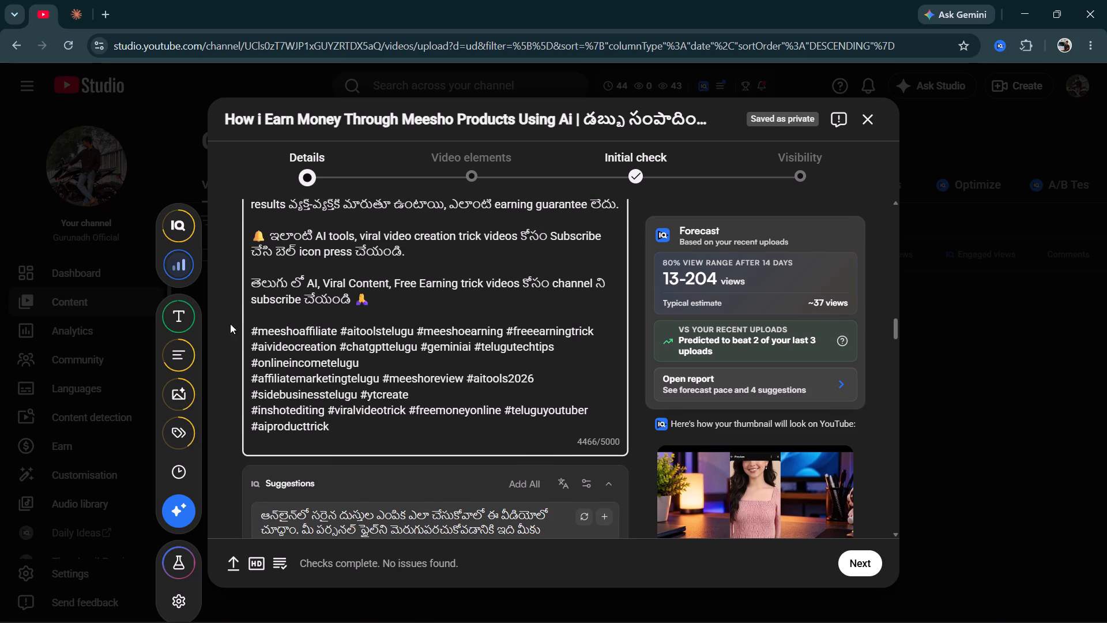
# Upload the image file AI-Powered Meesho Earnings Guide as the video's thumbnail.
pyautogui.scroll(-7, 339, 381)
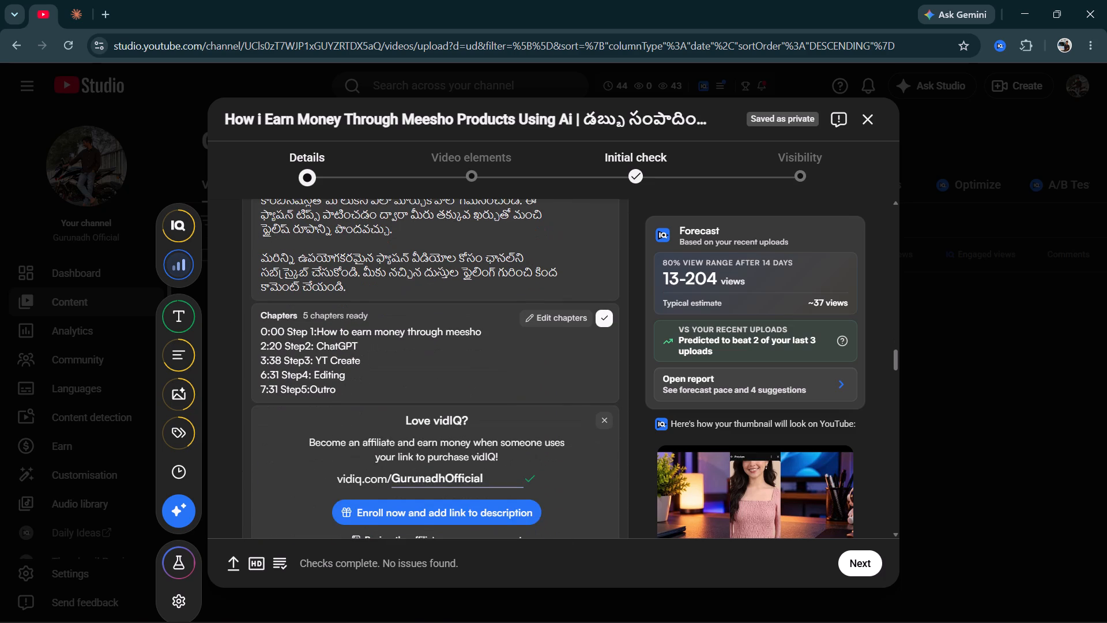
pyautogui.scroll(-2, 446, 379)
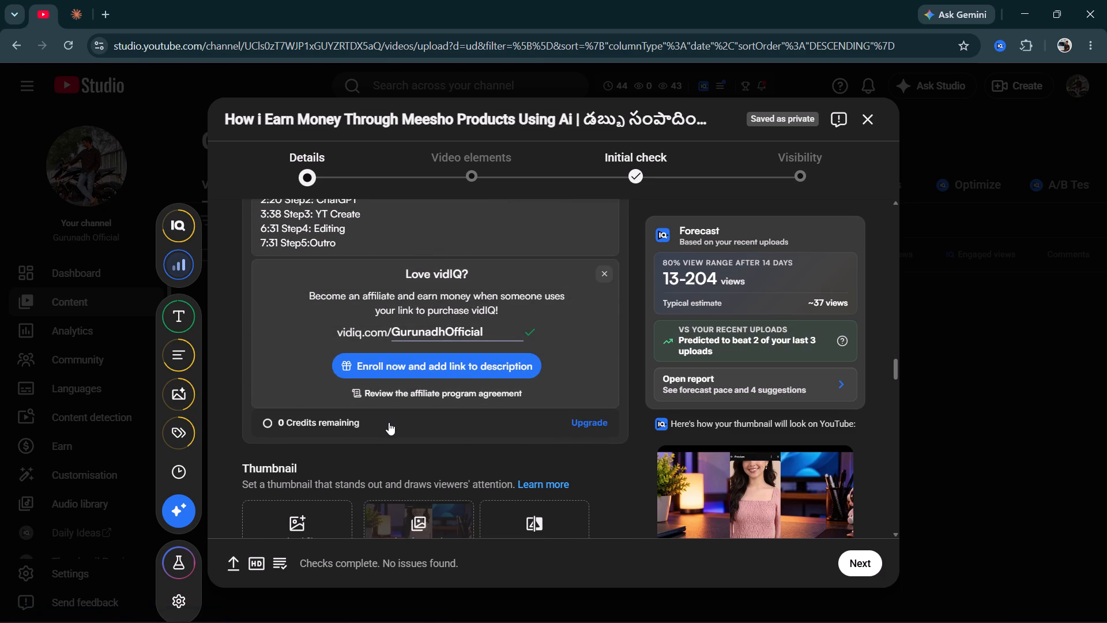
pyautogui.scroll(-2, 389, 426)
pyautogui.click(307, 388)
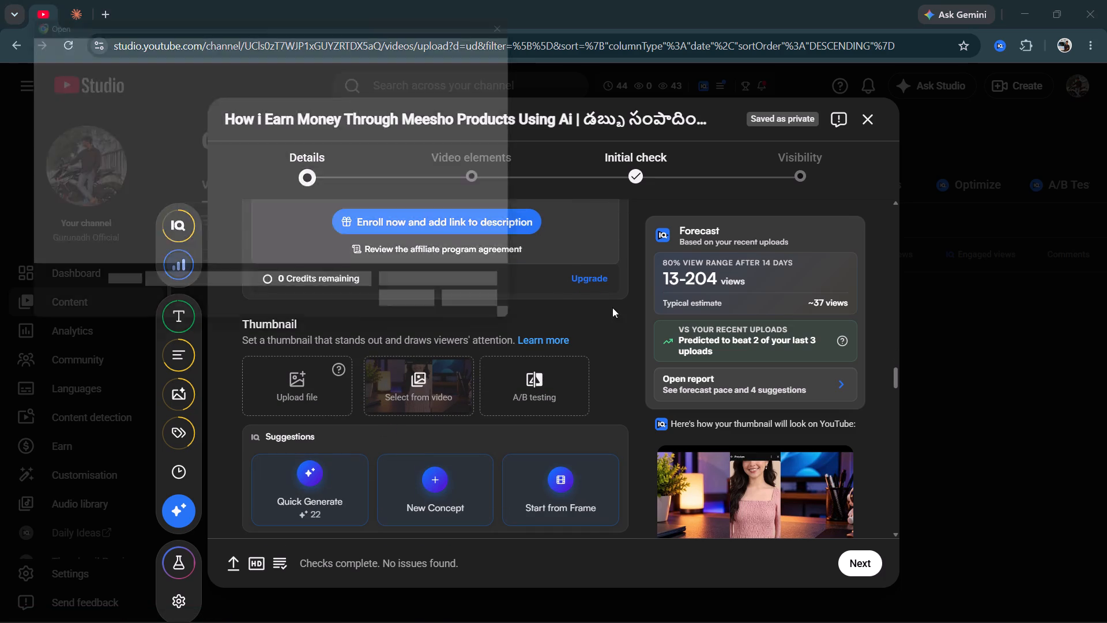
pyautogui.click(250, 153)
pyautogui.click(446, 316)
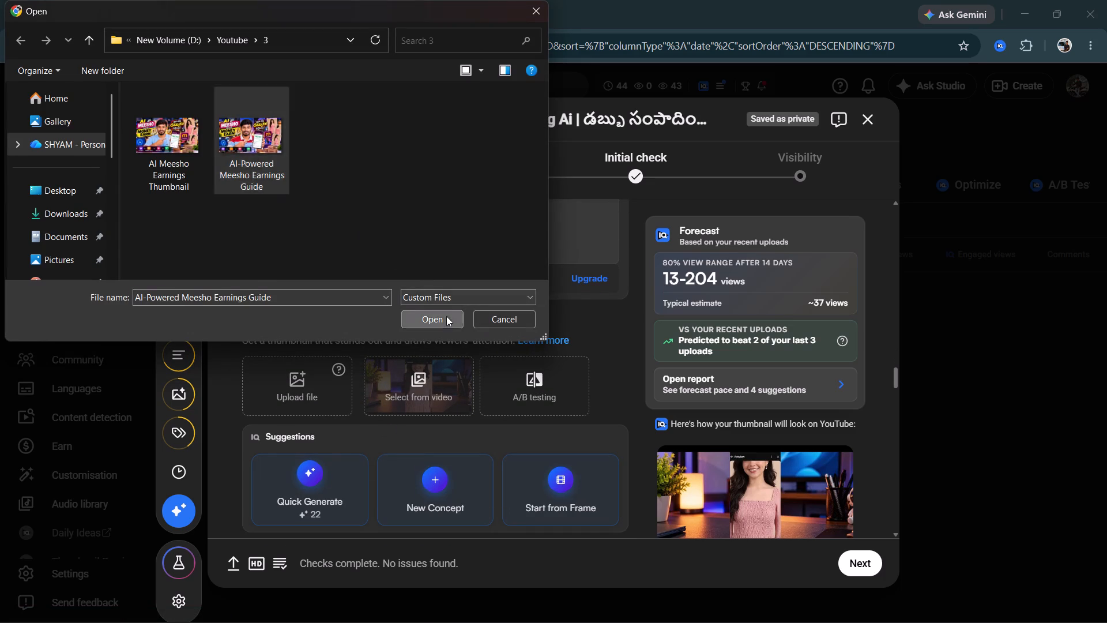
pyautogui.scroll(-2, 576, 358)
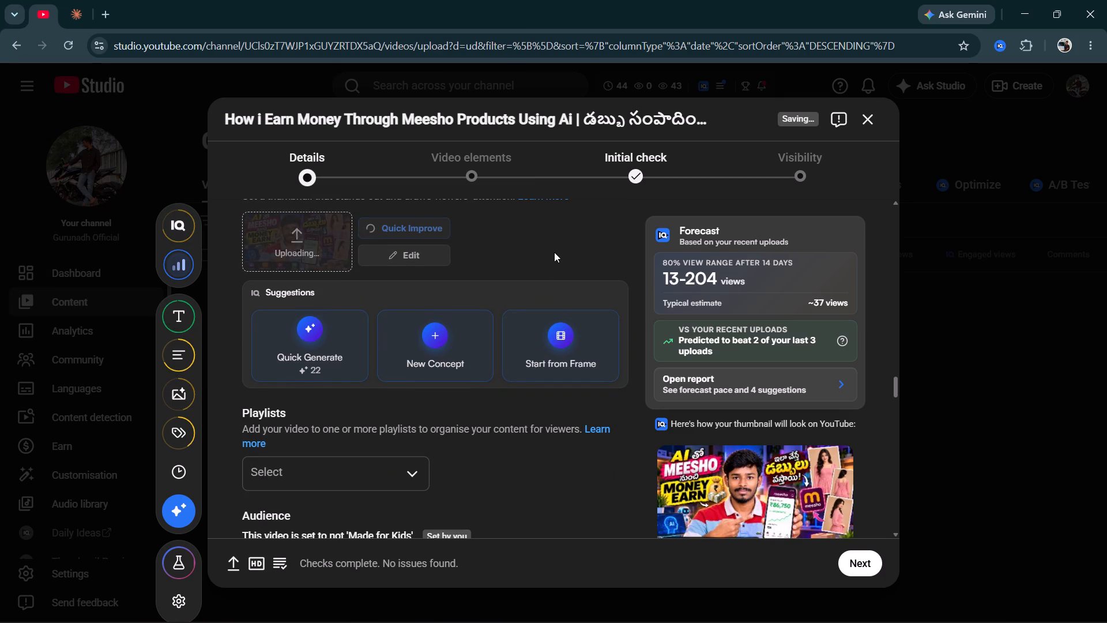
# Answer Yes to the AI use question about whether AI was used to generate or edit the video's content.
pyautogui.scroll(-2, 554, 252)
pyautogui.scroll(-1, 555, 326)
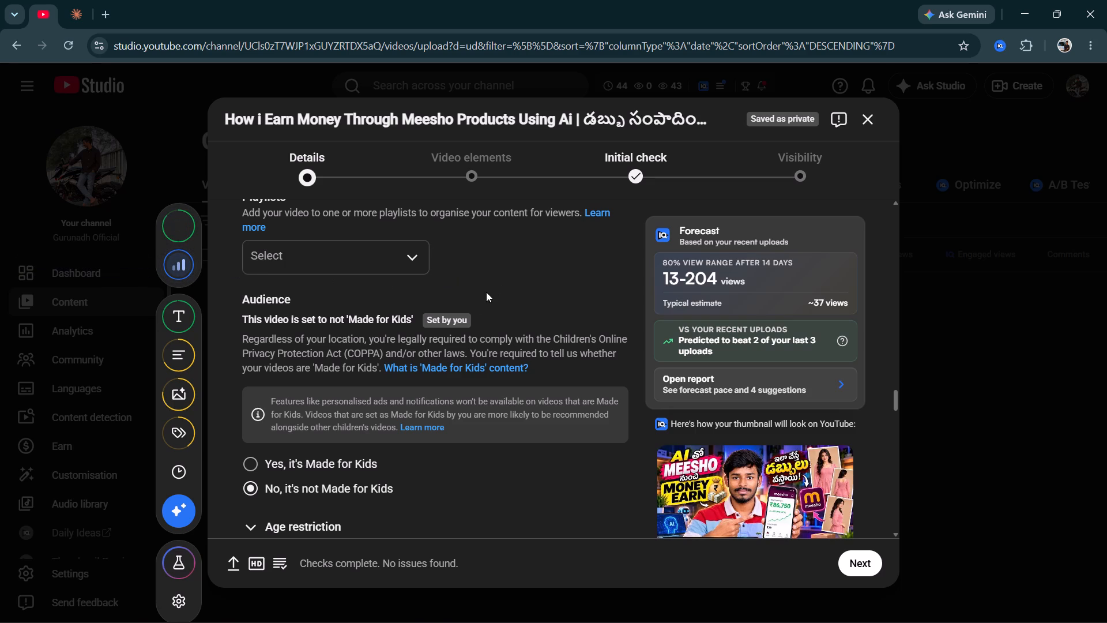
pyautogui.scroll(4, 494, 287)
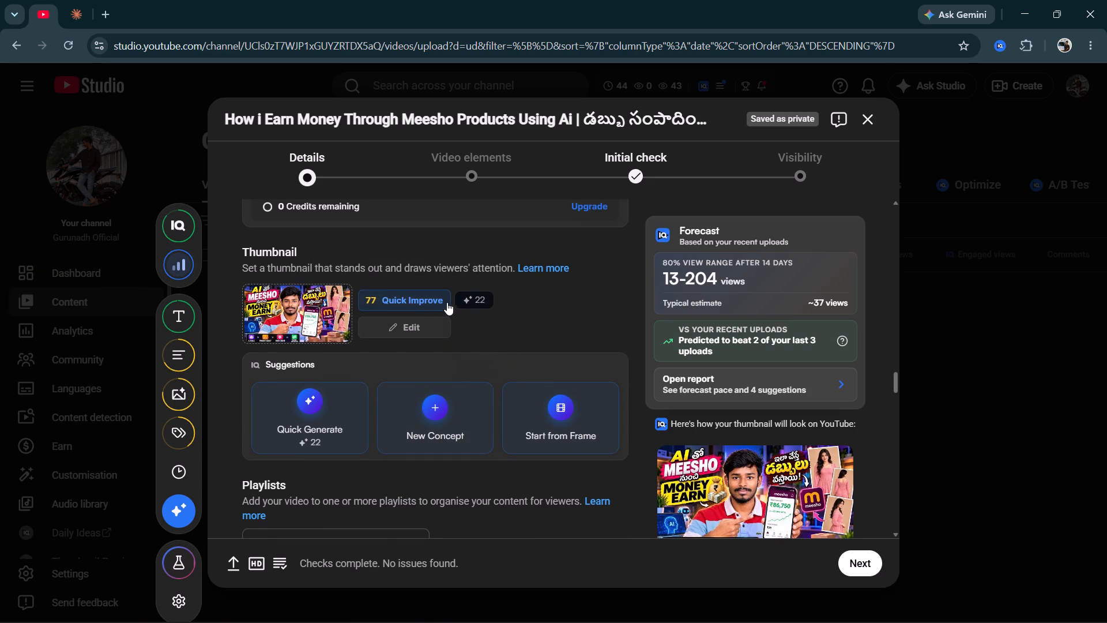
pyautogui.scroll(-1, 539, 348)
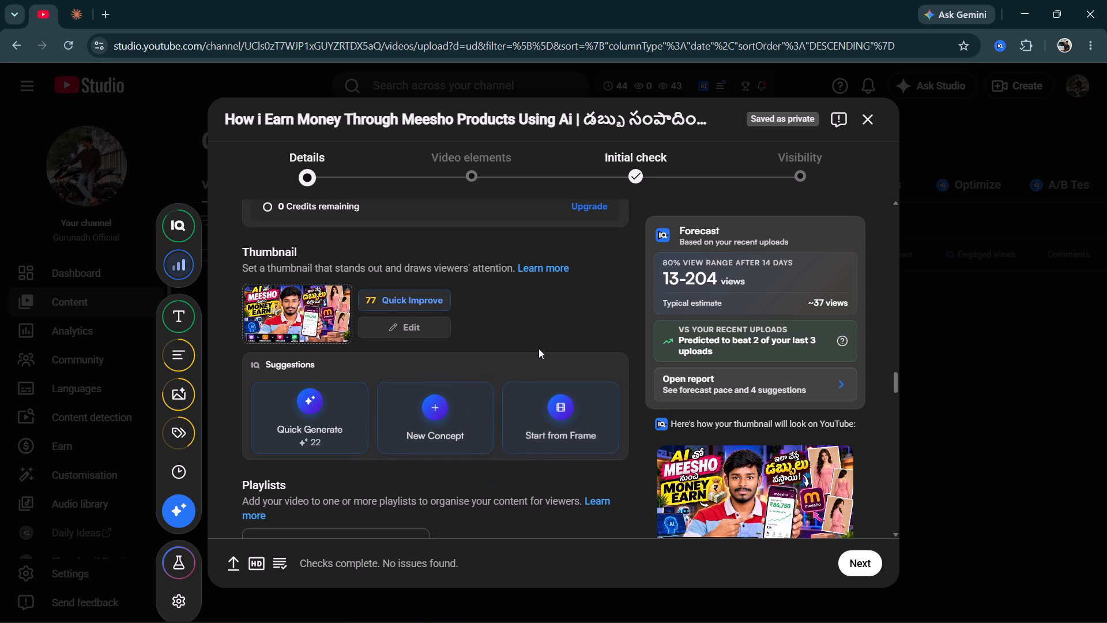
pyautogui.scroll(-2, 539, 348)
pyautogui.scroll(-2, 475, 395)
pyautogui.scroll(-1, 331, 395)
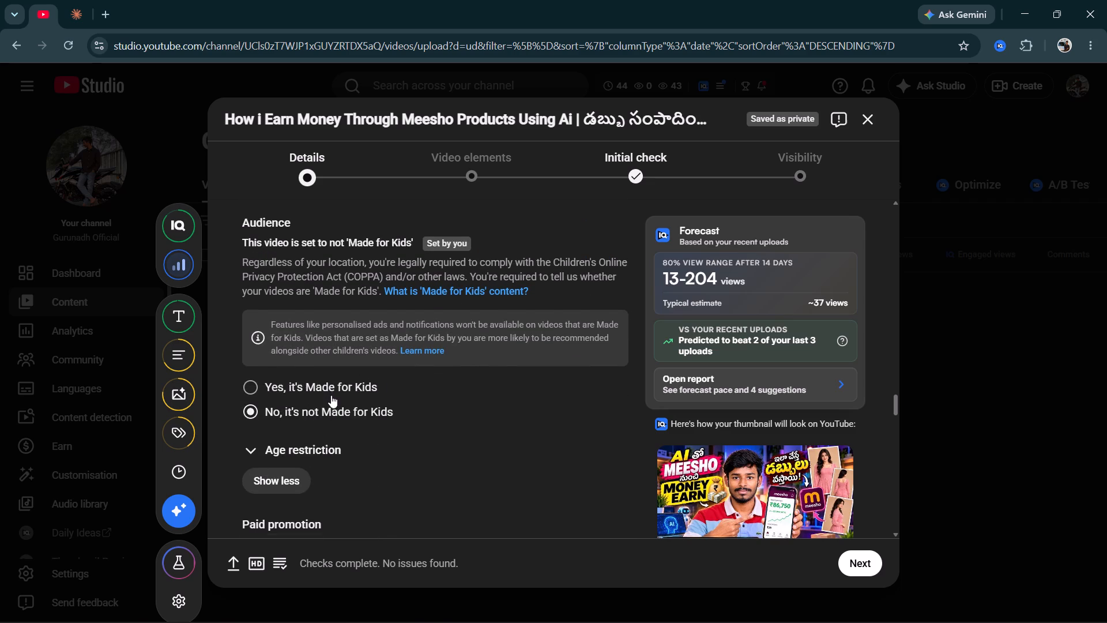
pyautogui.scroll(-3, 331, 395)
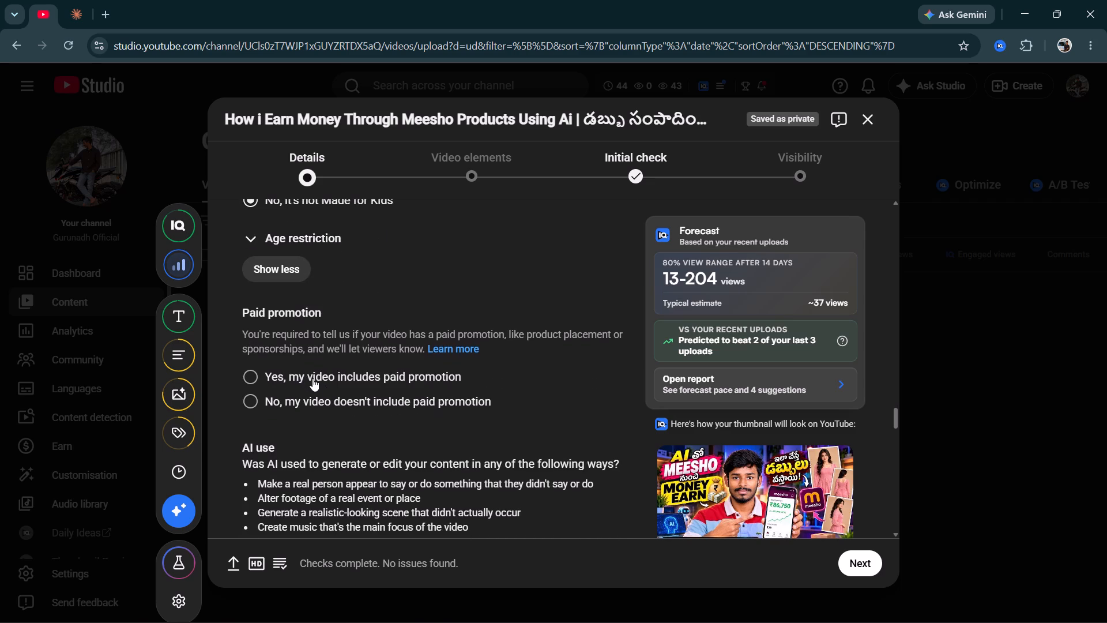
pyautogui.scroll(-2, 312, 378)
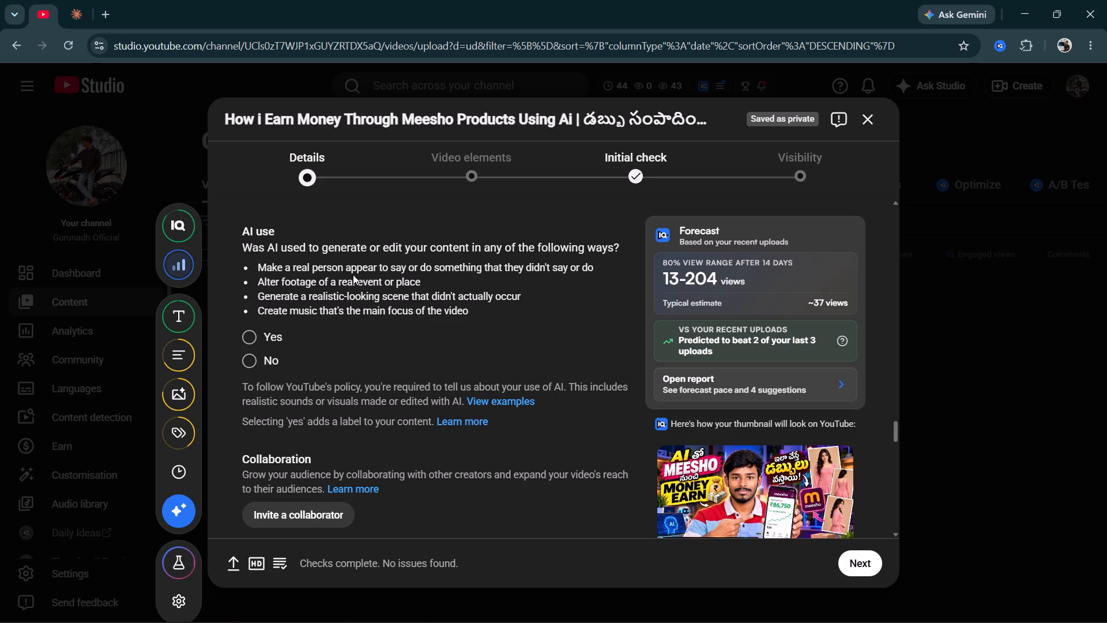
pyautogui.click(253, 333)
# Remove all four existing Telugu tags from the video's tags.
pyautogui.scroll(-2, 321, 339)
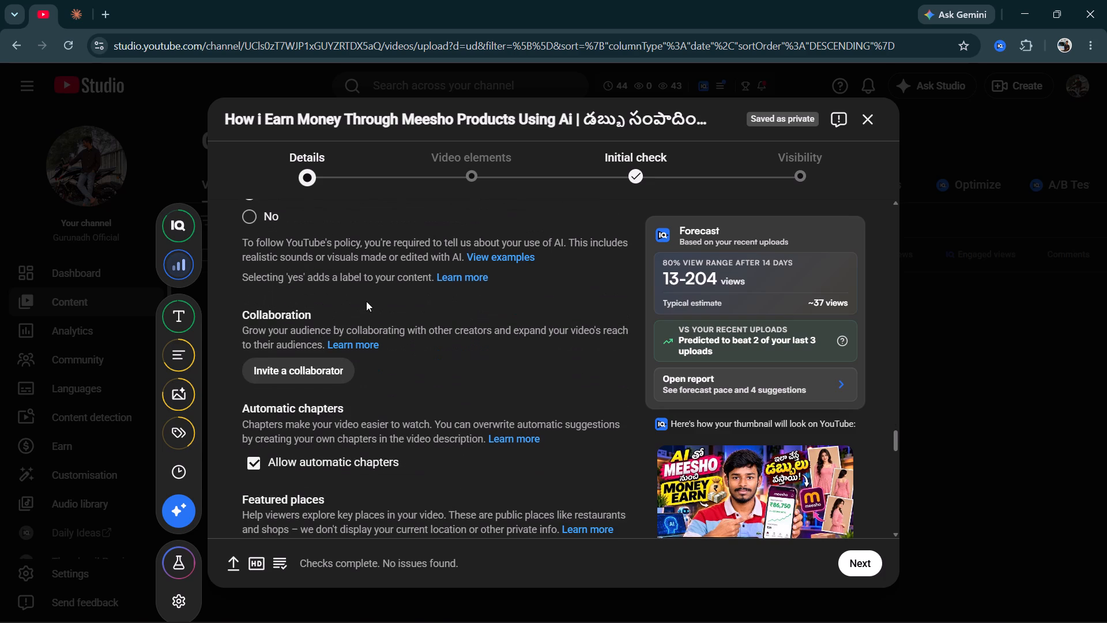
pyautogui.scroll(-4, 364, 302)
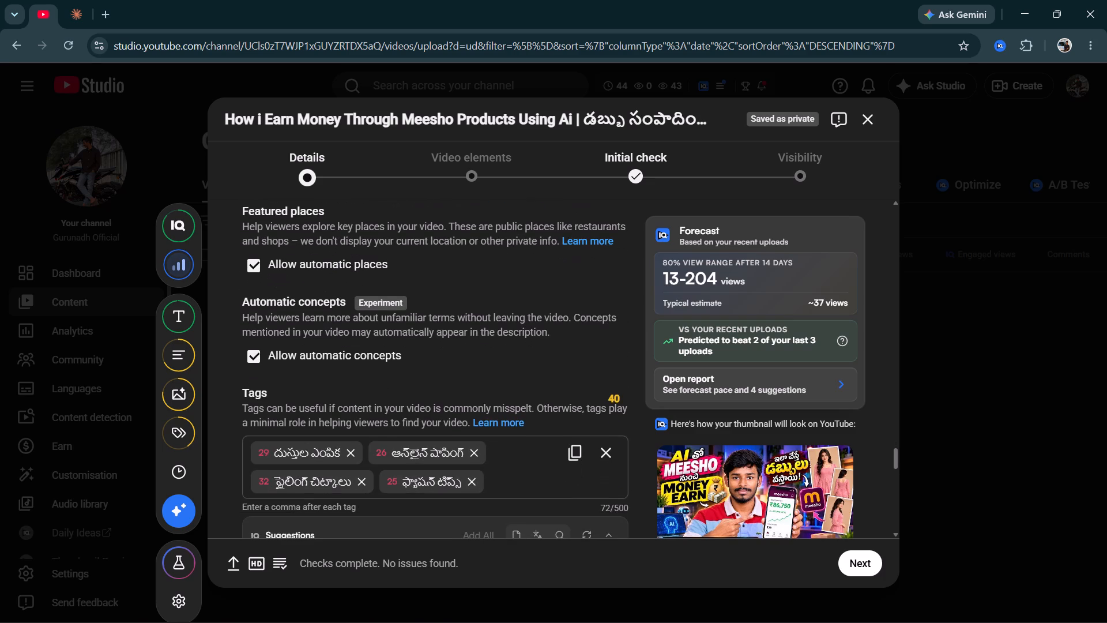
pyautogui.scroll(-2, 438, 367)
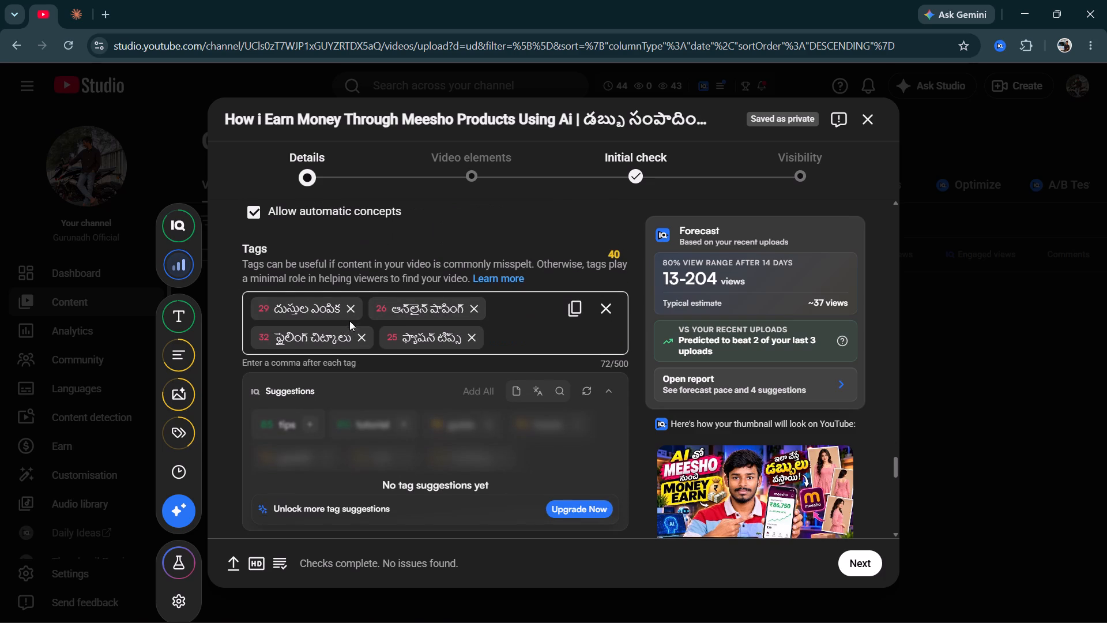
pyautogui.click(354, 312)
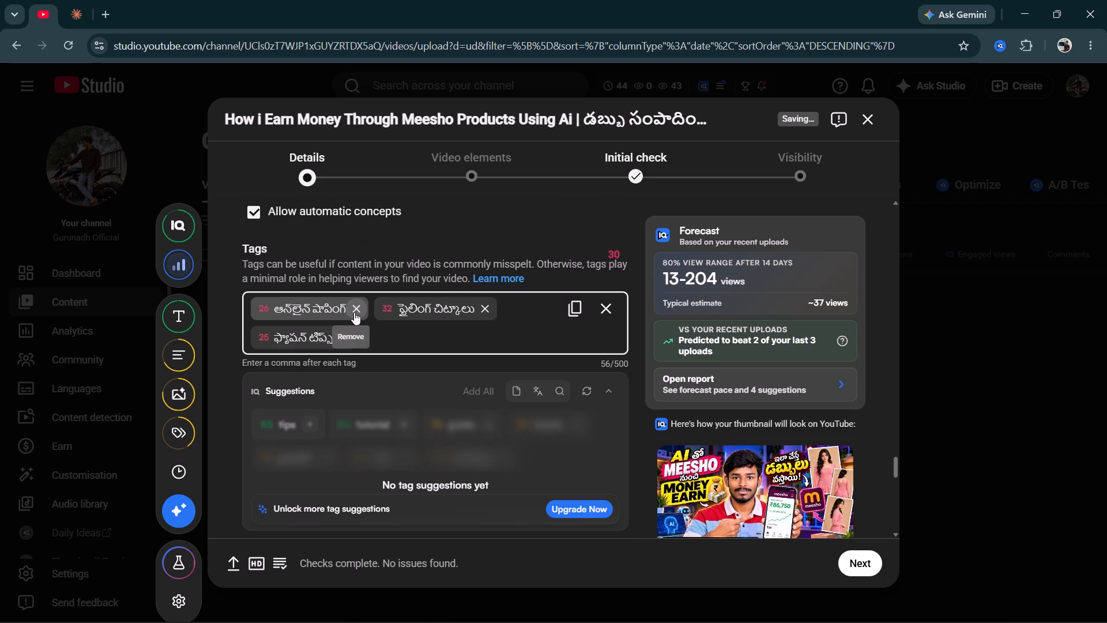
pyautogui.click(355, 311)
pyautogui.click(355, 311)
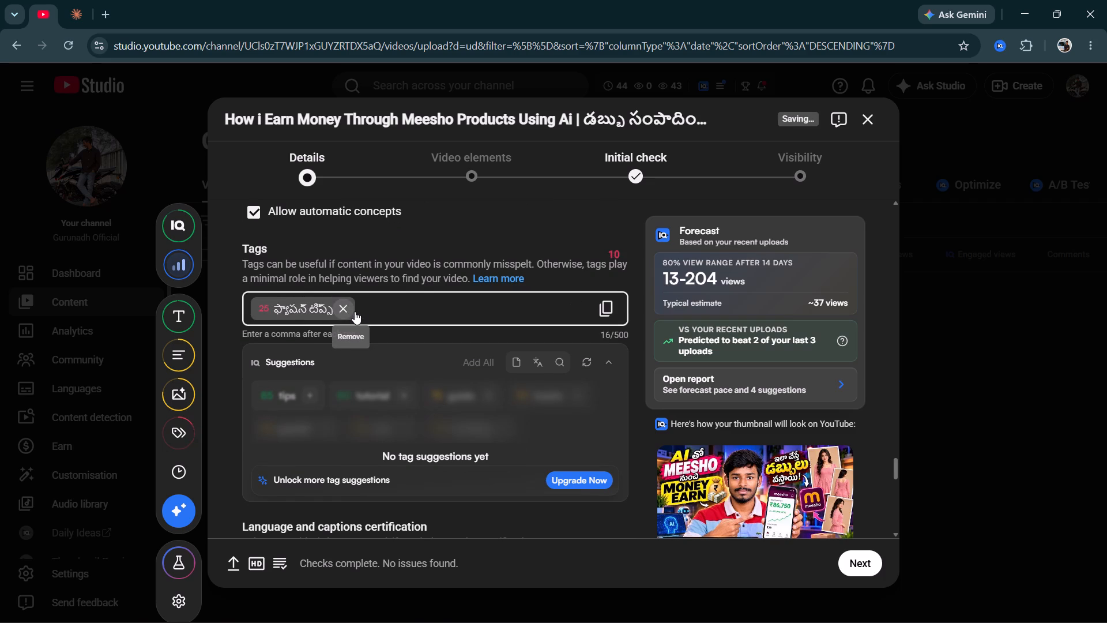
pyautogui.click(355, 311)
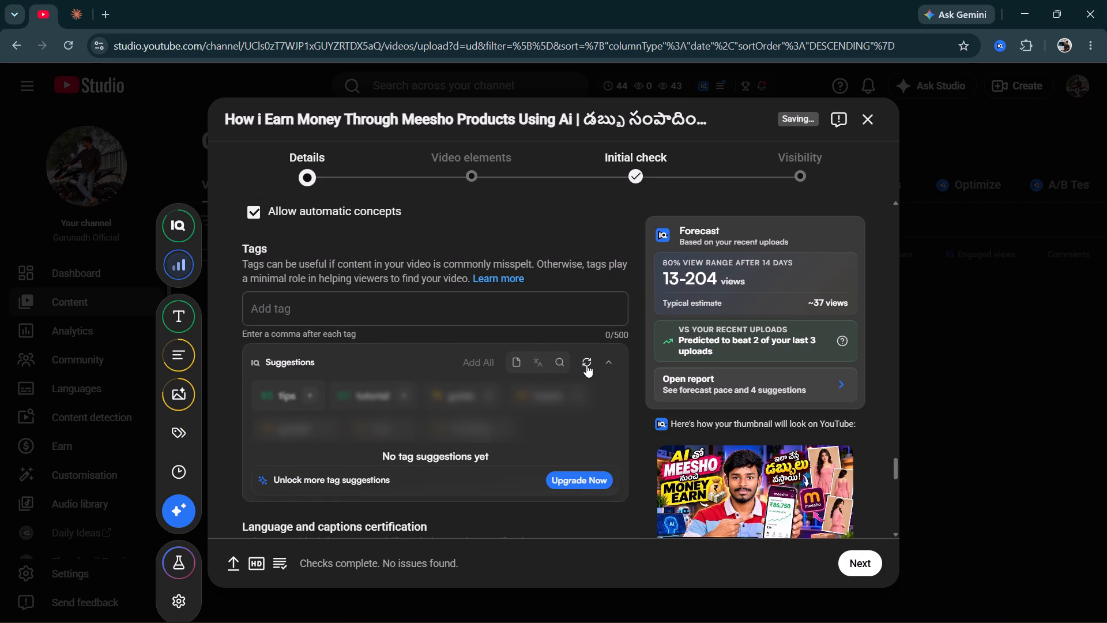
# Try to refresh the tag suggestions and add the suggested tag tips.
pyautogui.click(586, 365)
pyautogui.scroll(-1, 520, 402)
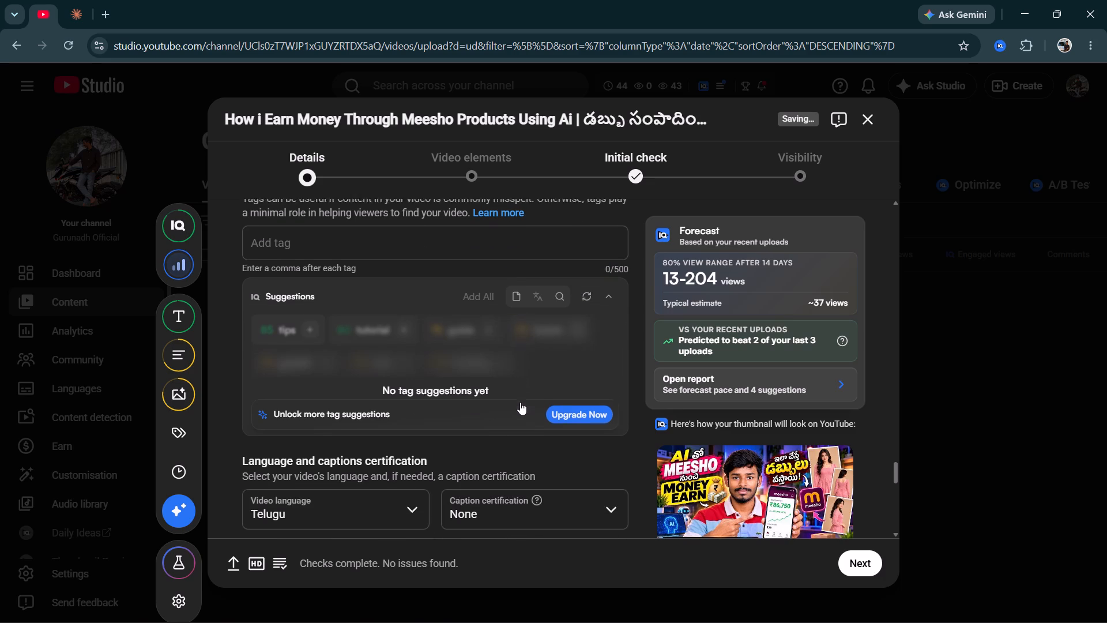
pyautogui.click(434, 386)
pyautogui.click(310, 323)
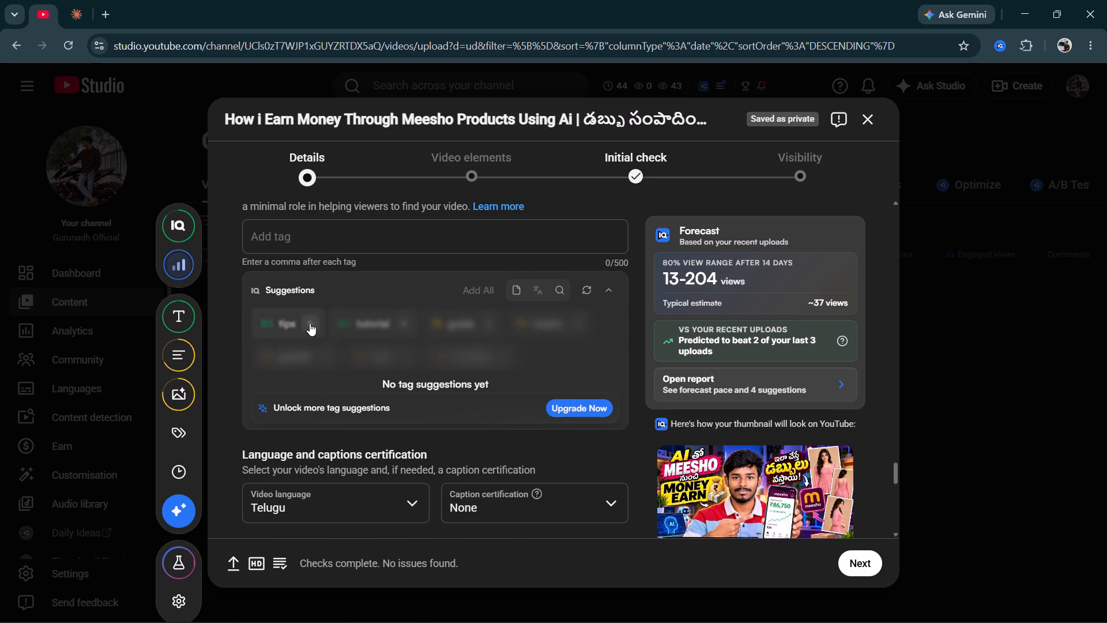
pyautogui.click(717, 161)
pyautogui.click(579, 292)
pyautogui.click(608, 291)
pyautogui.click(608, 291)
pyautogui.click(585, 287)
# Add the tags tips, meesho and money to the video.
pyautogui.click(343, 237)
pyautogui.write('TIPS')
pyautogui.click(295, 246)
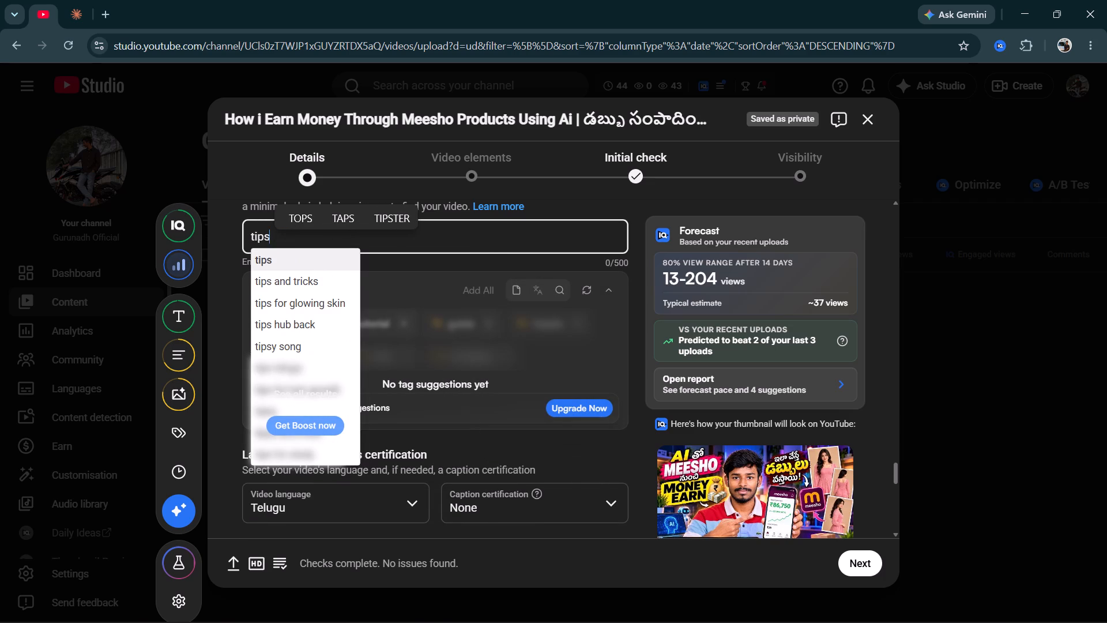
pyautogui.click(295, 254)
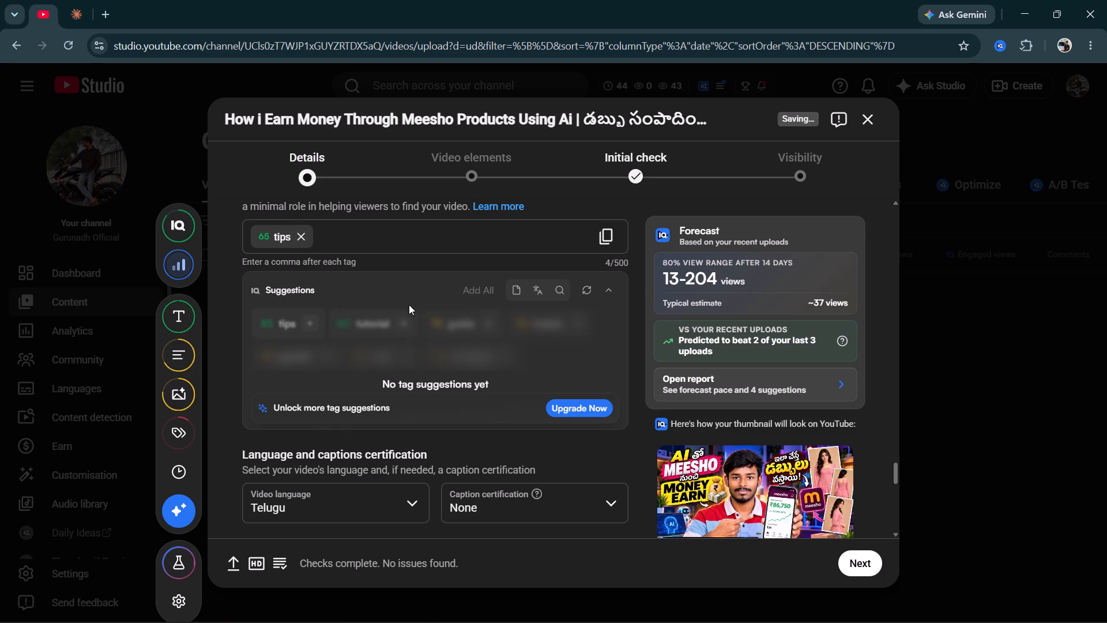
pyautogui.click(364, 241)
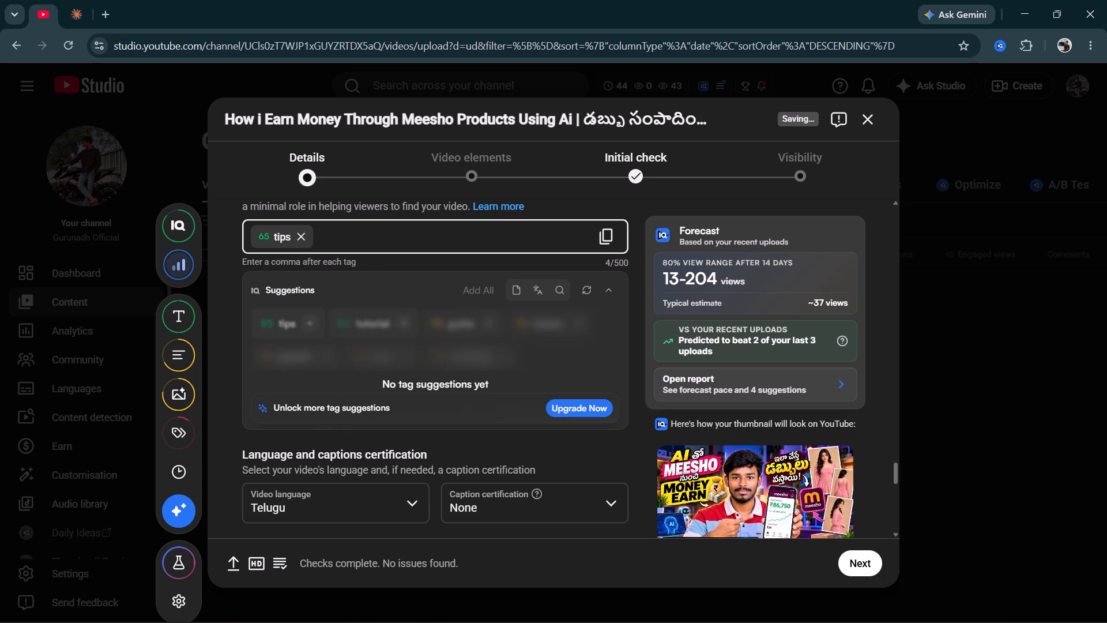
pyautogui.write('MEES')
pyautogui.press('BackSpace')
pyautogui.press('BackSpace')
pyautogui.press('BackSpace')
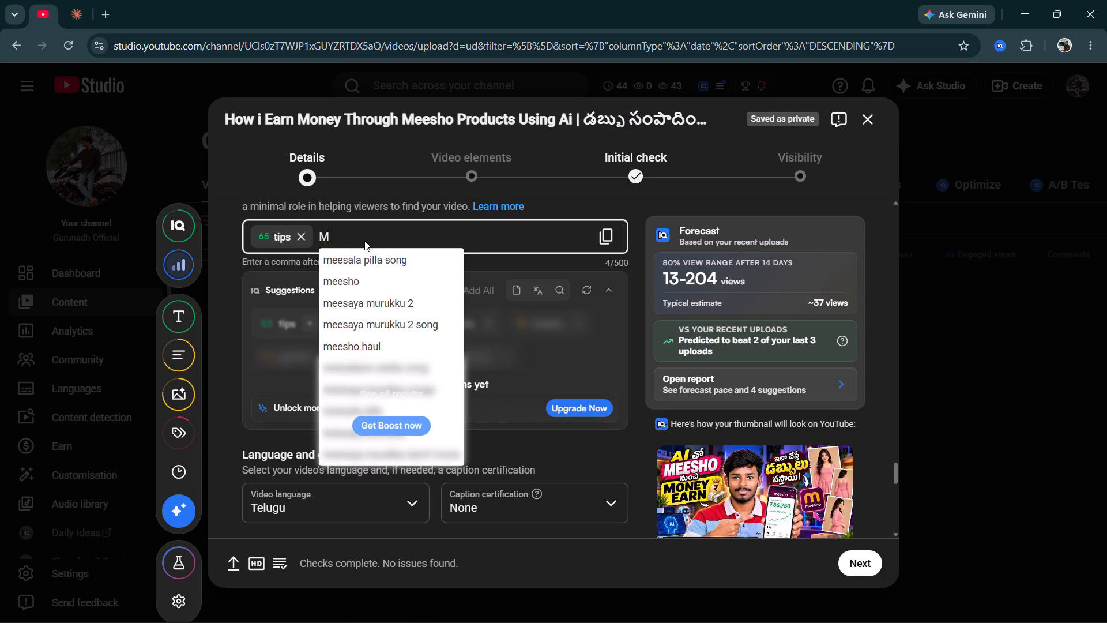
pyautogui.write('meesho')
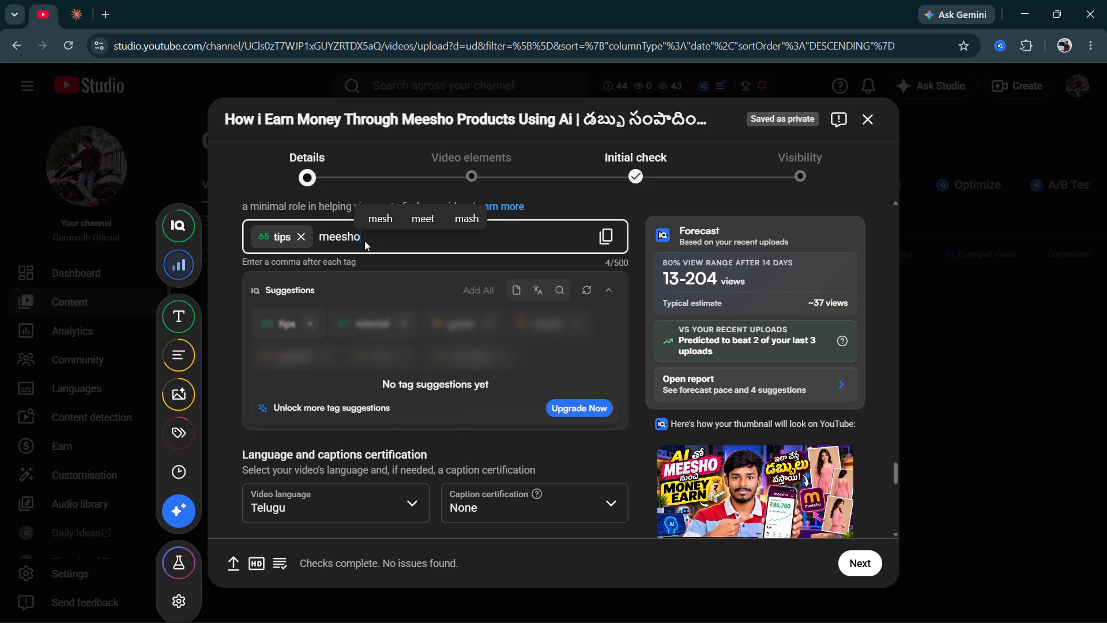
pyautogui.press('space')
pyautogui.press('BackSpace')
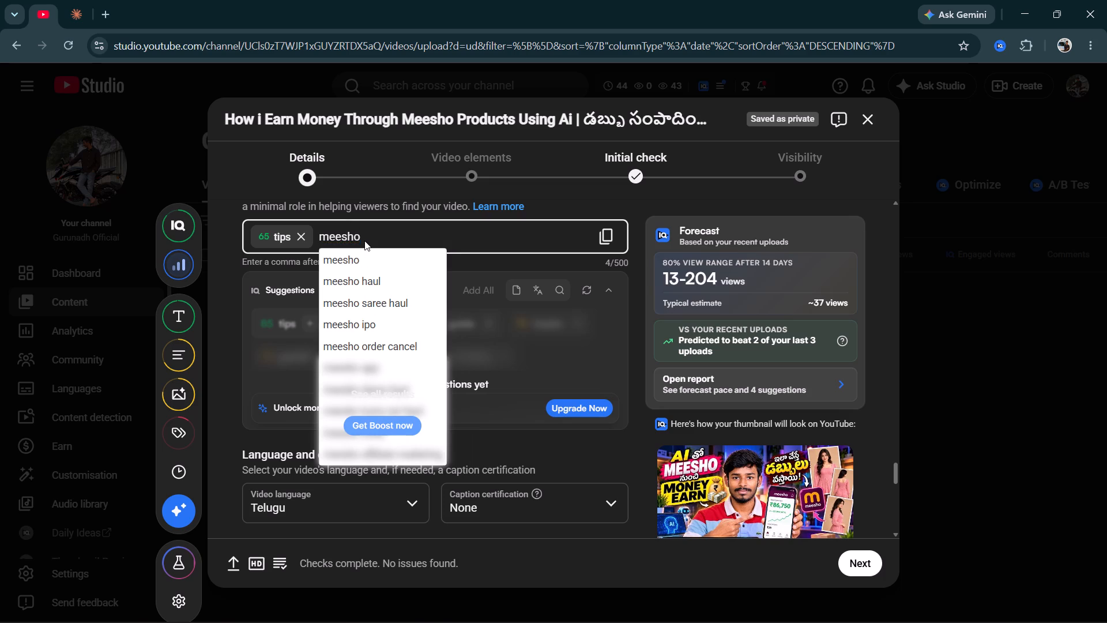
pyautogui.press('Return')
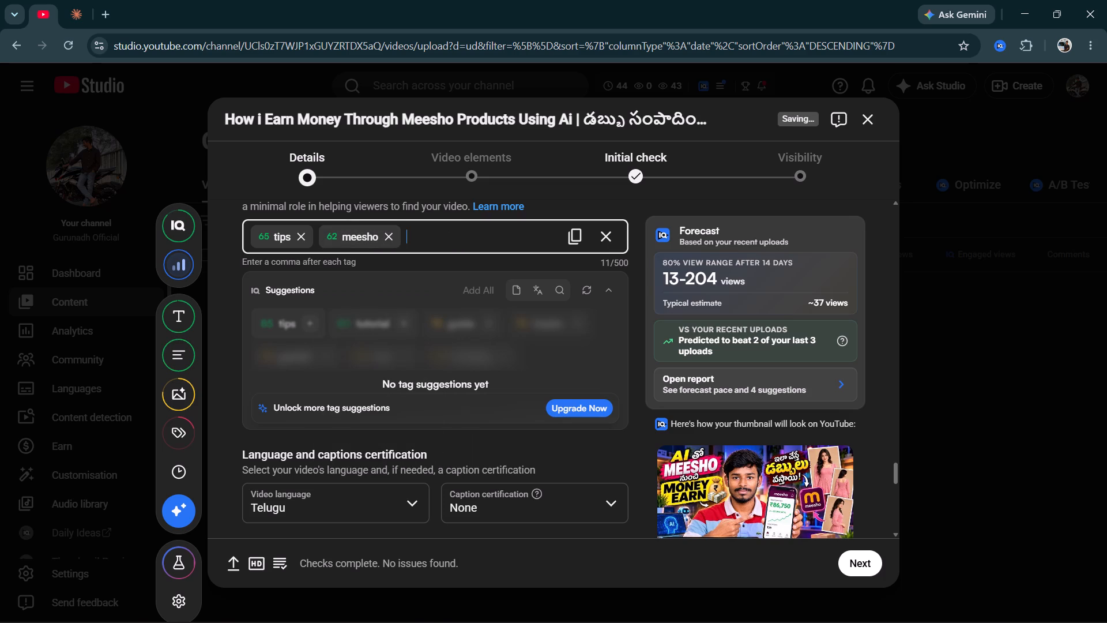
pyautogui.write('money')
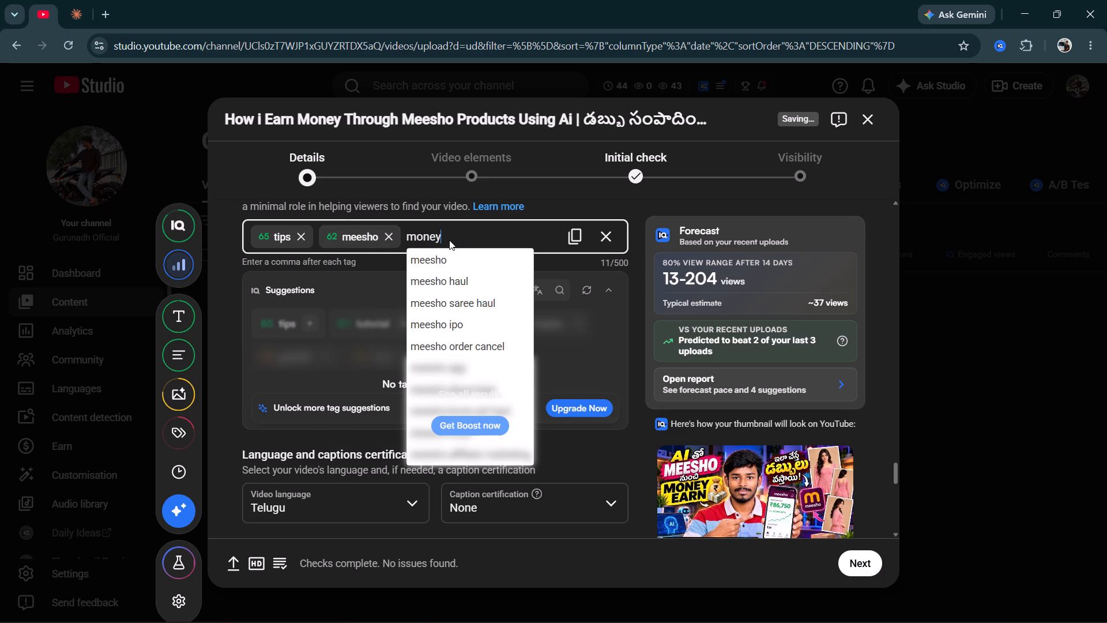
pyautogui.press('Return')
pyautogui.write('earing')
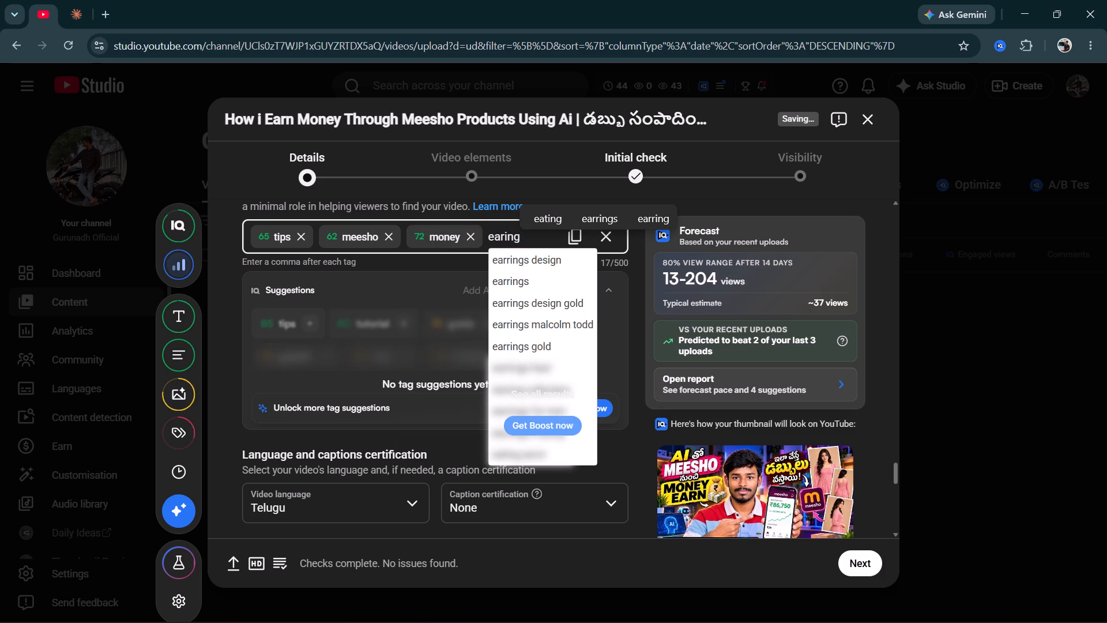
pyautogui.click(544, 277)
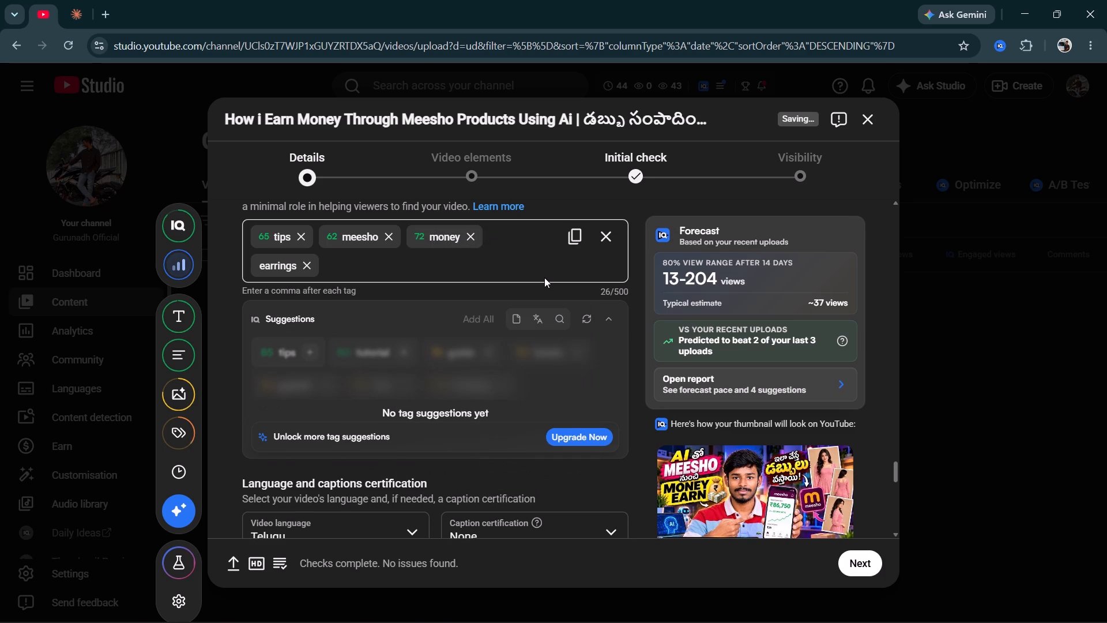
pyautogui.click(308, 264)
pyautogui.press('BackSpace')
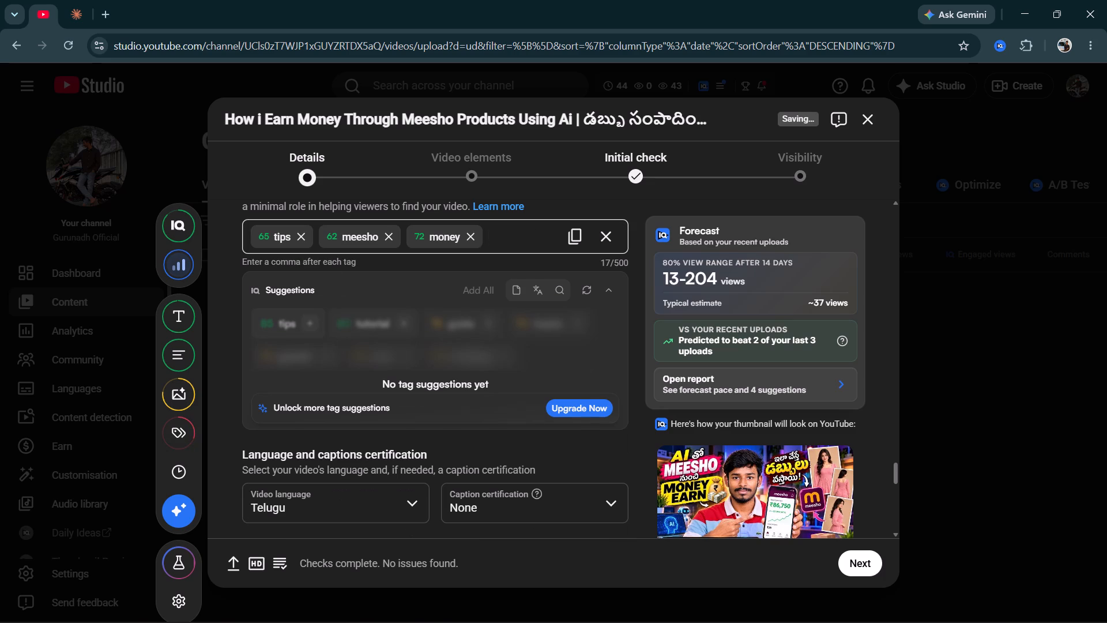
# Add the tag earning to the video's tags after money.
pyautogui.click(522, 237)
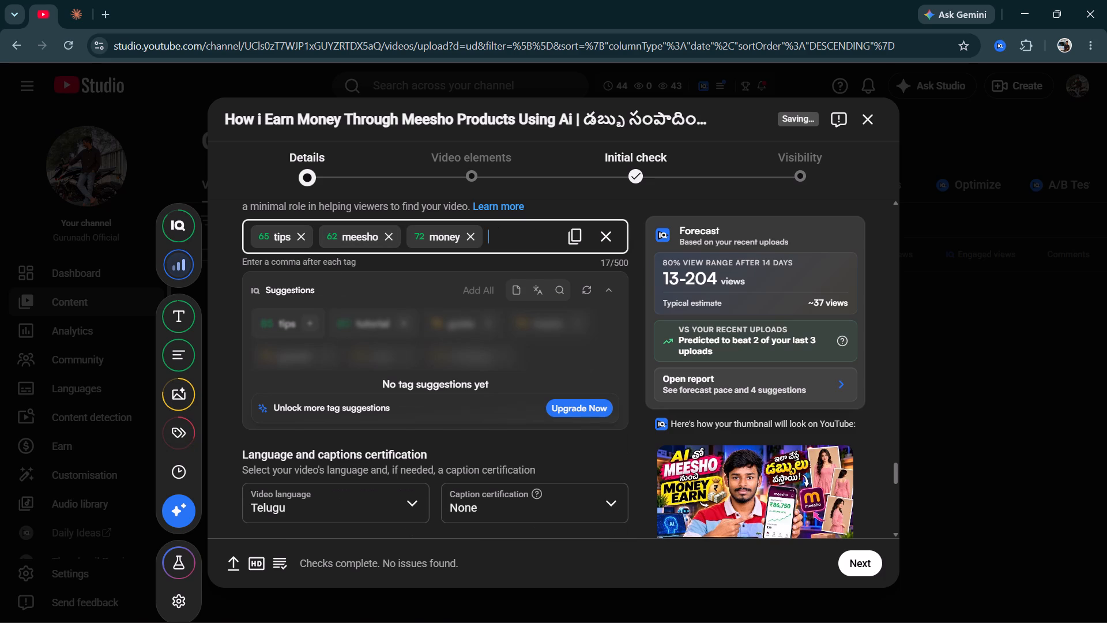
pyautogui.write('ear')
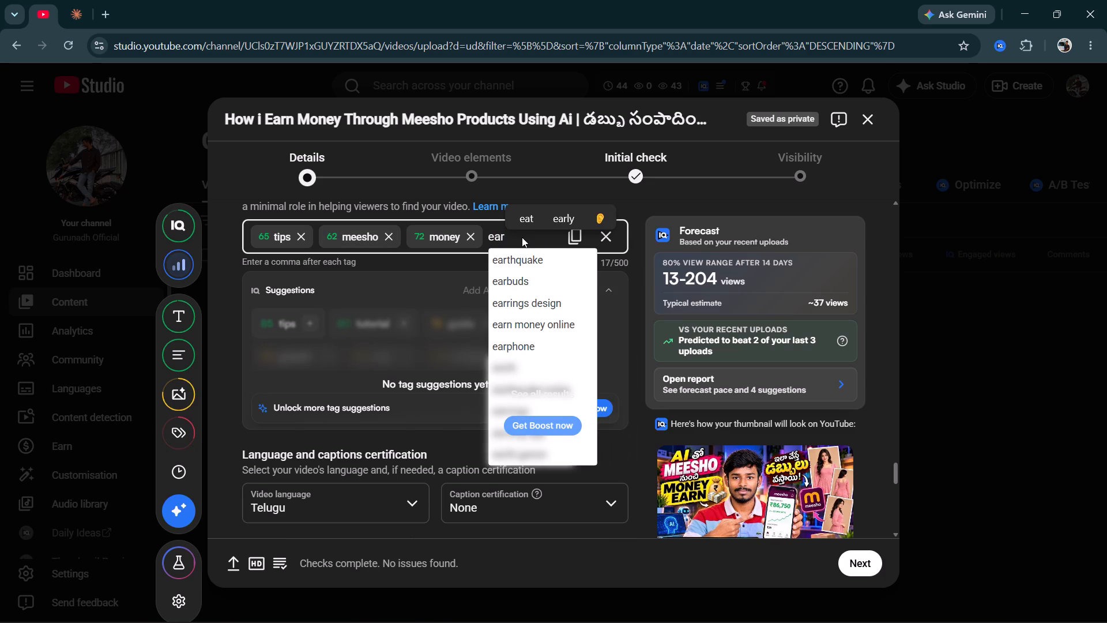
pyautogui.write('ninf')
pyautogui.press('BackSpace')
pyautogui.press('g')
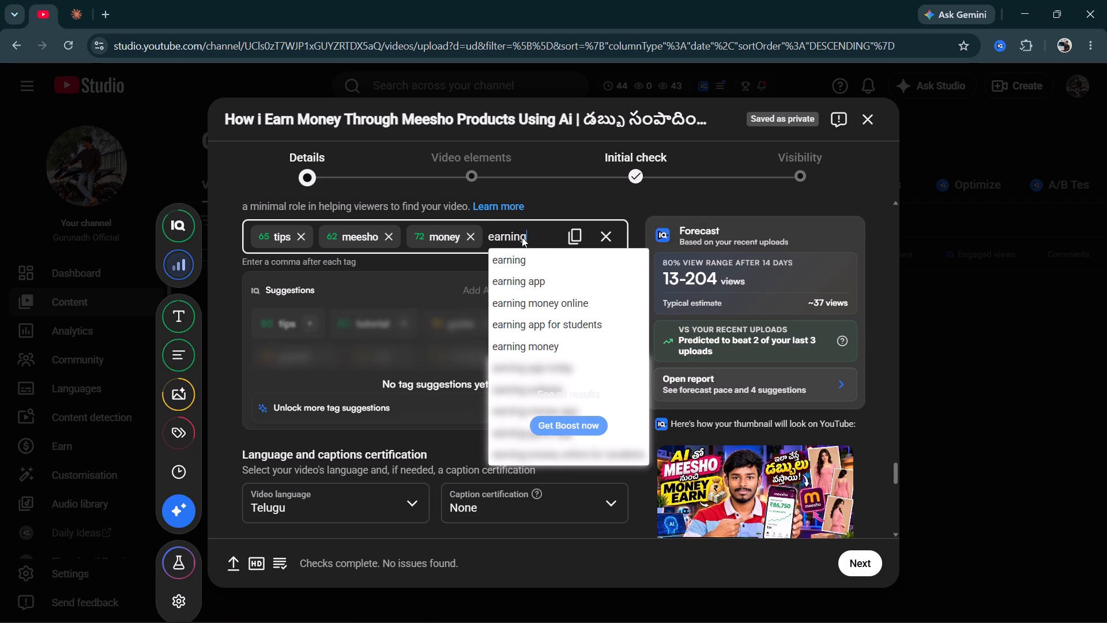
pyautogui.press('Return')
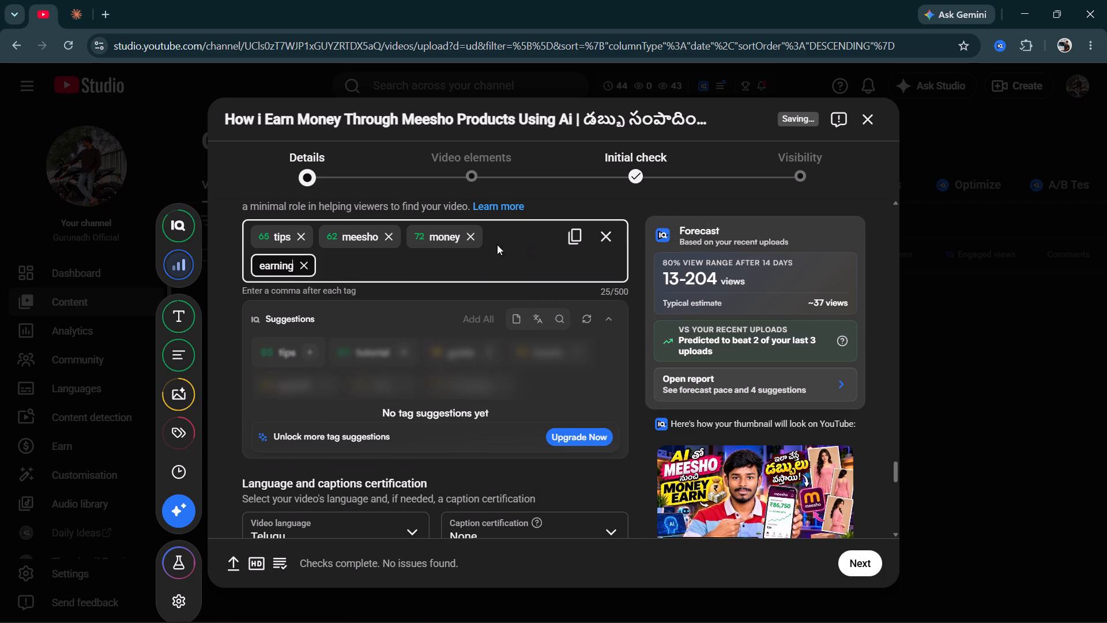
# Remove the tag earning from the video's tags.
pyautogui.click(440, 267)
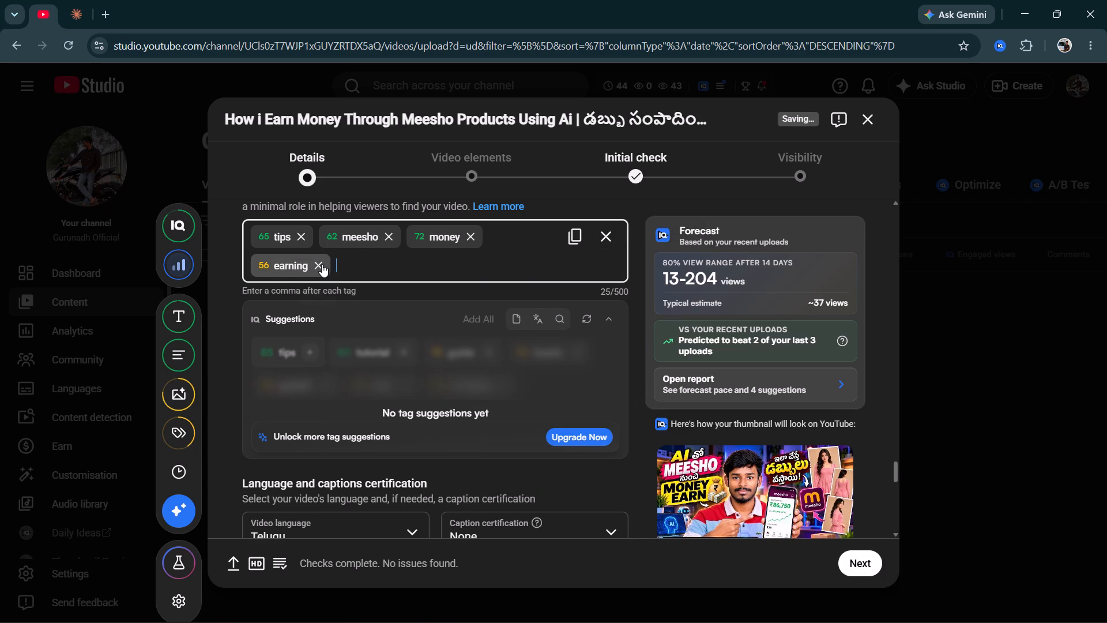
pyautogui.click(322, 264)
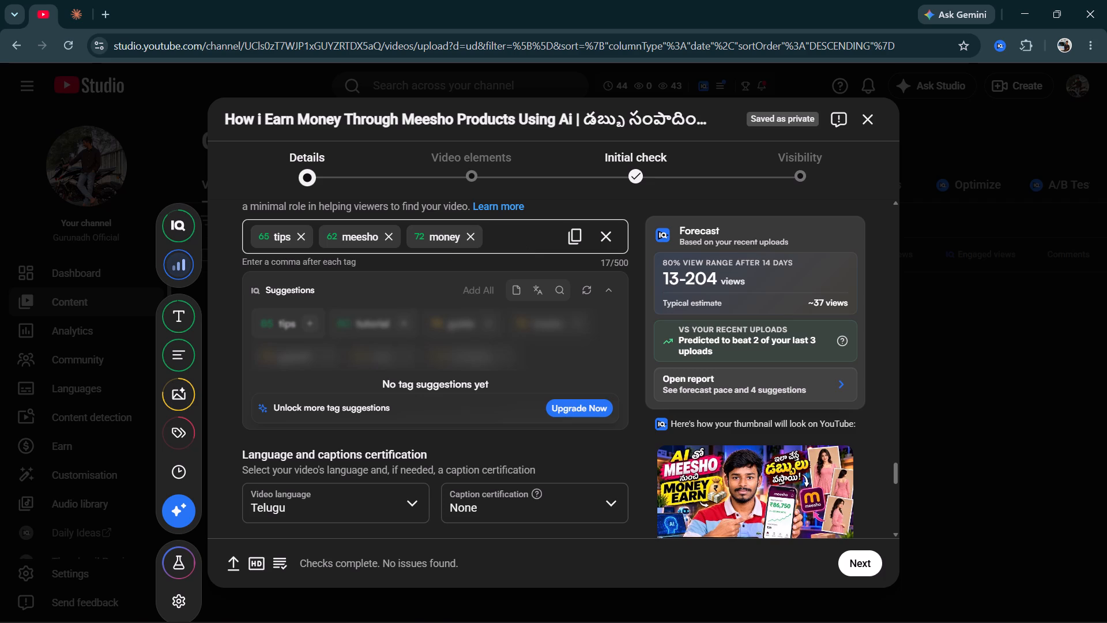
# Add the tag ai to the video's tags after money.
pyautogui.write('ai')
pyautogui.click(545, 243)
pyautogui.press('a')
pyautogui.press('i')
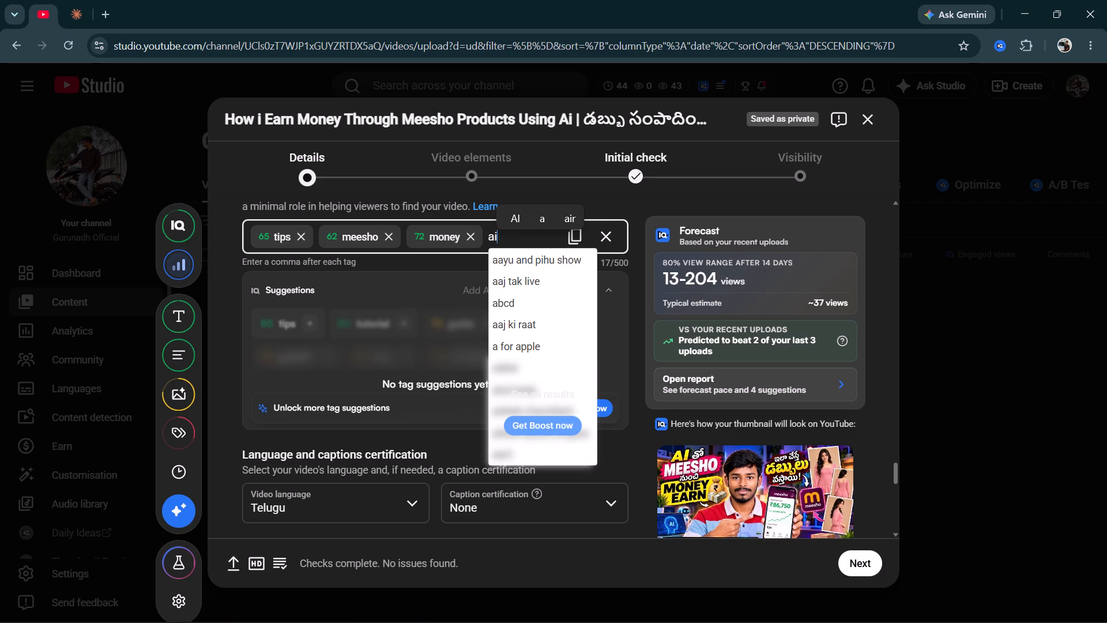
pyautogui.press('Return')
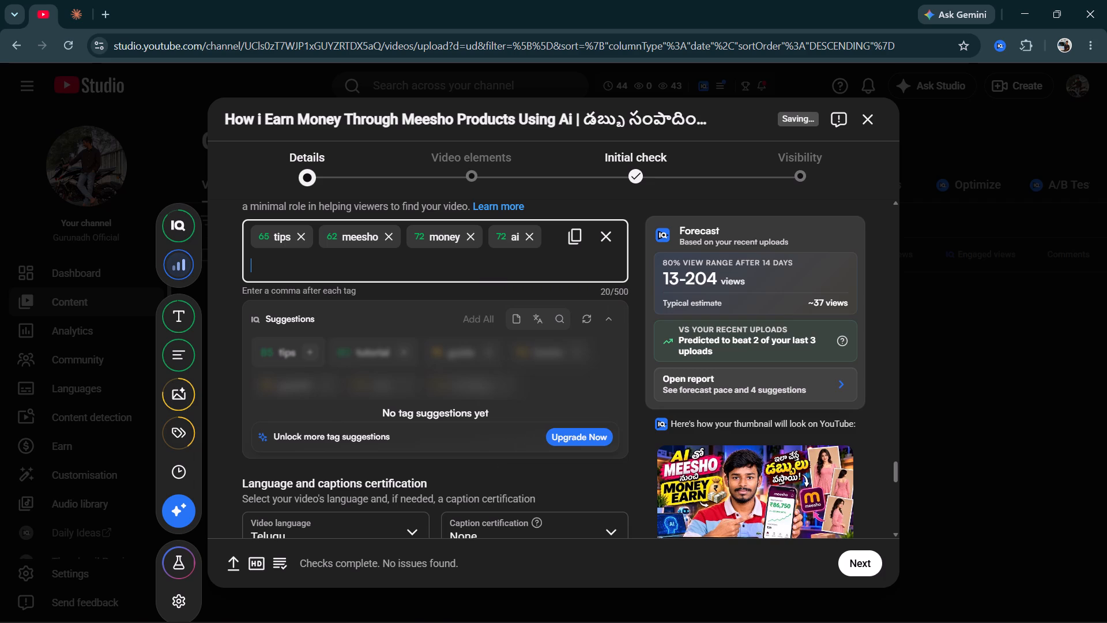
# Review the pre-publish forecast report, including the view-range graph and the advice on making the video stronger.
pyautogui.click(174, 260)
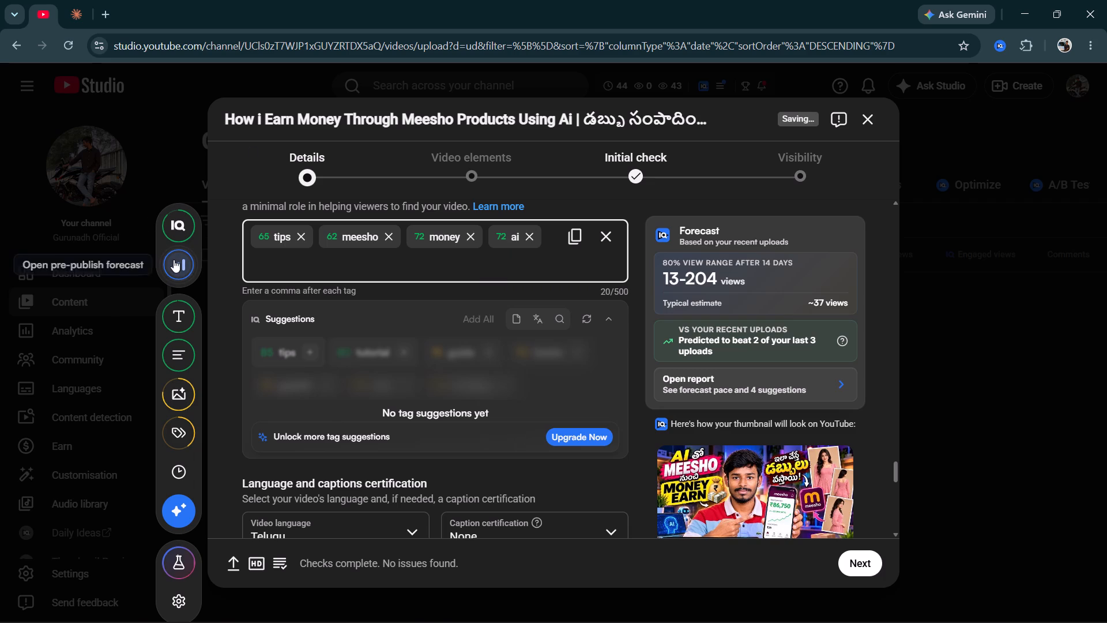
pyautogui.scroll(-5, 469, 262)
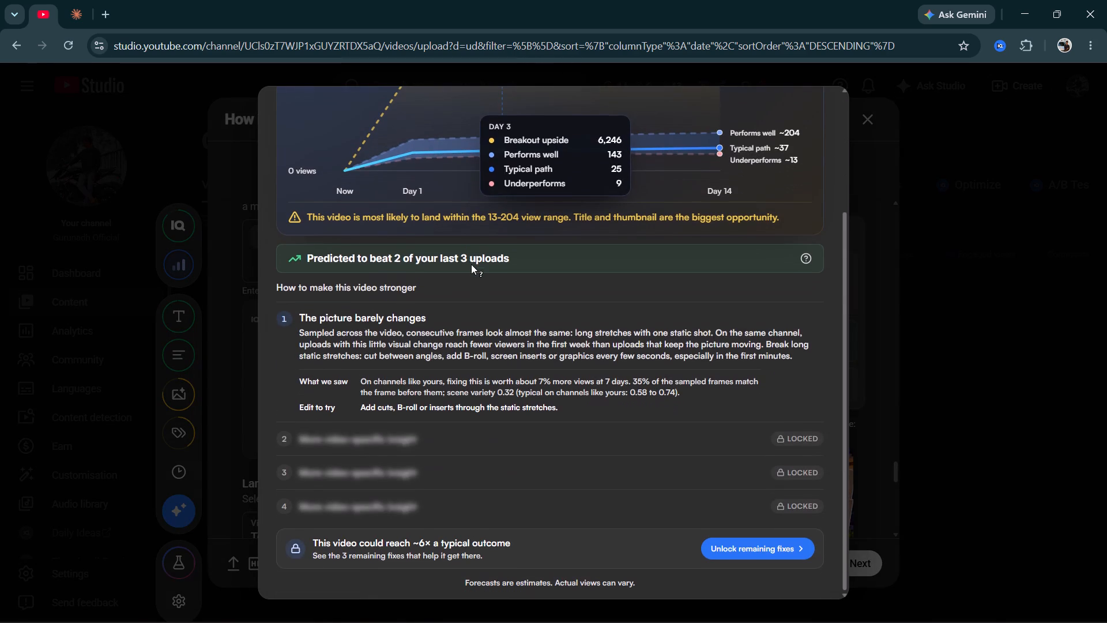
pyautogui.scroll(-2, 491, 298)
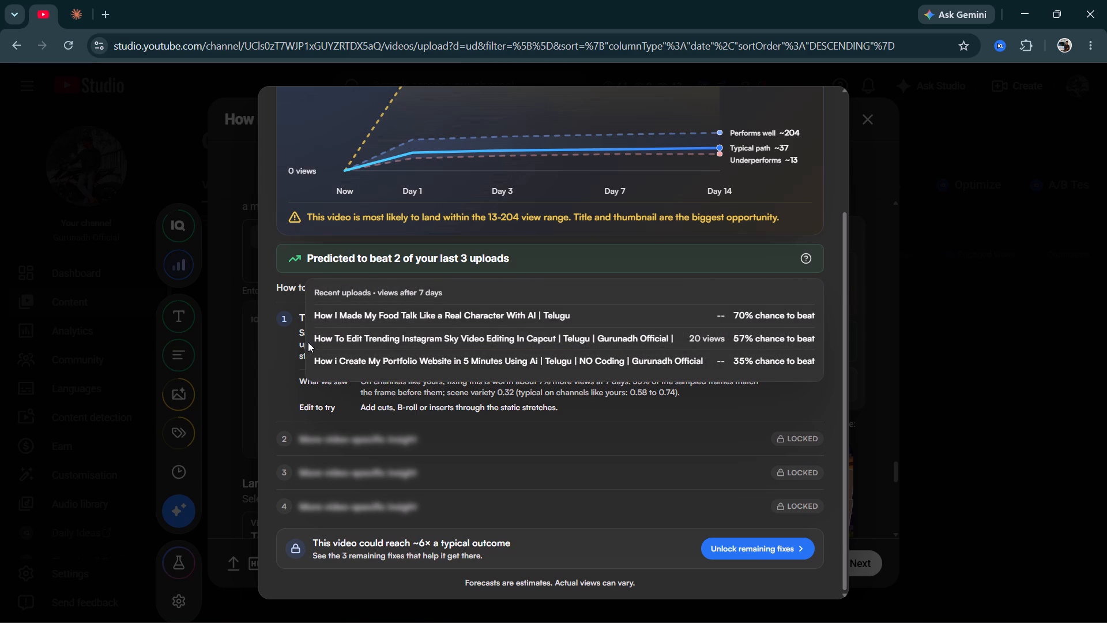
pyautogui.scroll(-3, 339, 352)
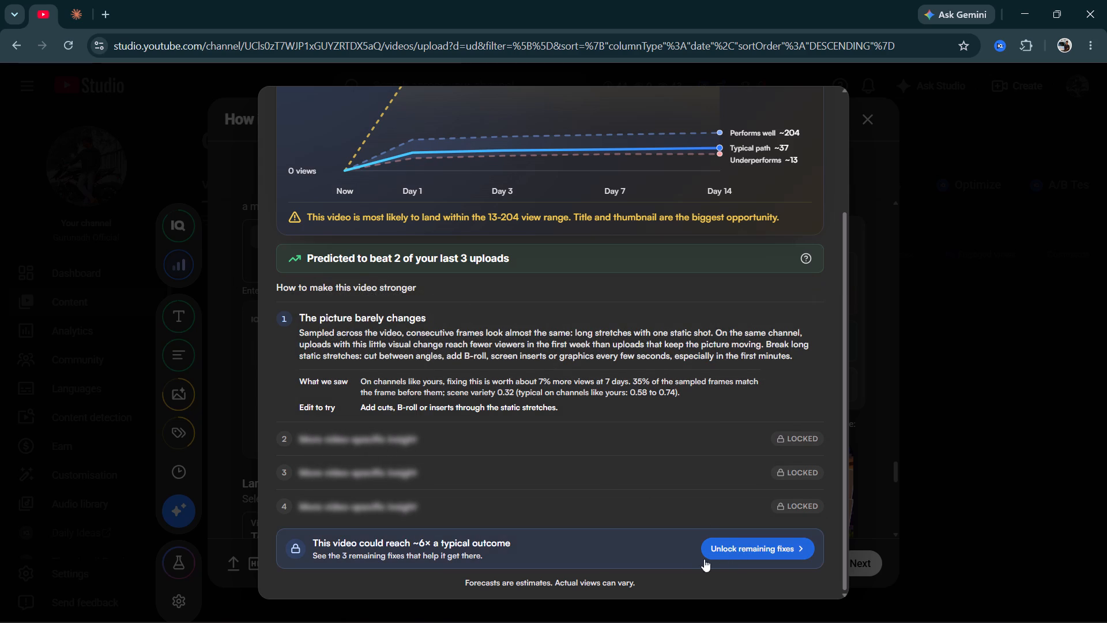
pyautogui.scroll(8, 604, 166)
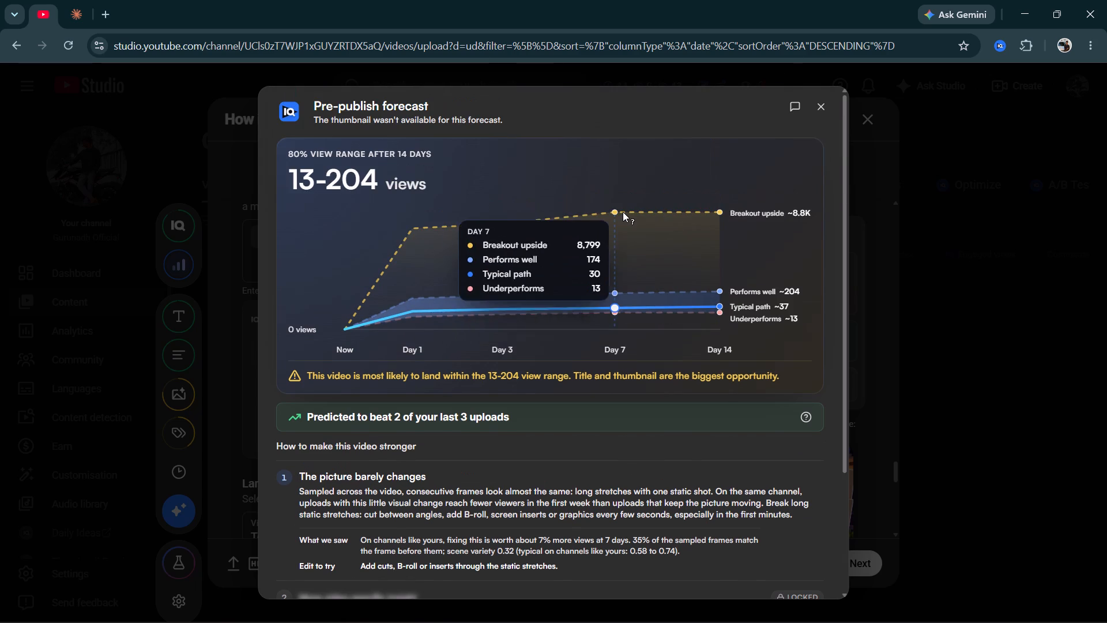
pyautogui.click(819, 109)
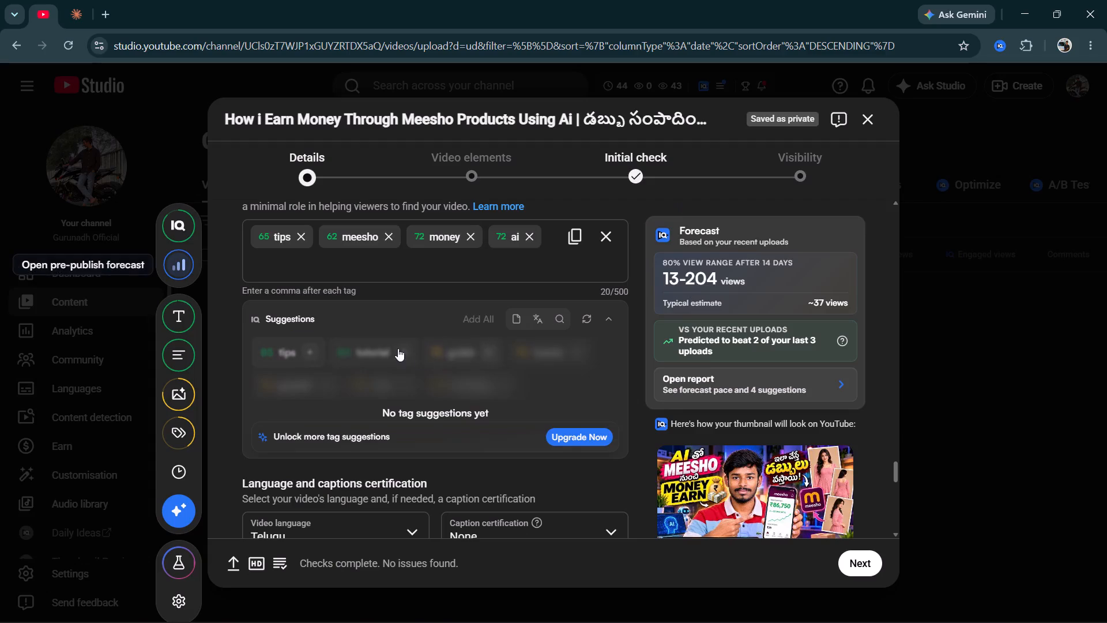
# Add the keyword ramayana trailer 2 from the Keyword Inspector to the video's tags.
pyautogui.click(560, 317)
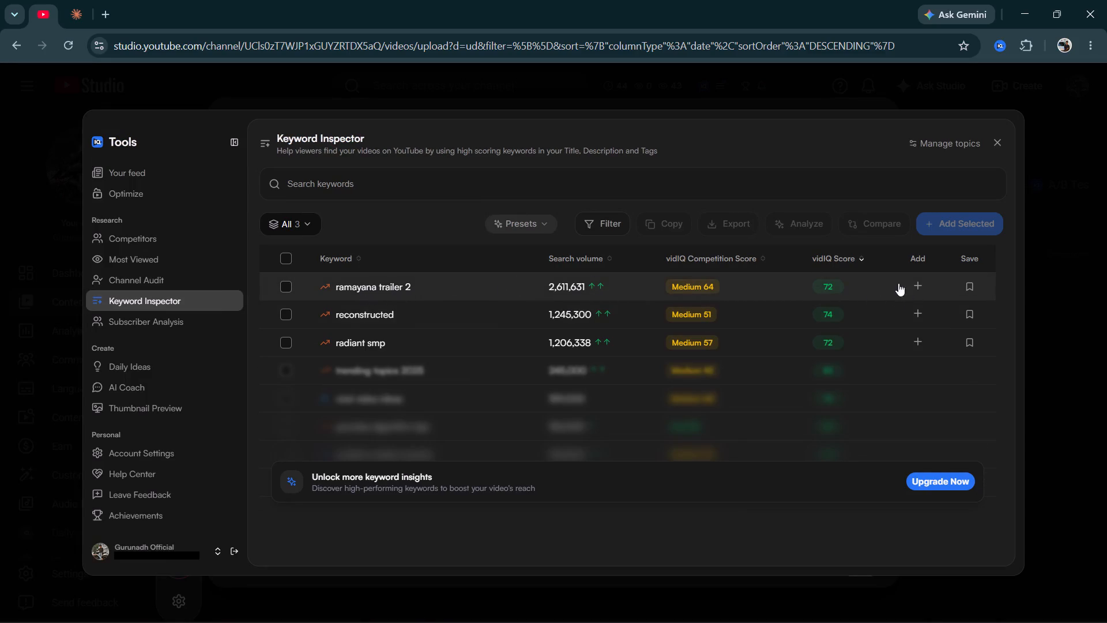
pyautogui.click(920, 283)
# Look through the For You and Rising keyword lists, then close the Keyword Inspector.
pyautogui.click(310, 224)
pyautogui.click(325, 277)
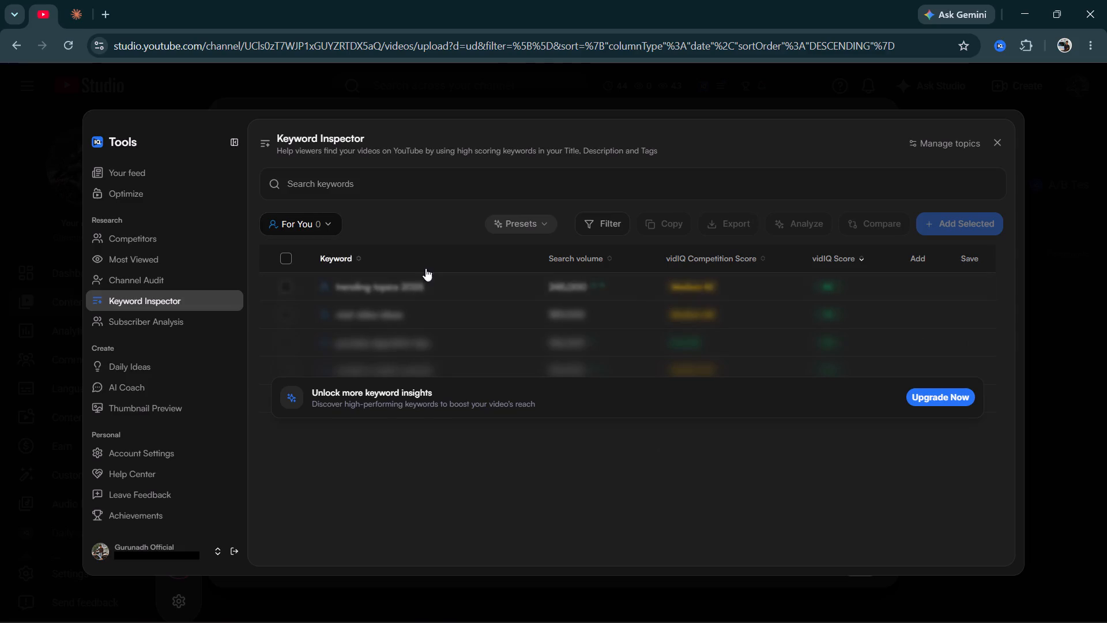
pyautogui.click(312, 222)
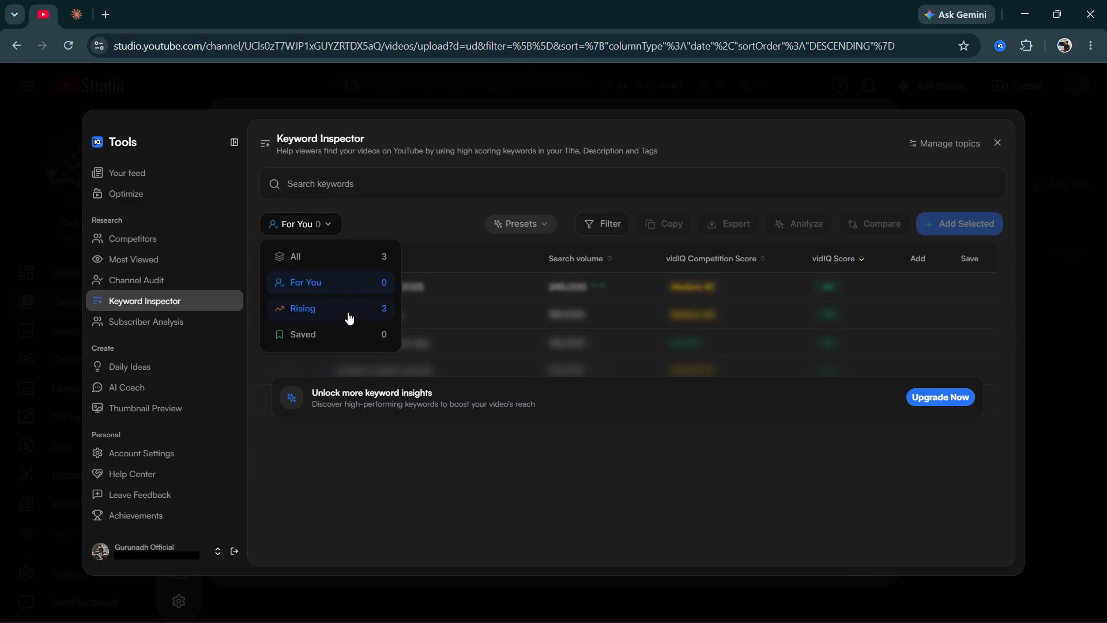
pyautogui.click(346, 307)
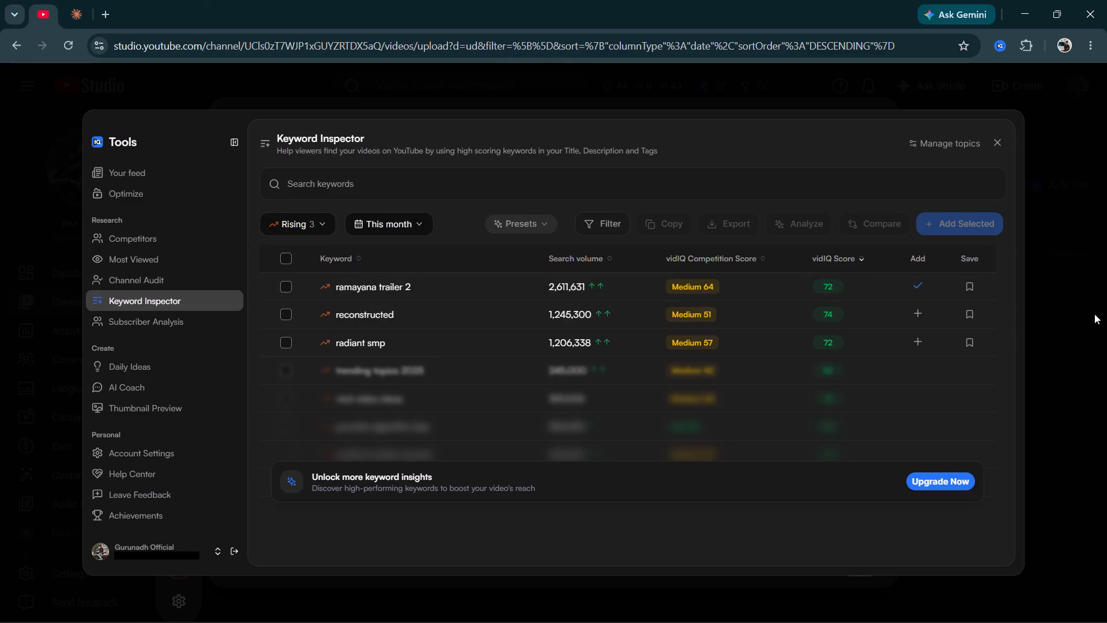
pyautogui.click(991, 142)
pyautogui.click(993, 142)
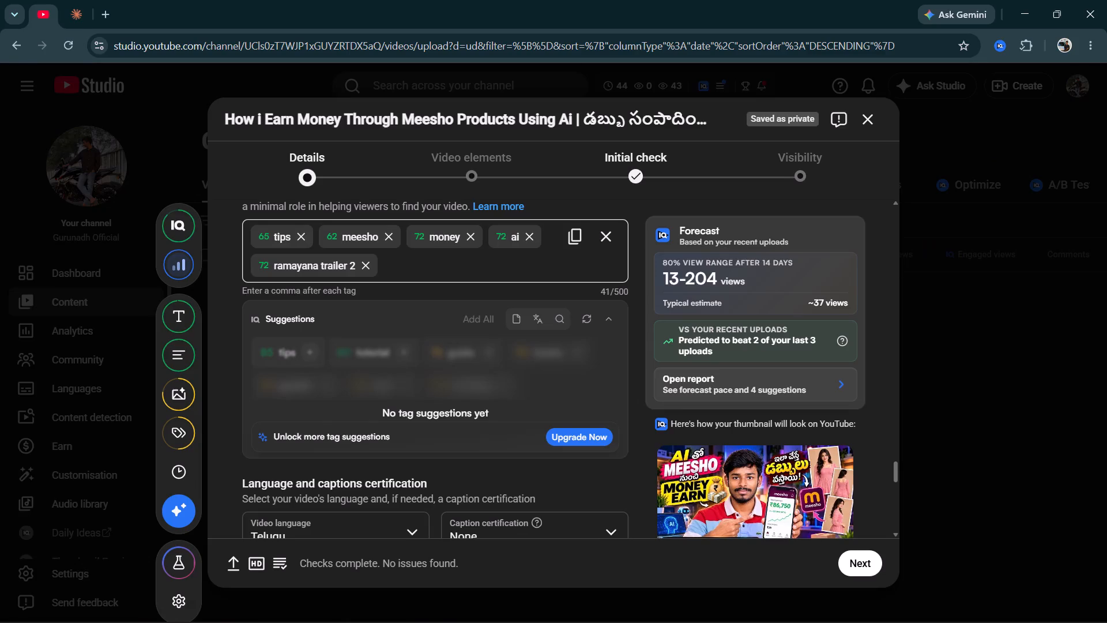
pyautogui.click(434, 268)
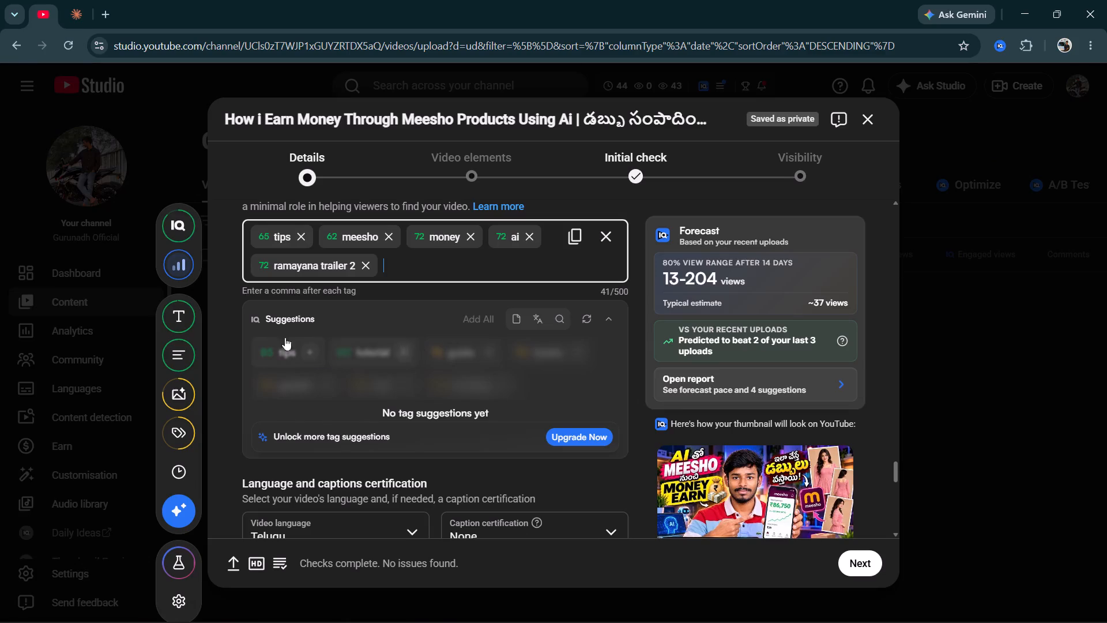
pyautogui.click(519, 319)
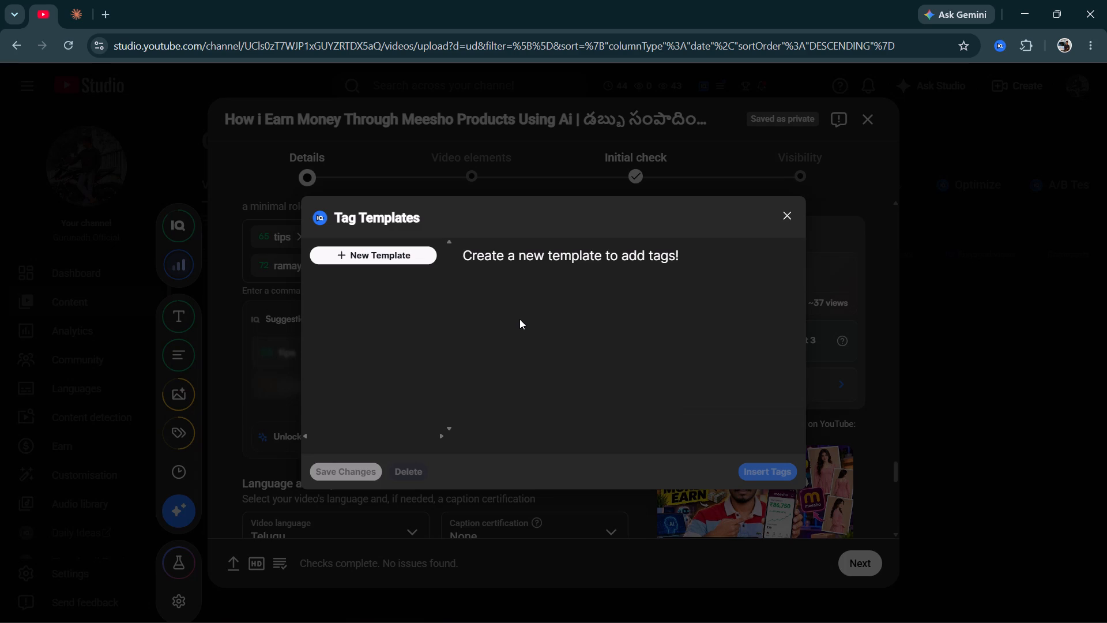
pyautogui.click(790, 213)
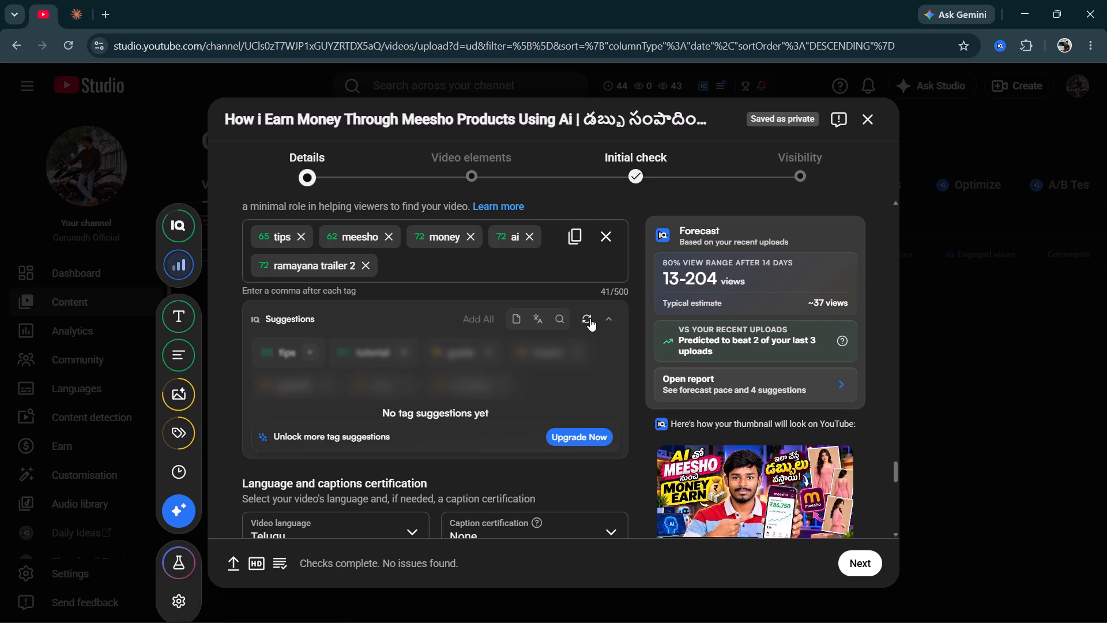
# Refresh the tag suggestions, add the suggested tag ramayana, and refresh the suggestions again.
pyautogui.click(588, 318)
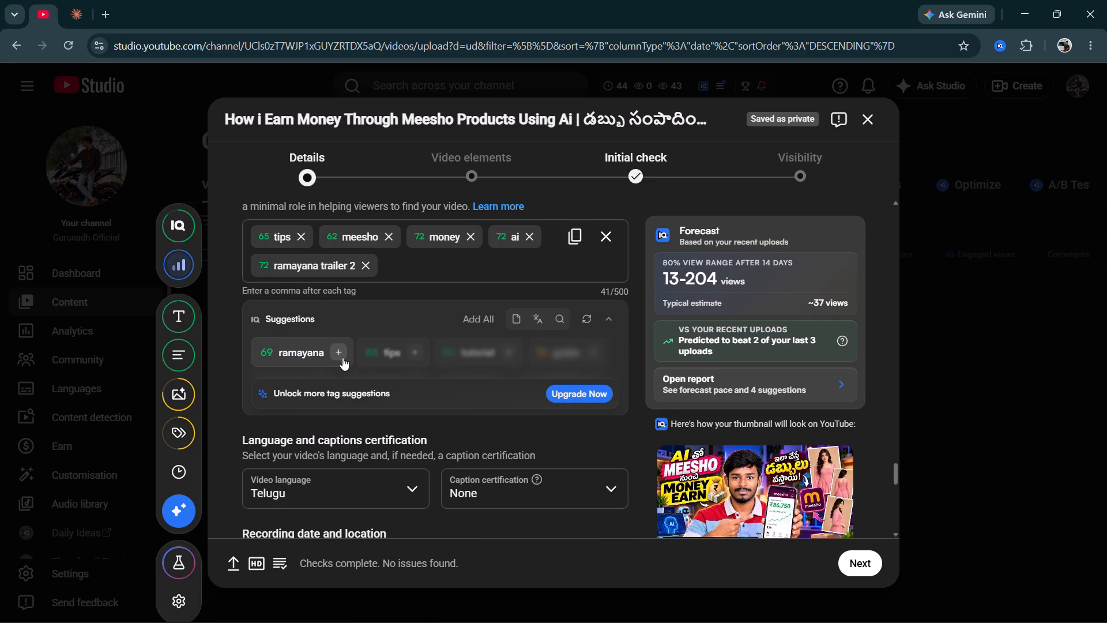
pyautogui.click(342, 356)
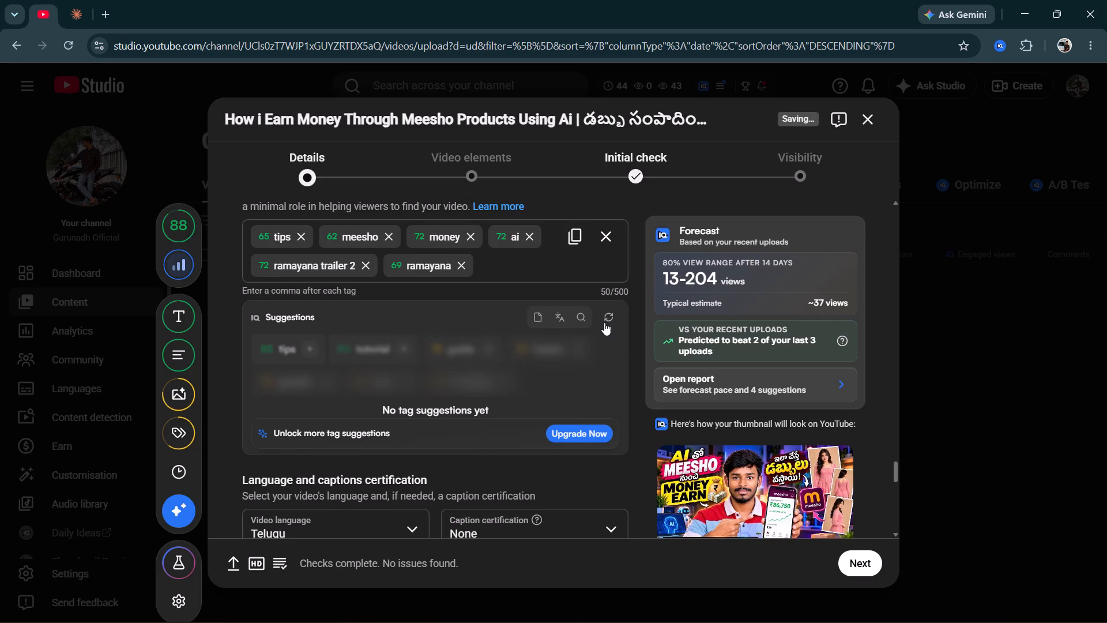
pyautogui.click(605, 318)
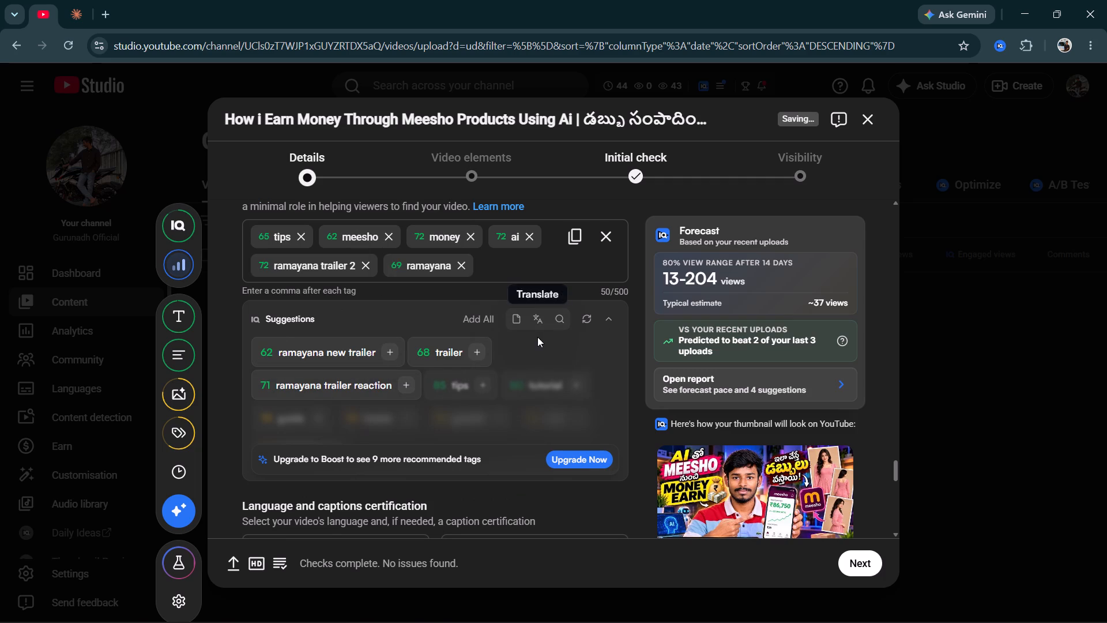
# Add the tag products to the video's tags.
pyautogui.click(514, 267)
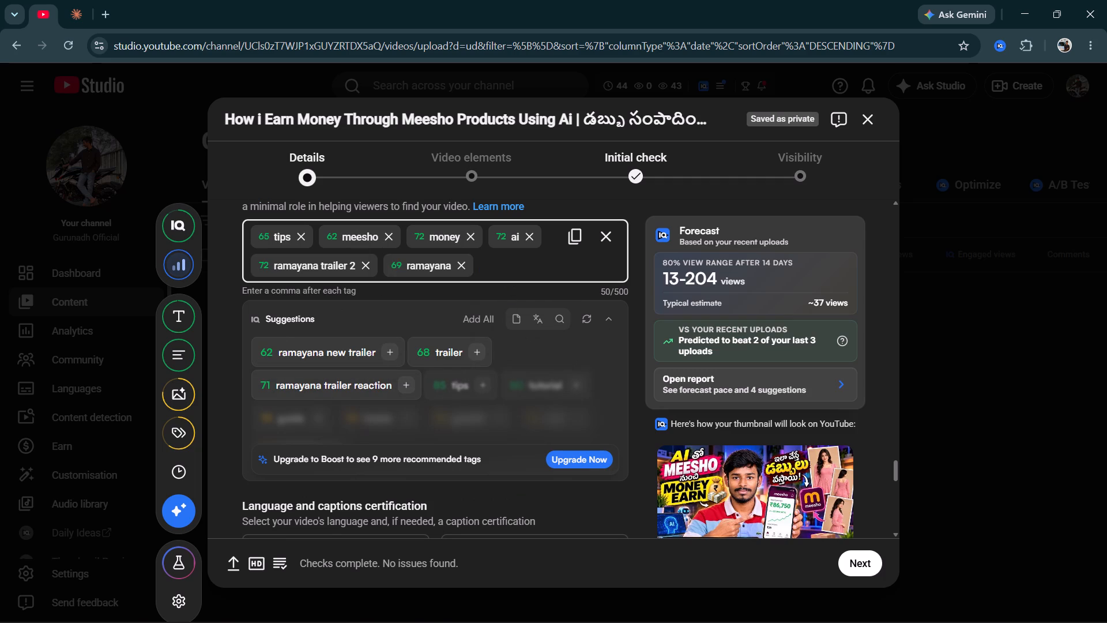
pyautogui.write('products')
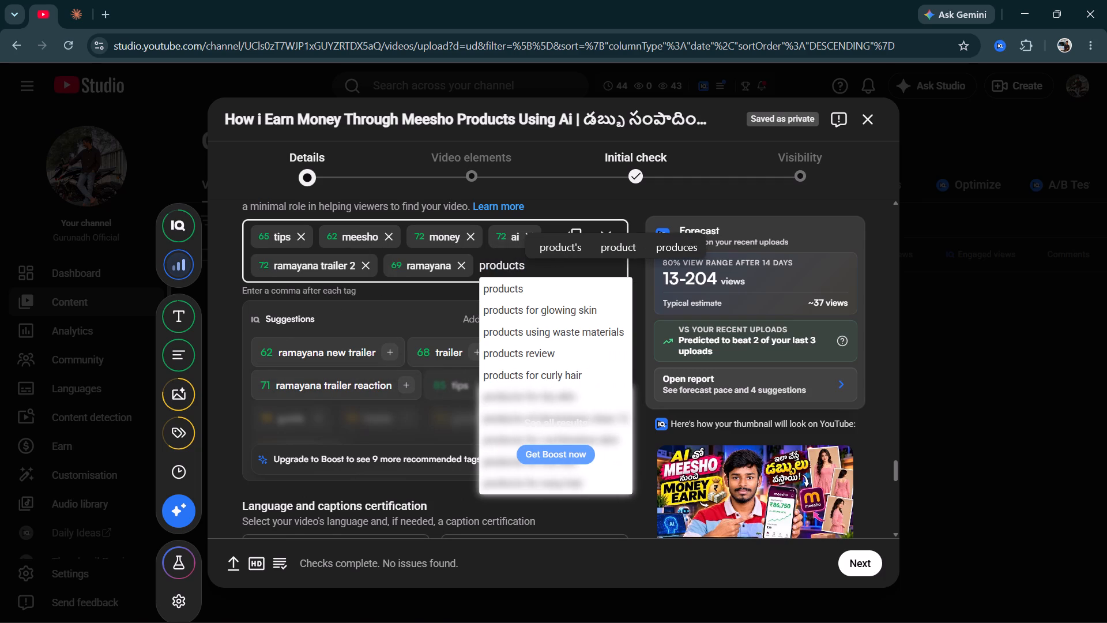
pyautogui.press('Return')
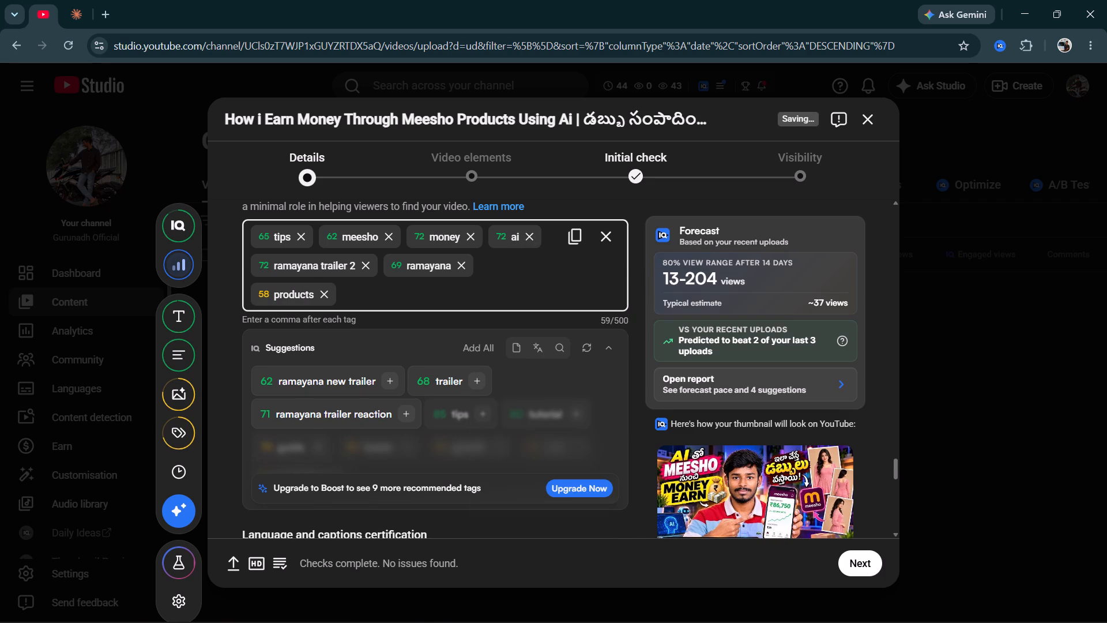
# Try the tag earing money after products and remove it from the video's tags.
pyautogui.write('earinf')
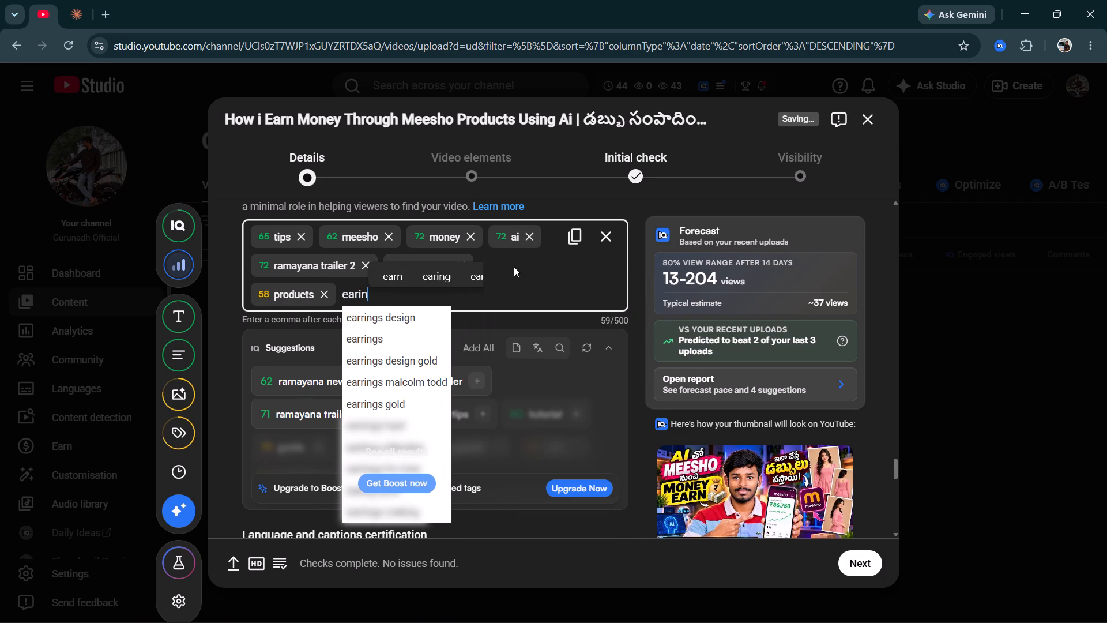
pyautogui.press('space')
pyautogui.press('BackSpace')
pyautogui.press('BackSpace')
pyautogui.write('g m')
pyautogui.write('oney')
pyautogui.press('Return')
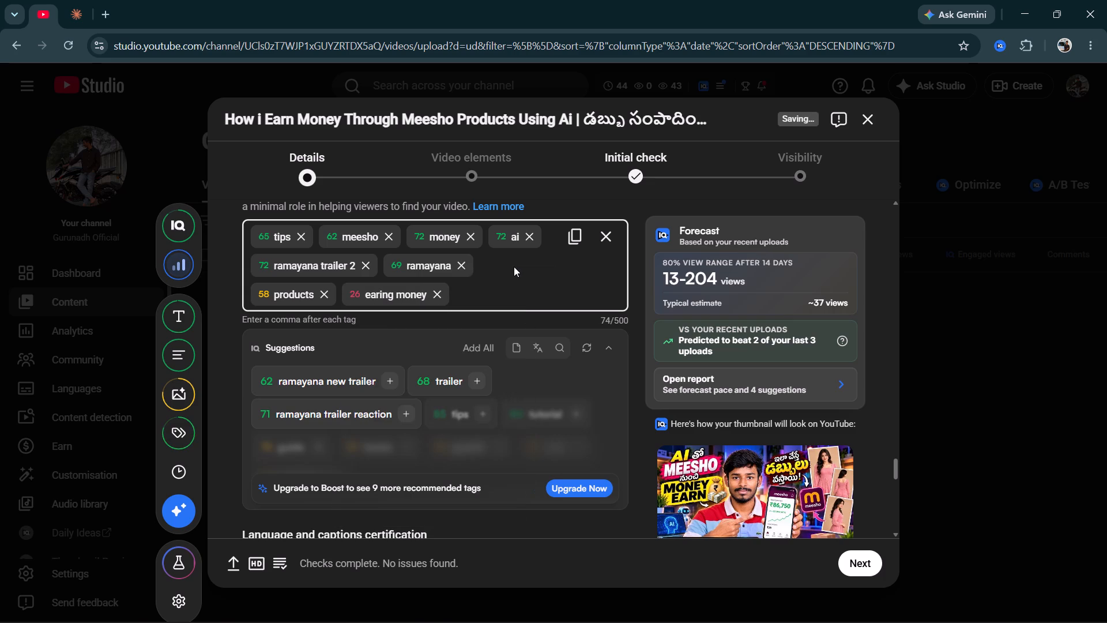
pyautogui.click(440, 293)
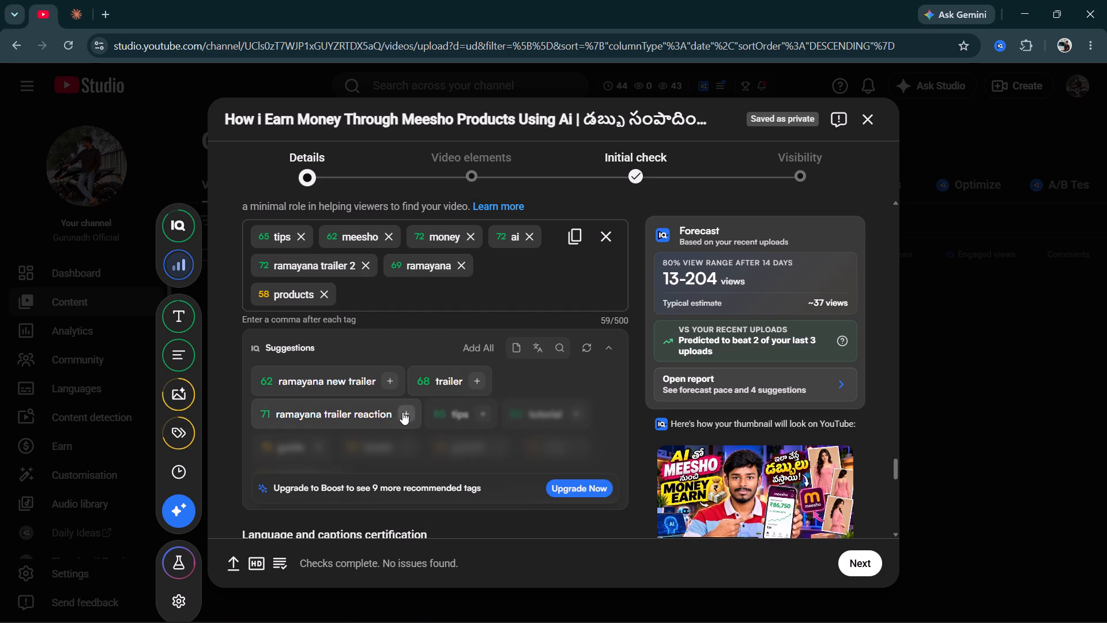
# Add the suggested tags ramayana trailer reaction, ramayana new trailer and trailer to the video.
pyautogui.click(402, 412)
pyautogui.click(543, 295)
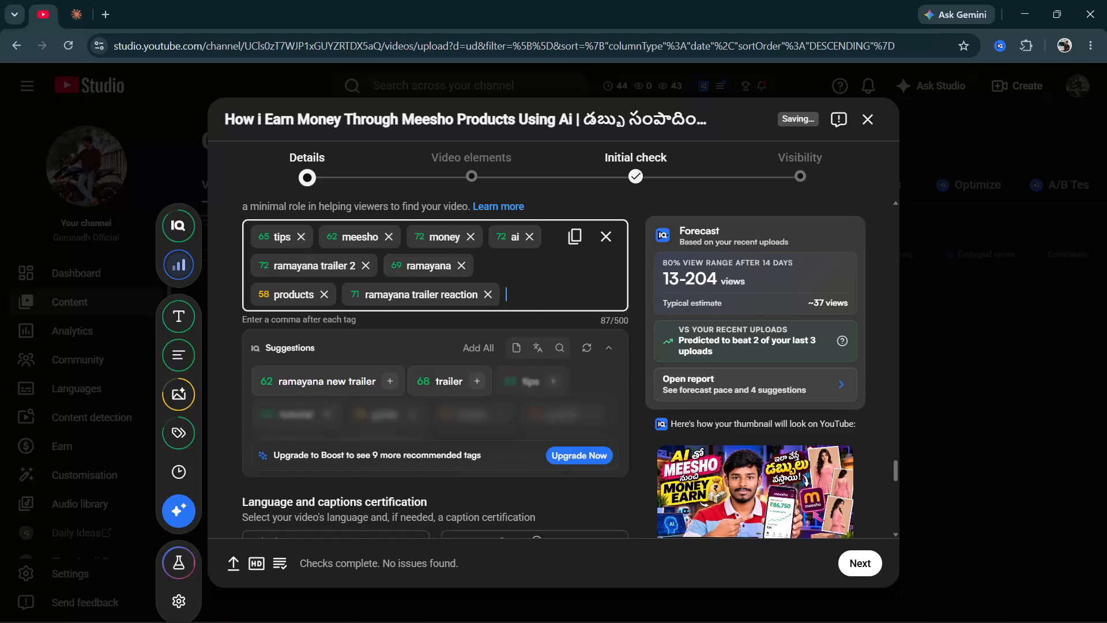
pyautogui.click(384, 377)
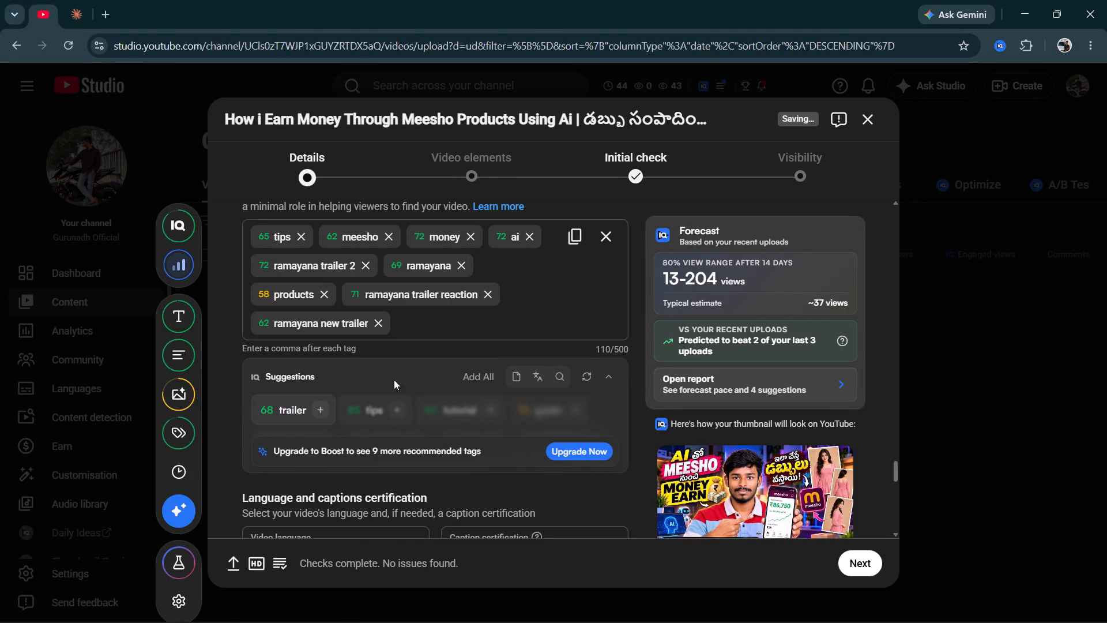
pyautogui.click(324, 407)
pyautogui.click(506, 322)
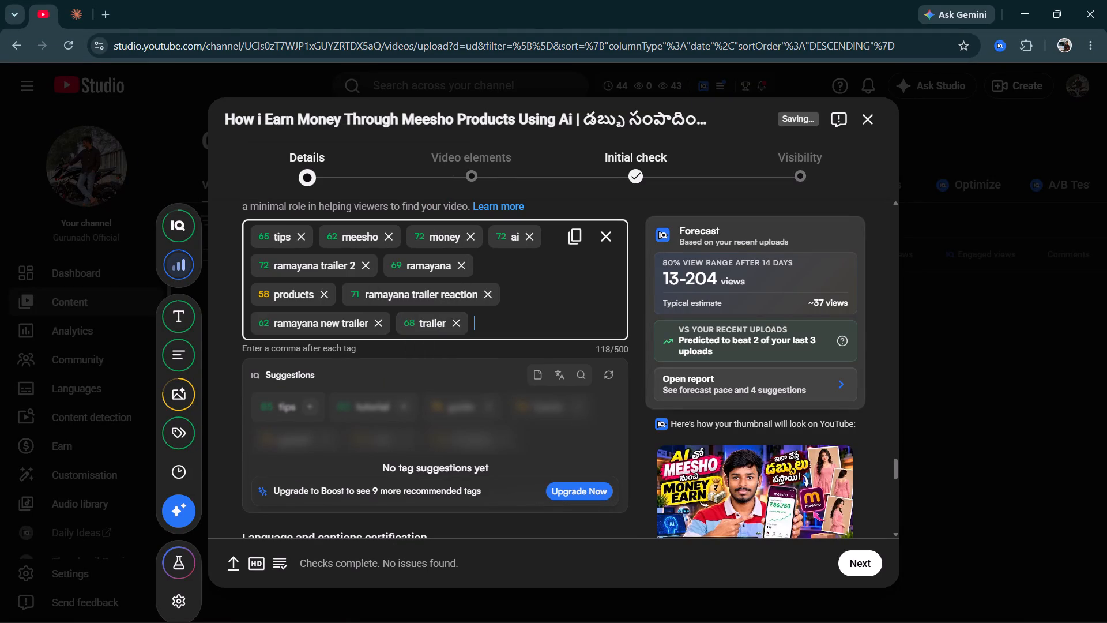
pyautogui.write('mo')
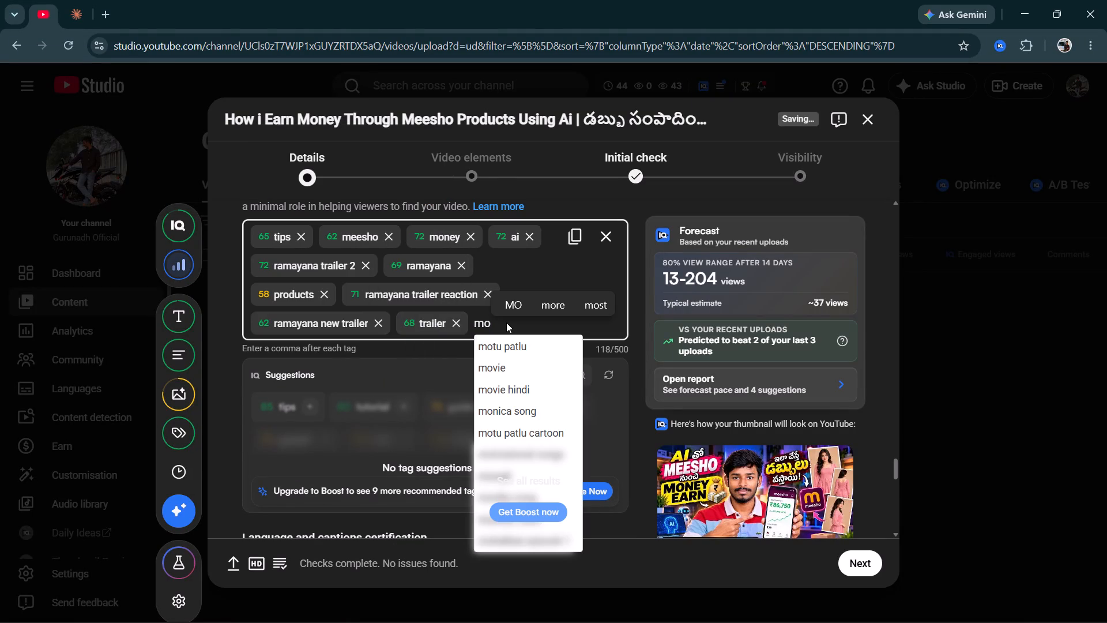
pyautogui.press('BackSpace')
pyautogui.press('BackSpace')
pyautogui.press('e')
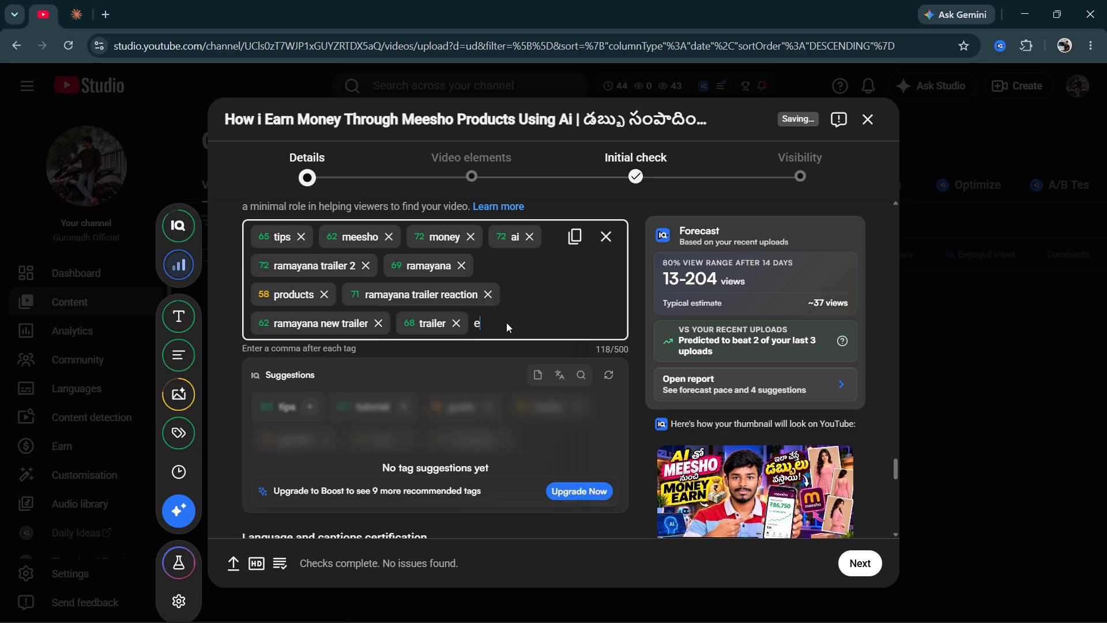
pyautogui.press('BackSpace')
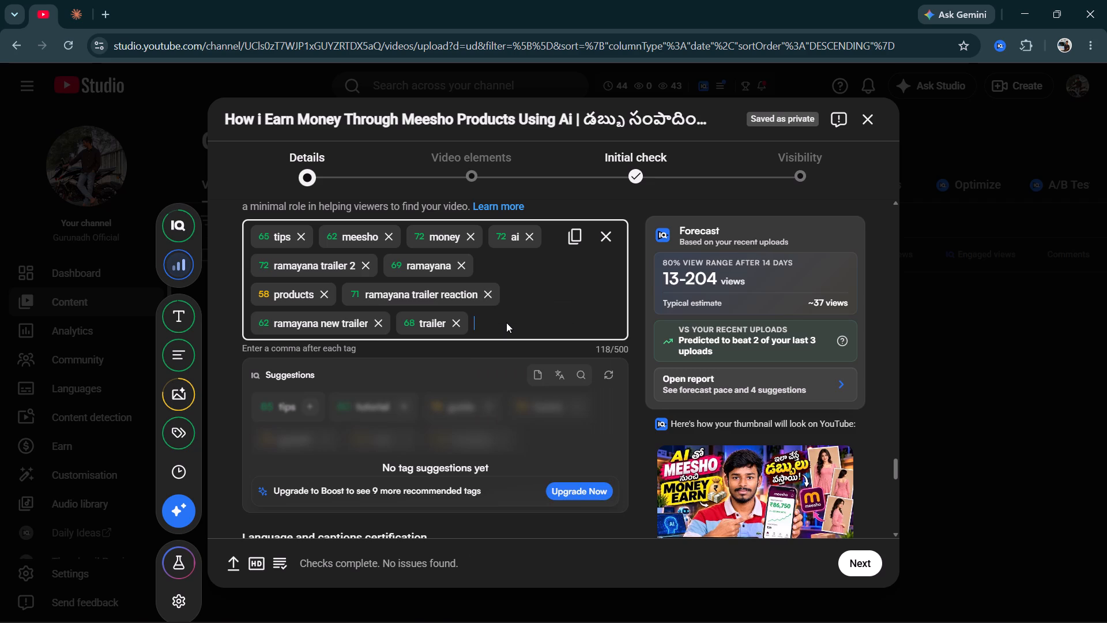
# Add the suggested tag money earning to the video and remove the tag products.
pyautogui.write('money e')
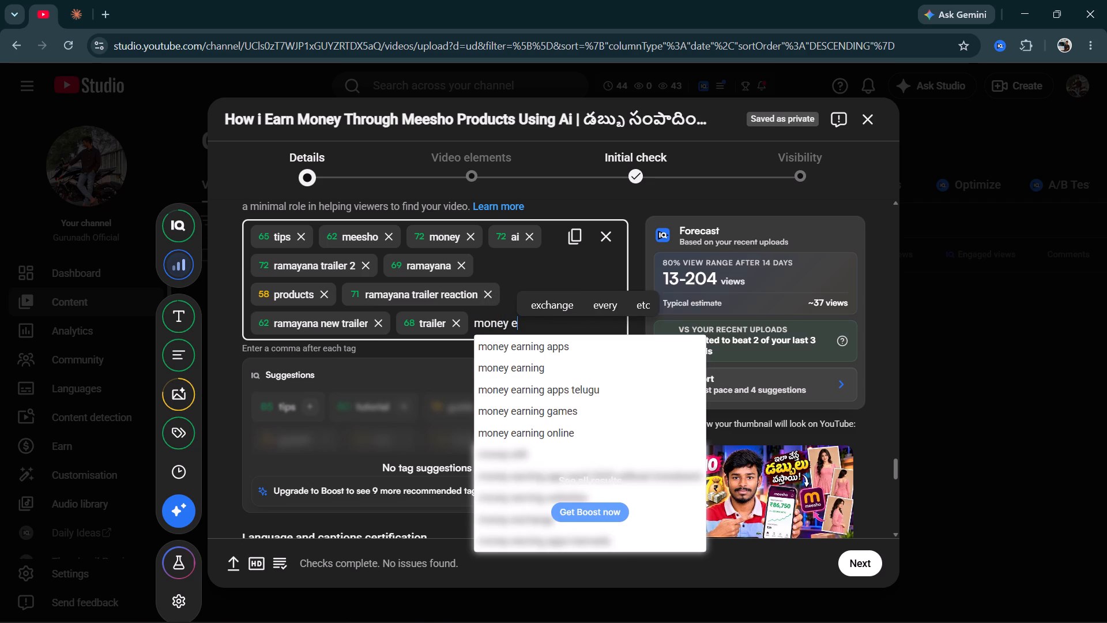
pyautogui.click(536, 363)
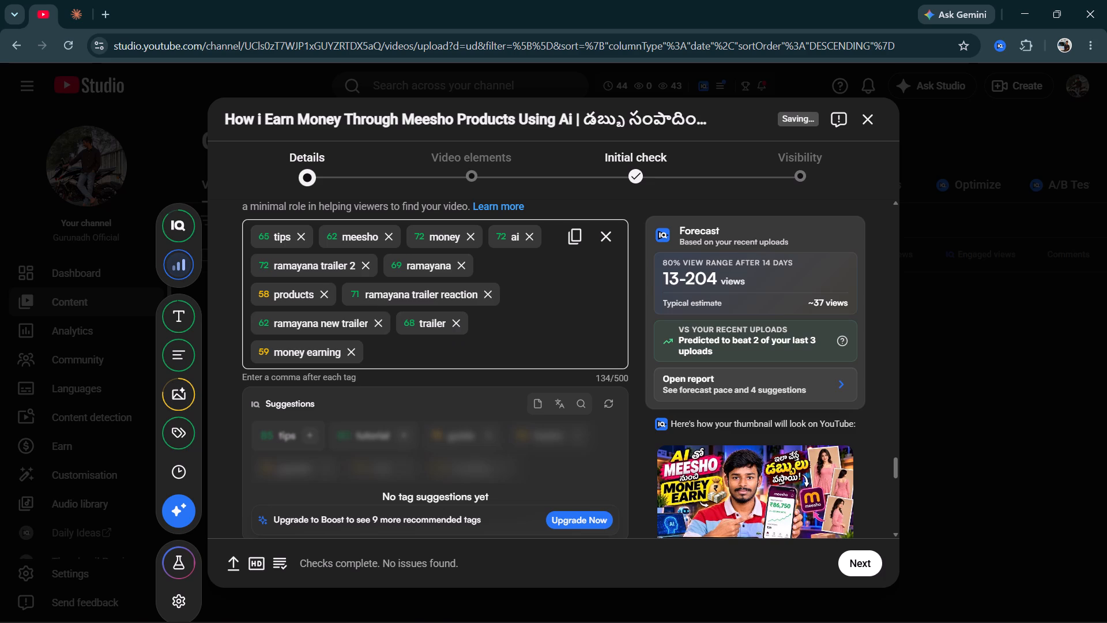
pyautogui.click(325, 294)
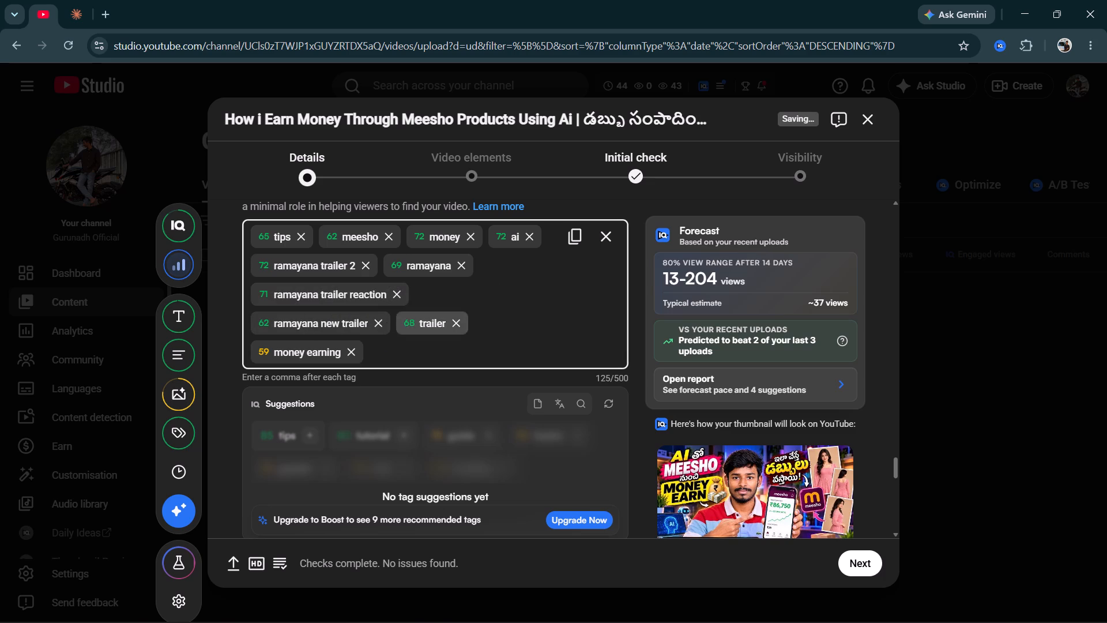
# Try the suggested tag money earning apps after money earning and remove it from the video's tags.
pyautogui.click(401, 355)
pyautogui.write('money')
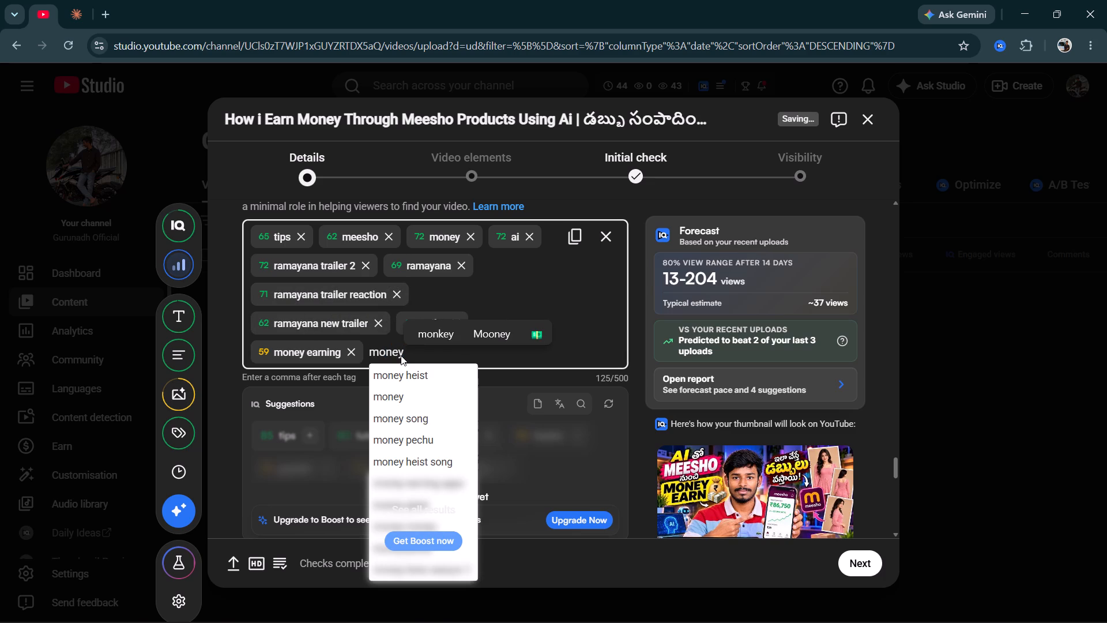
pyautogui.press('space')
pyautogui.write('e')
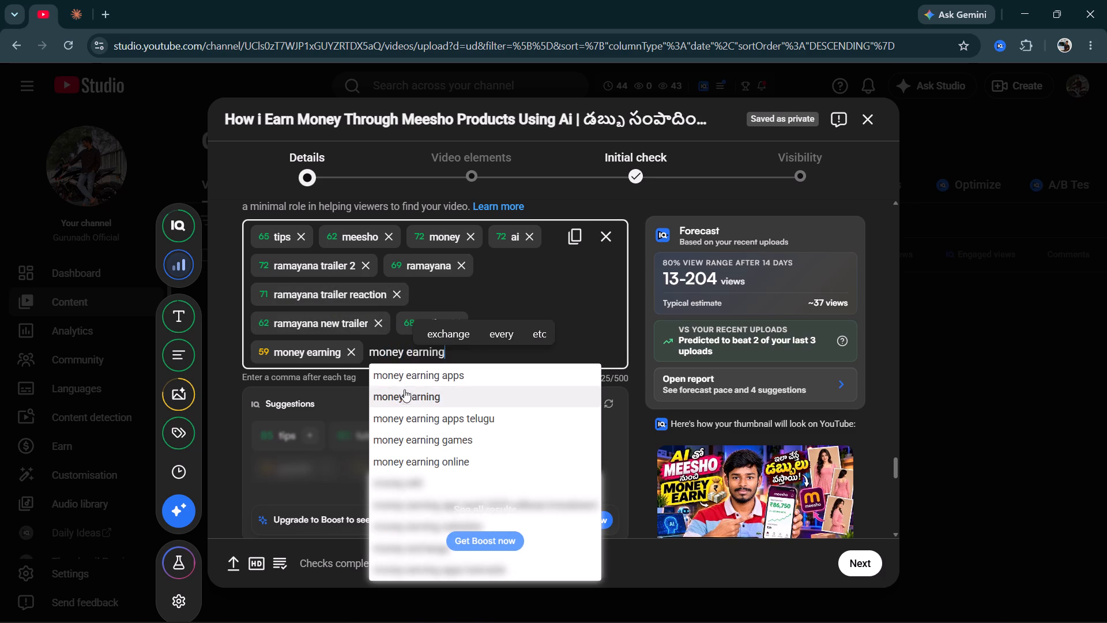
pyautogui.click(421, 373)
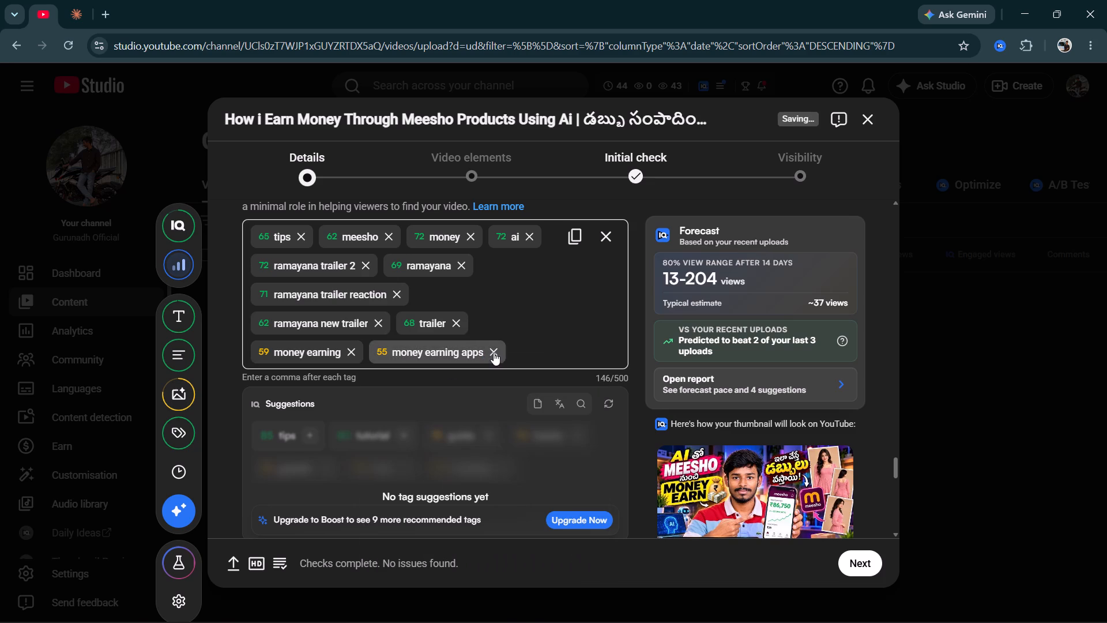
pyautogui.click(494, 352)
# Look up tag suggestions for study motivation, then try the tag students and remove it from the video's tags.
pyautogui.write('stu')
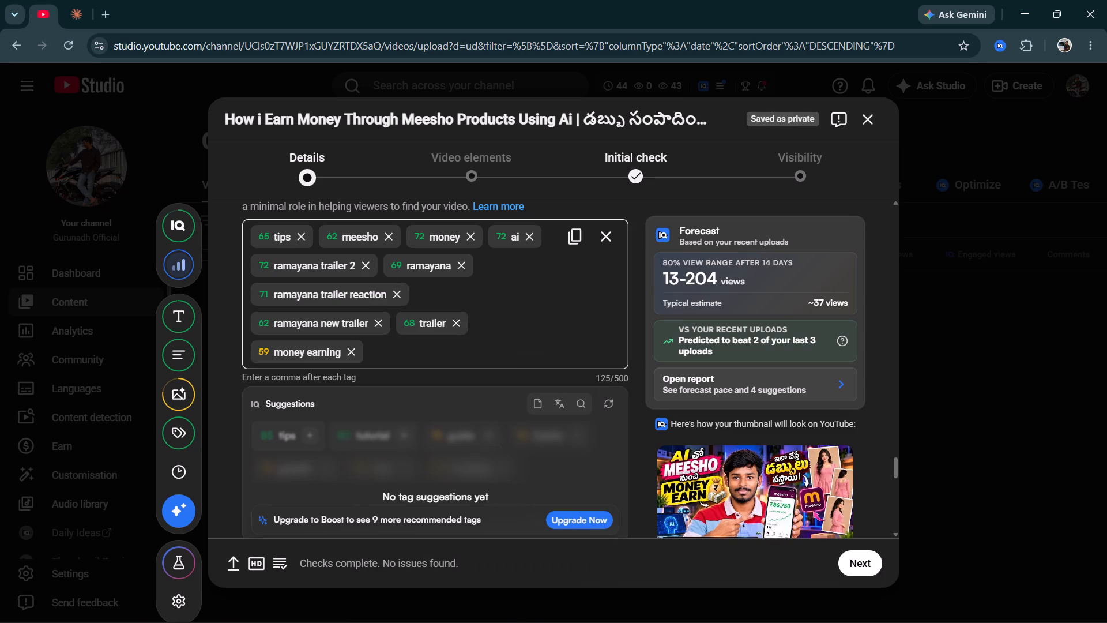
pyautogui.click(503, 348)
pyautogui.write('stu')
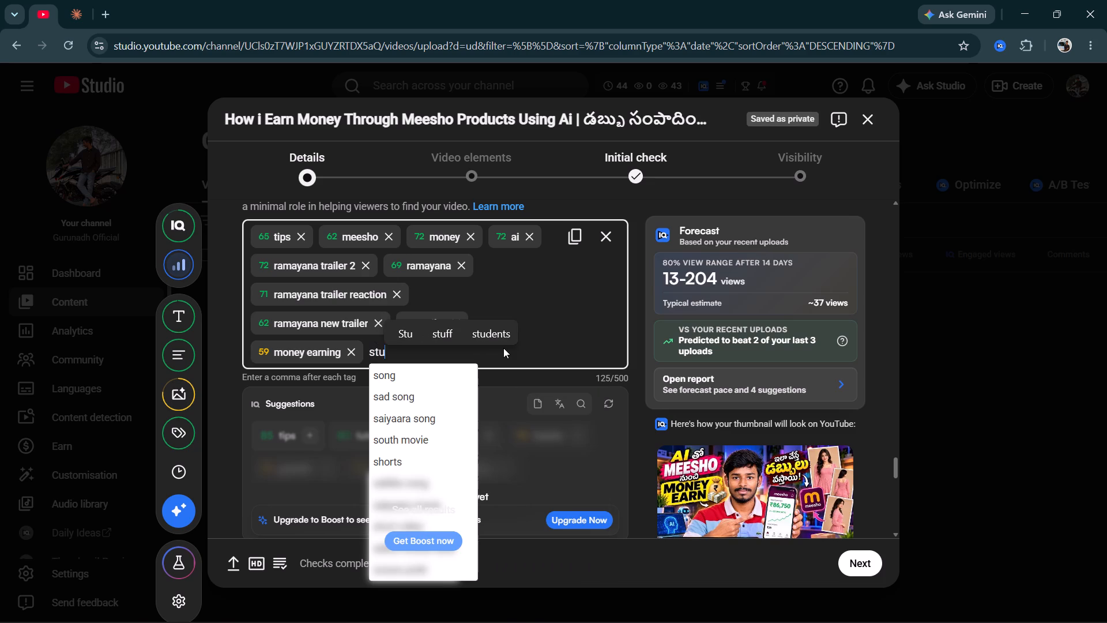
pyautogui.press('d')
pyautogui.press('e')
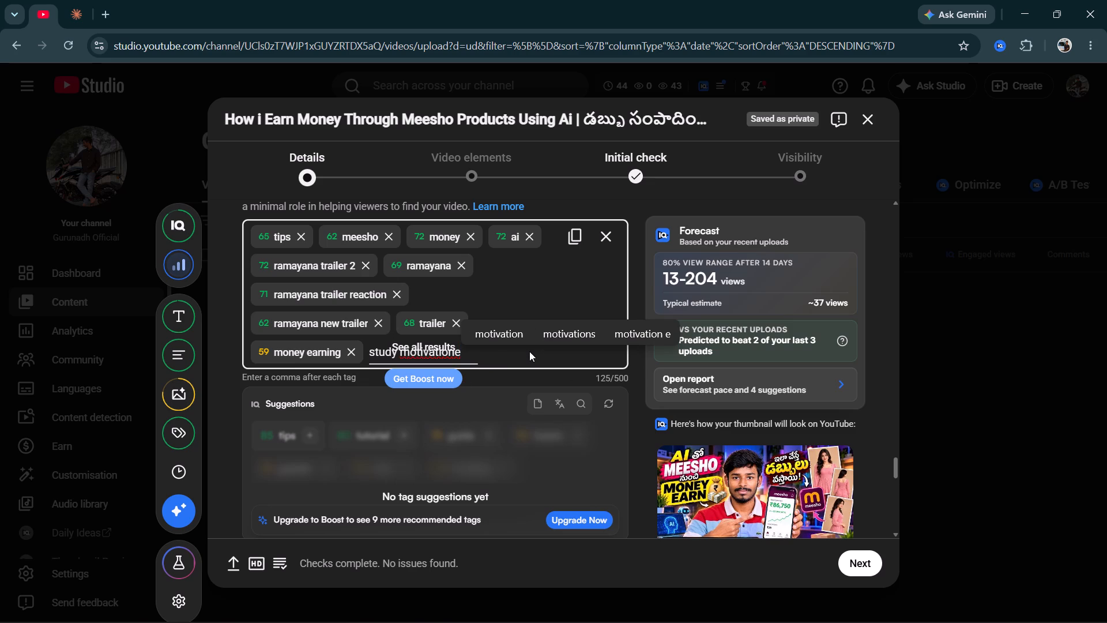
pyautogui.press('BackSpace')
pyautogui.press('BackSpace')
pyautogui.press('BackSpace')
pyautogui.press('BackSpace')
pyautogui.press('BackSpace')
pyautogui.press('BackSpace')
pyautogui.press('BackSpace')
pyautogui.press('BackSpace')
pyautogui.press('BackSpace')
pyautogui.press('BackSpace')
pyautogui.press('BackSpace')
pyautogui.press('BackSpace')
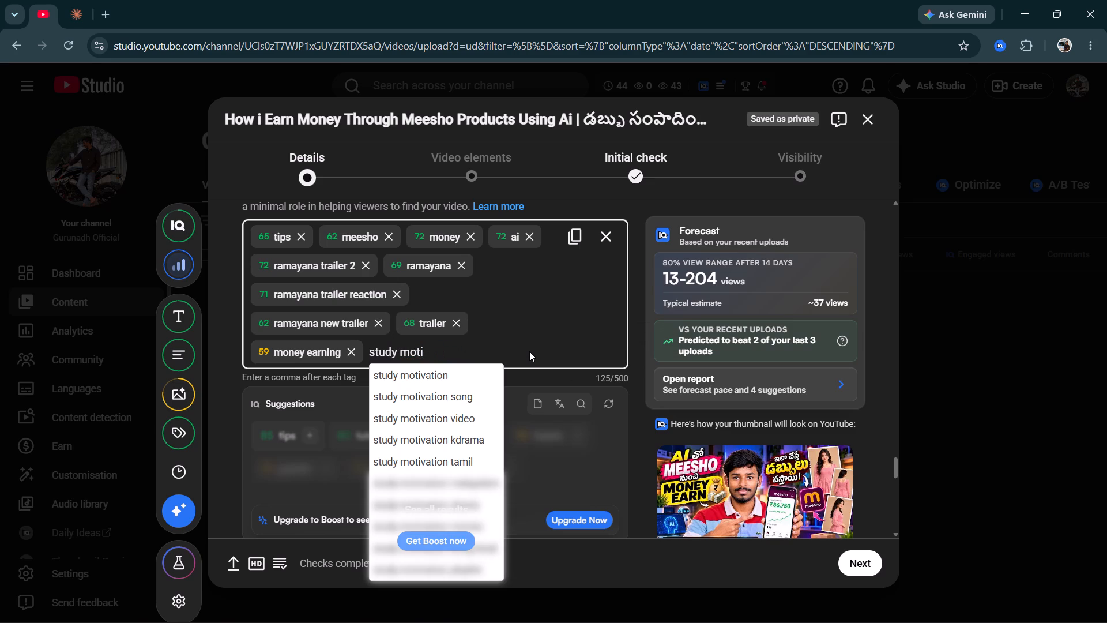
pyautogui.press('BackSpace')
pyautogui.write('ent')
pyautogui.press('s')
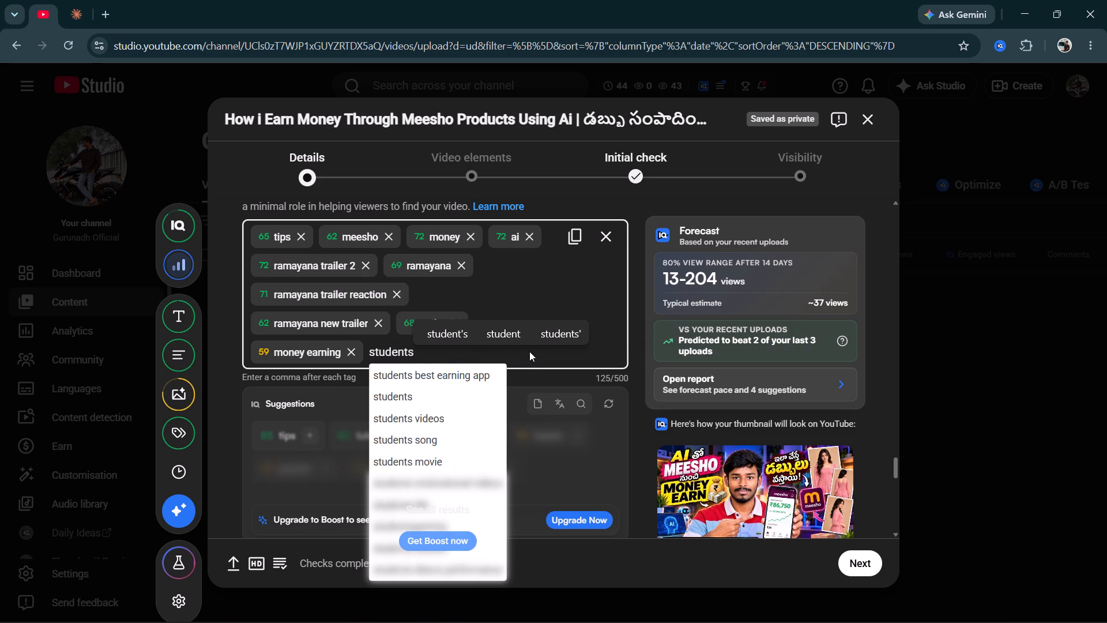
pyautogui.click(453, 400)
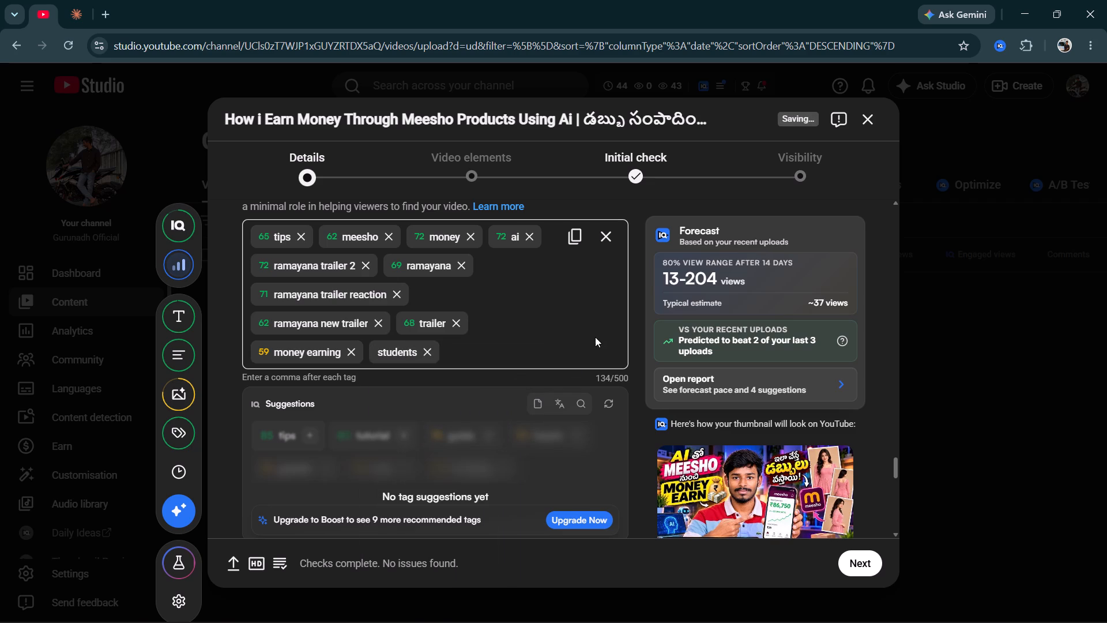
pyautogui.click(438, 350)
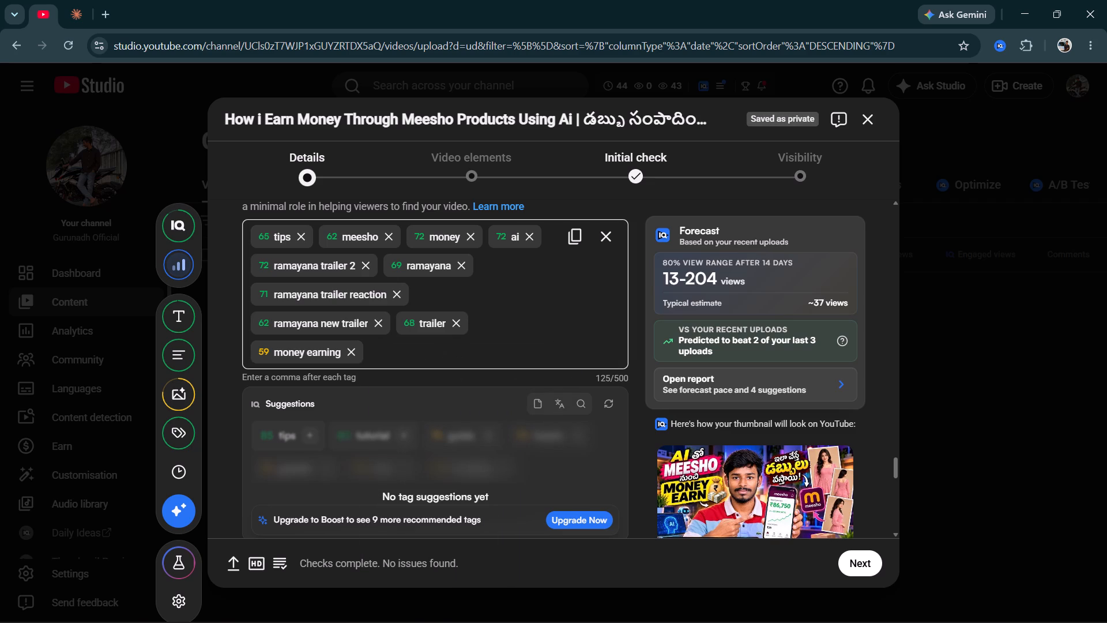
# Add the tag telugu to the video's tags.
pyautogui.click(464, 351)
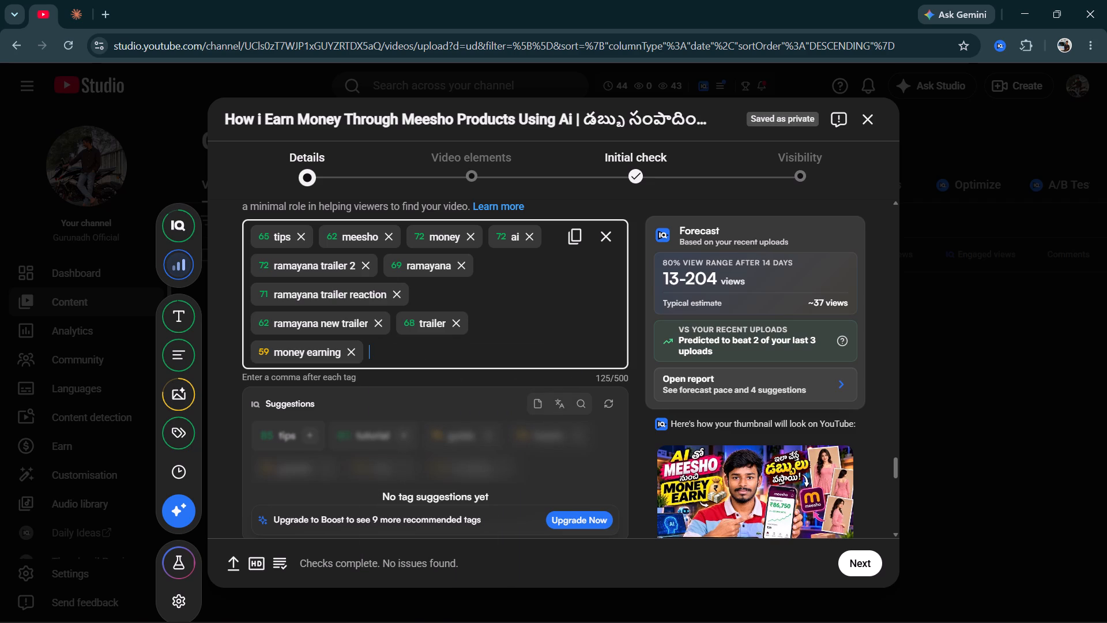
pyautogui.write('te')
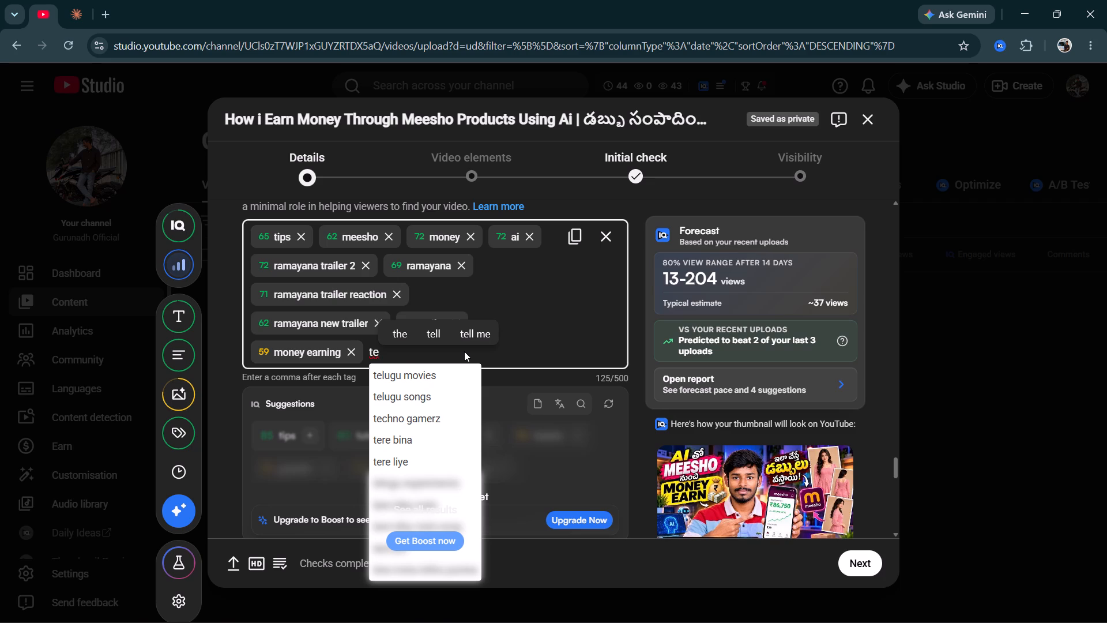
pyautogui.write('lugu')
pyautogui.press('Return')
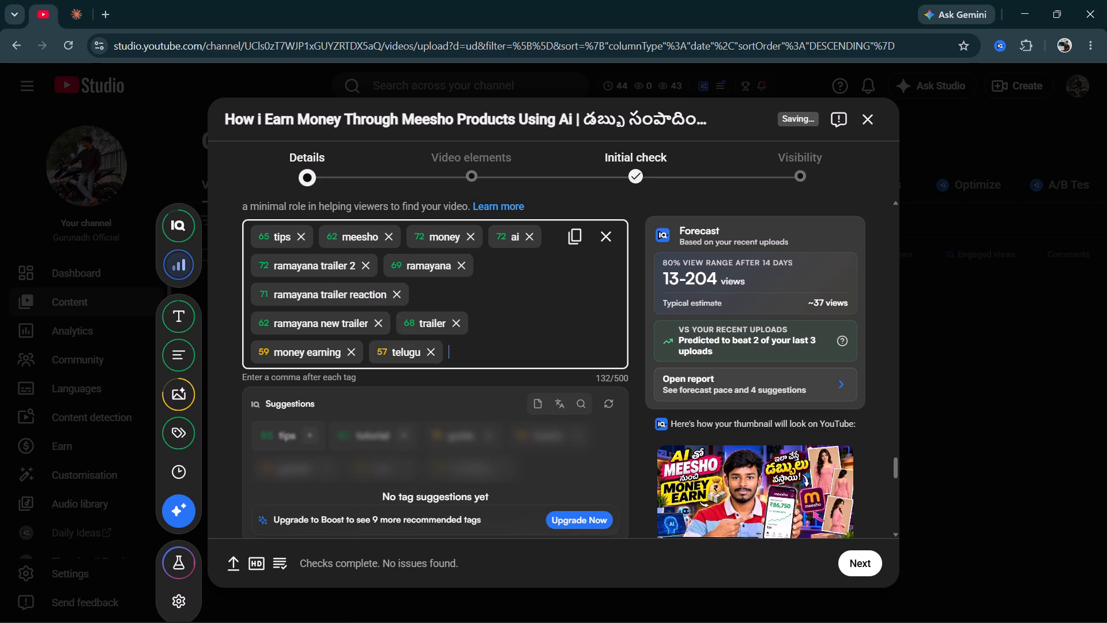
# Review the video's language, caption certification, recording date, licence, category and comment settings, keeping caption certification at None.
pyautogui.scroll(-2, 465, 350)
pyautogui.scroll(-1, 413, 341)
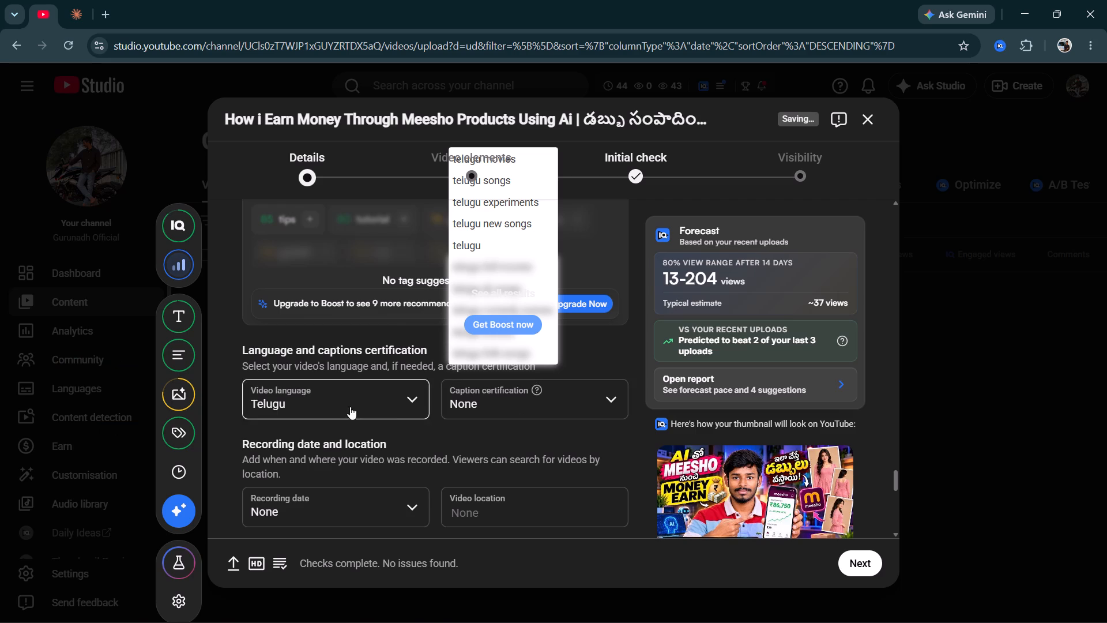
pyautogui.click(421, 429)
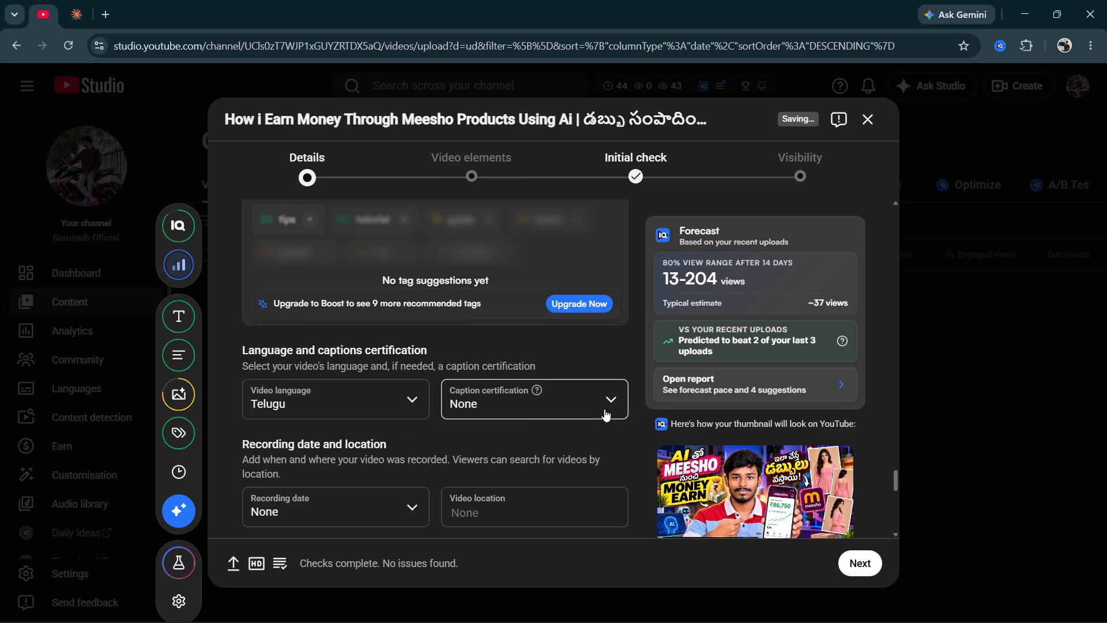
pyautogui.scroll(-1, 473, 428)
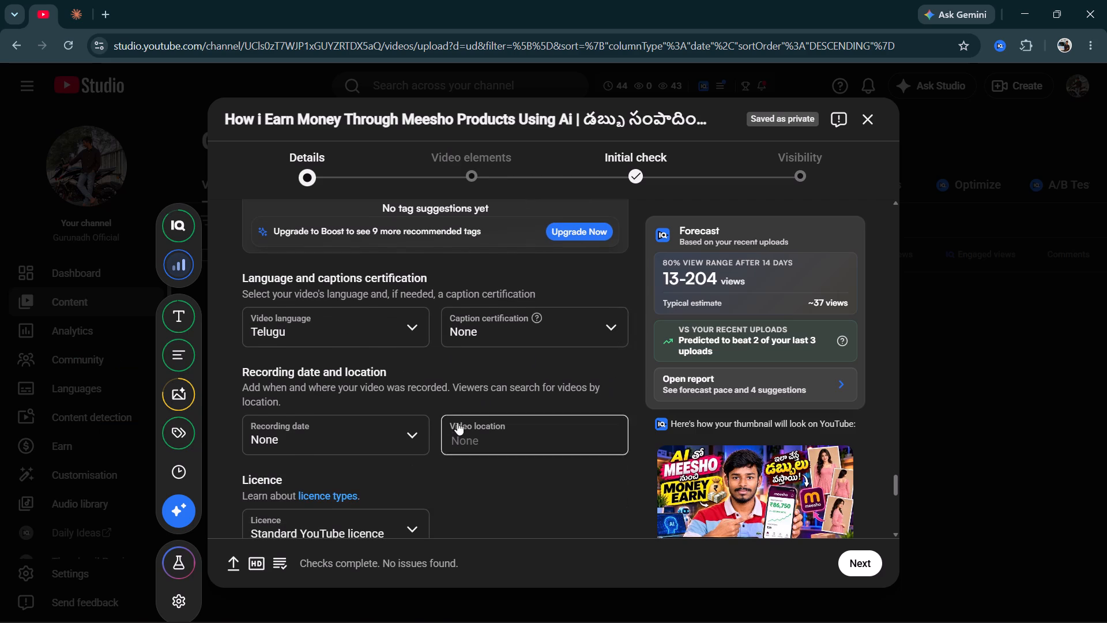
pyautogui.click(596, 330)
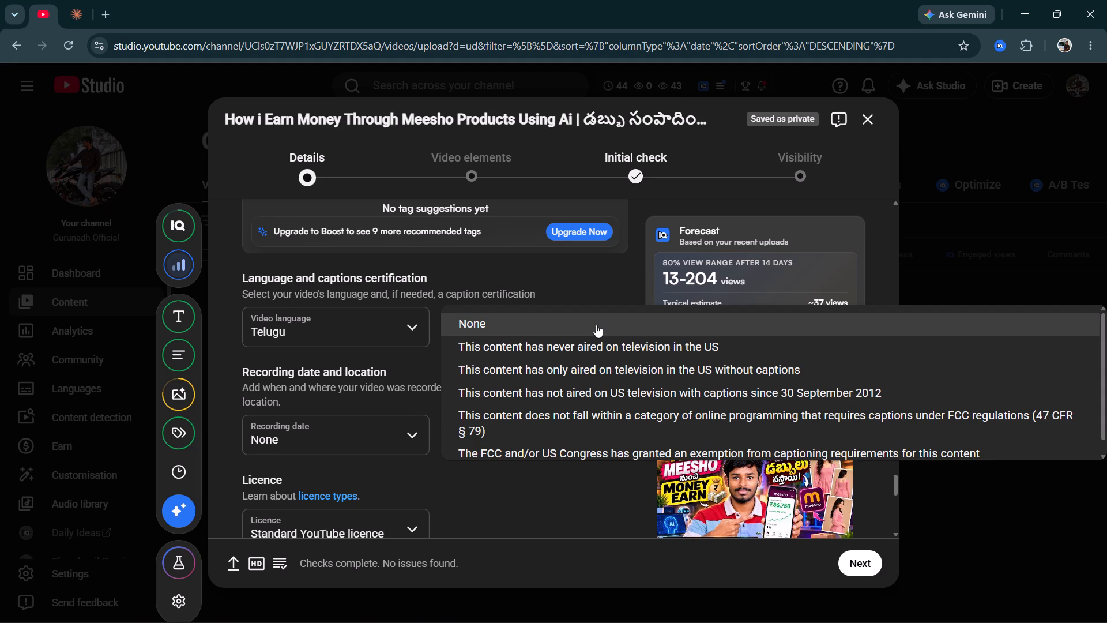
pyautogui.click(596, 325)
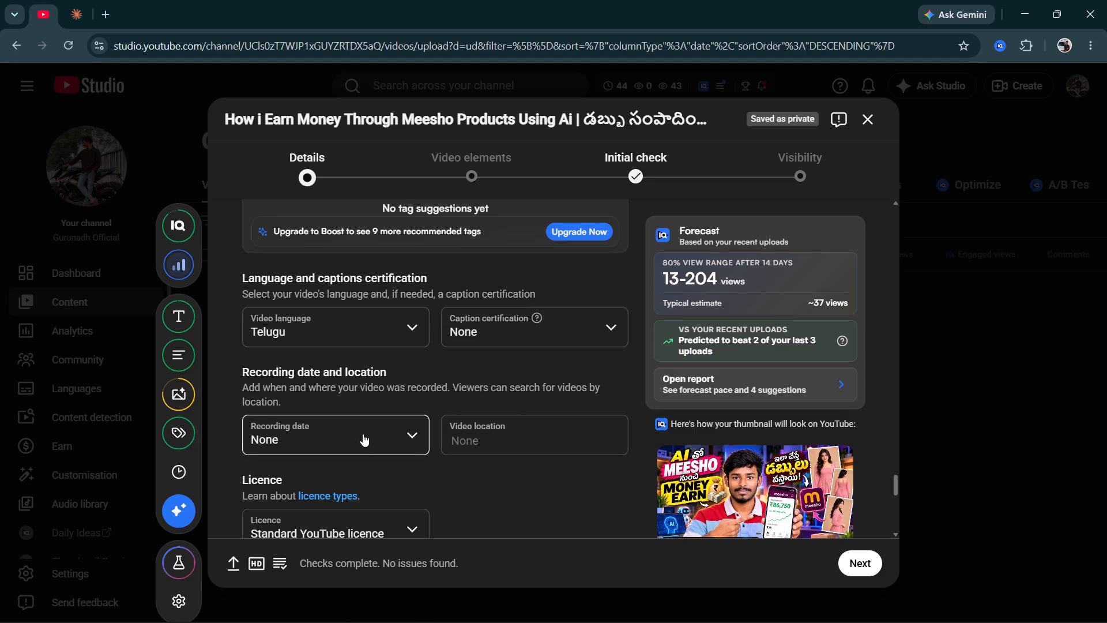
pyautogui.click(382, 434)
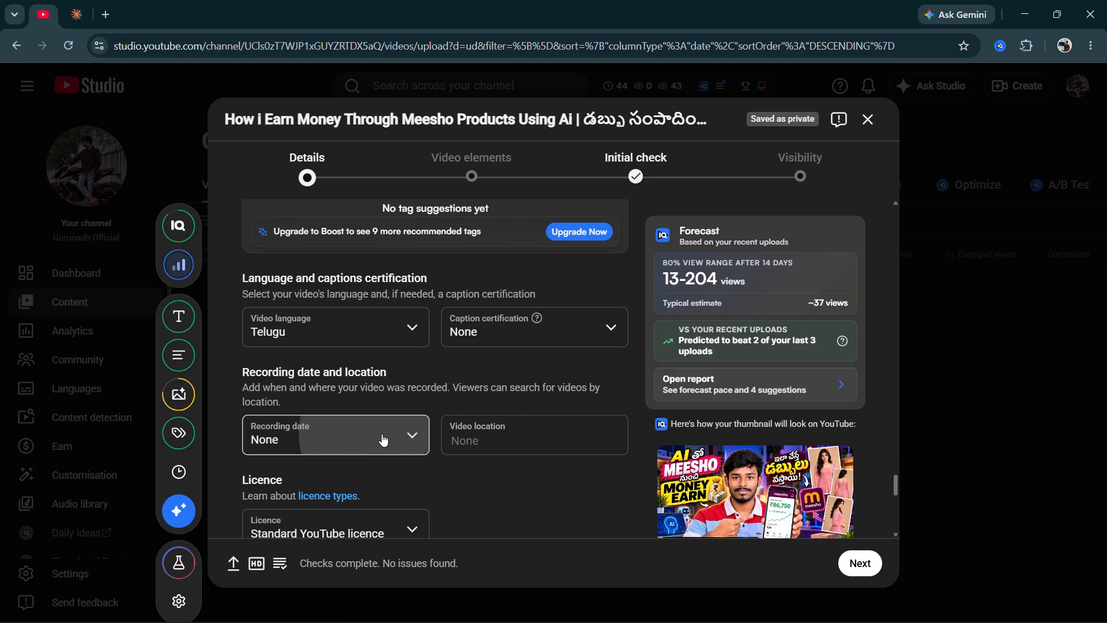
pyautogui.click(382, 434)
pyautogui.scroll(-1, 526, 467)
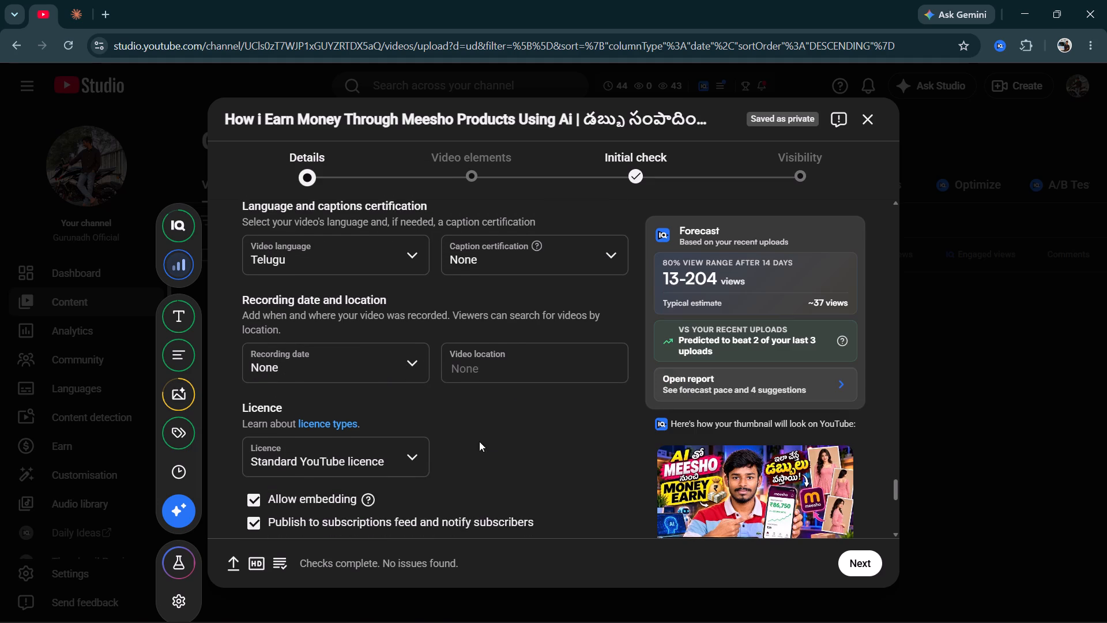
pyautogui.scroll(-3, 470, 433)
pyautogui.scroll(-3, 352, 414)
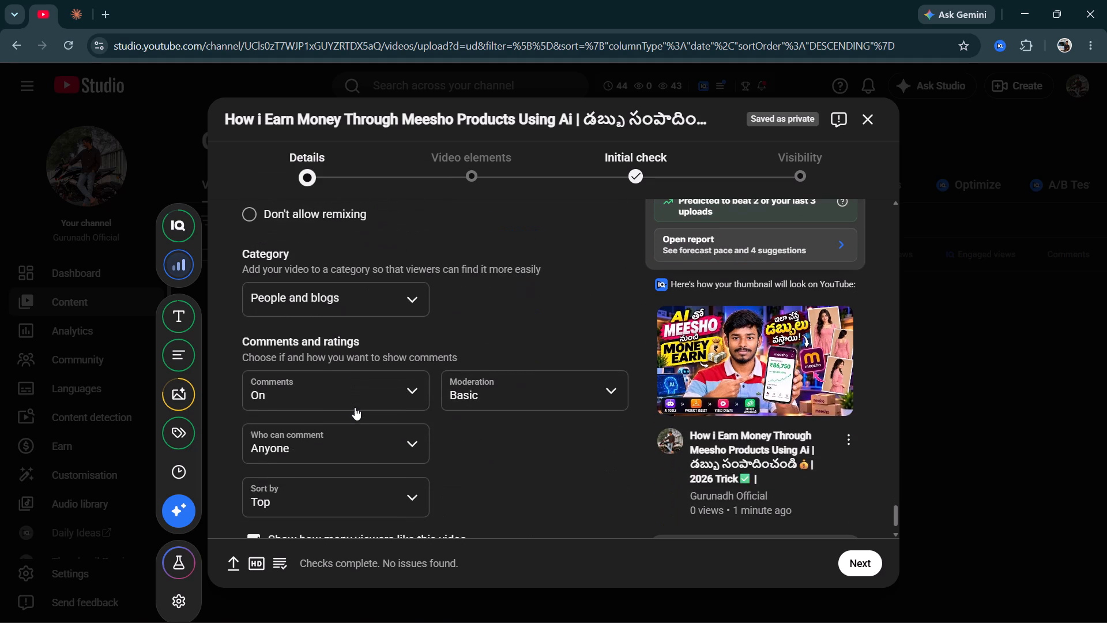
pyautogui.scroll(-2, 439, 421)
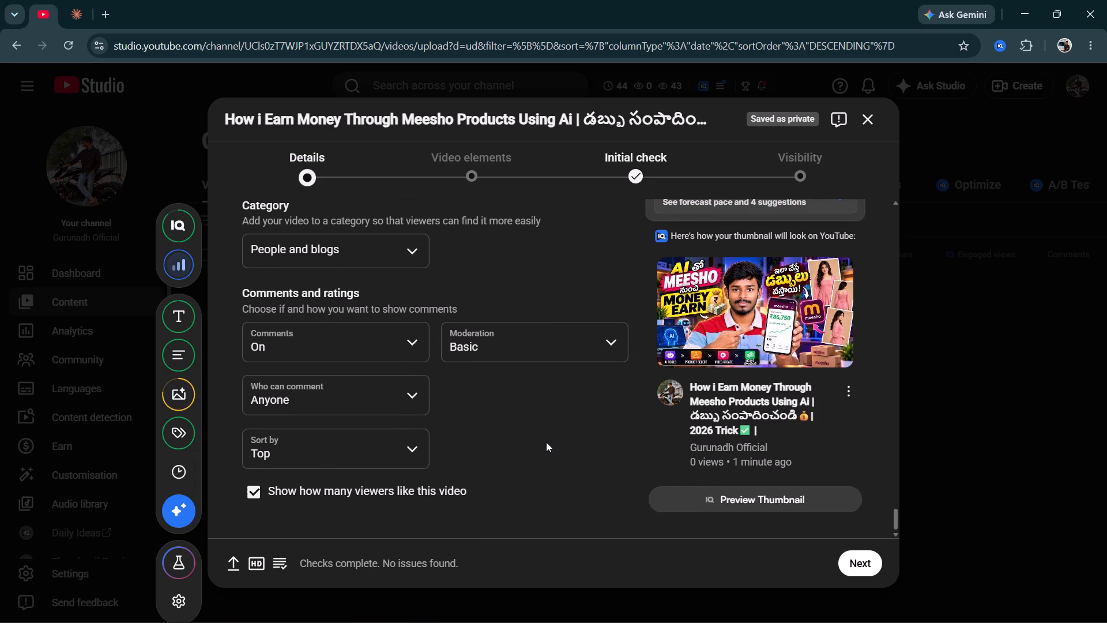
pyautogui.scroll(1, 546, 442)
pyautogui.scroll(-1, 546, 442)
pyautogui.scroll(-2, 412, 446)
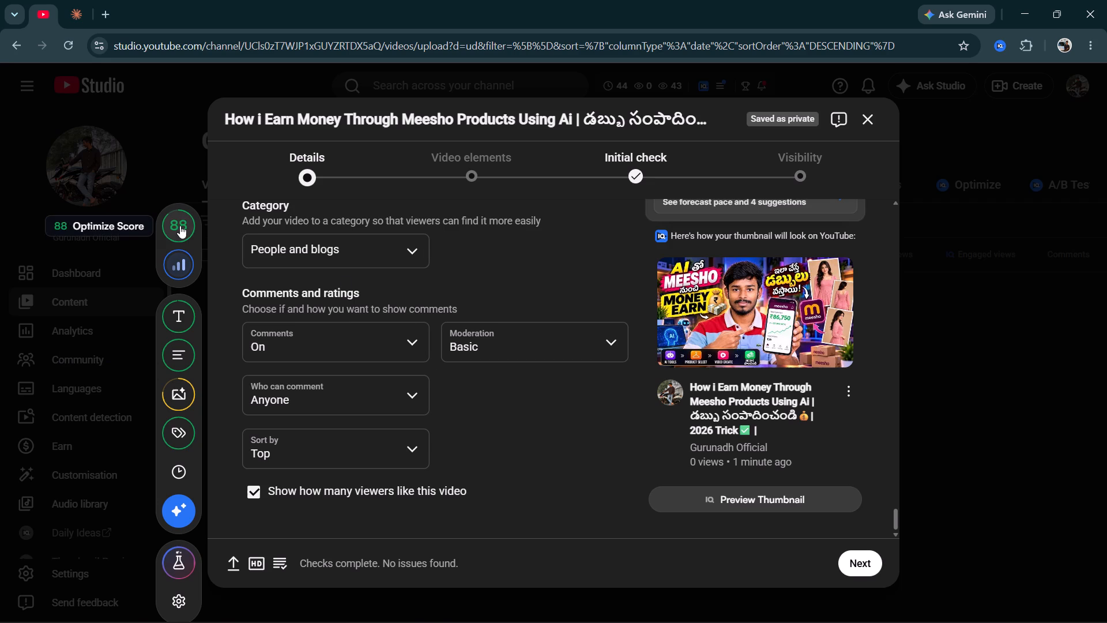
# Advance to the video elements stage and open the end screen editor.
pyautogui.click(864, 573)
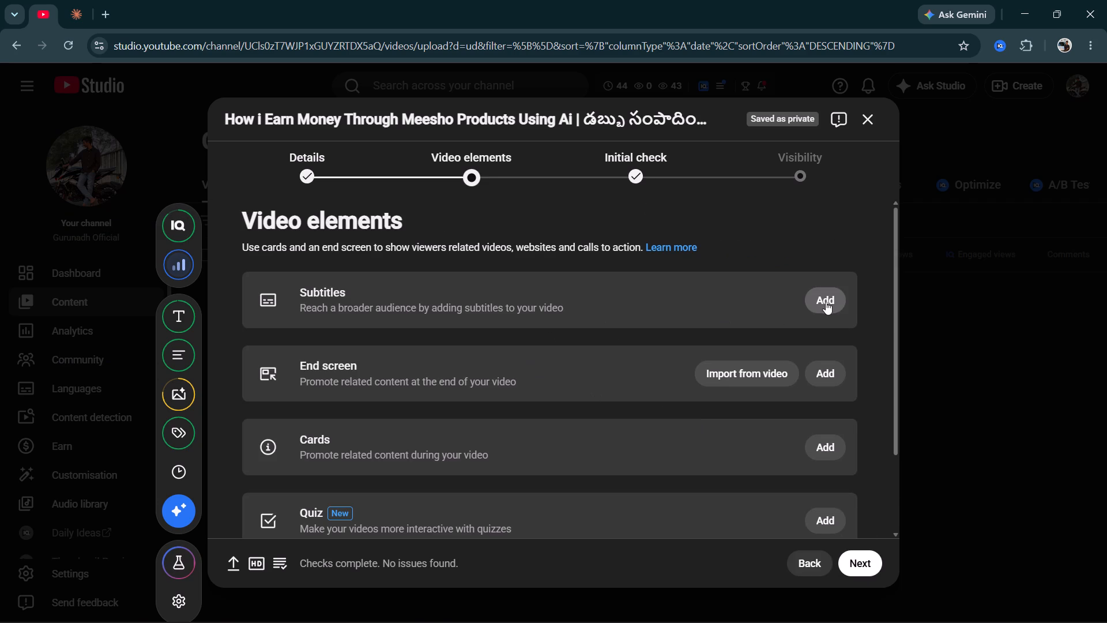
pyautogui.click(826, 373)
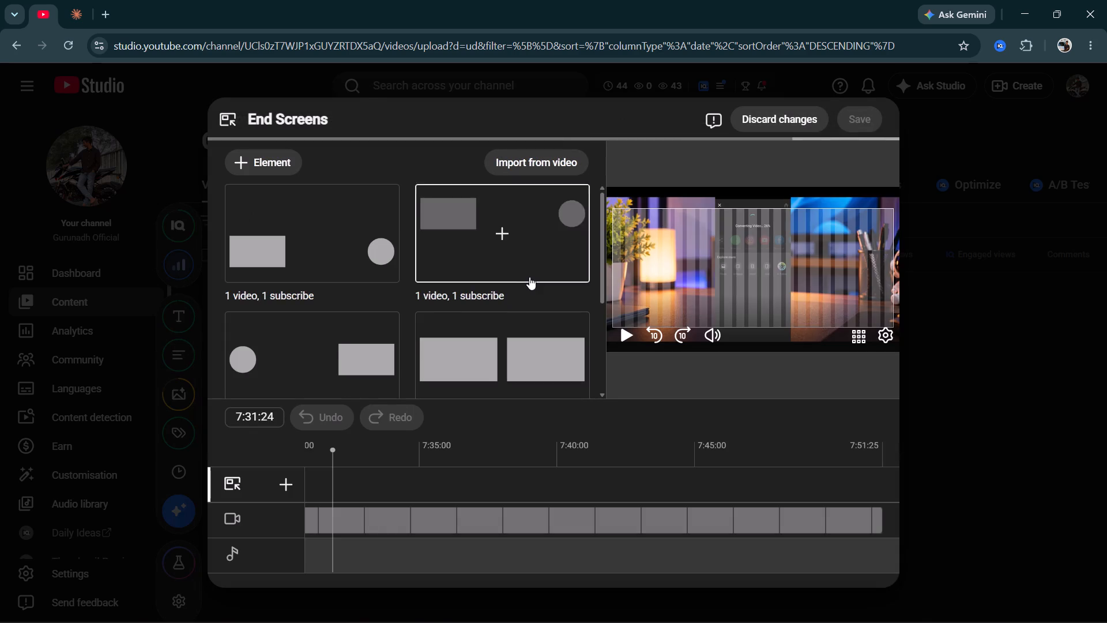
# Move the end screen playhead to 7:49:01 and apply the template combining one video and one playlist.
pyautogui.scroll(-4, 529, 277)
pyautogui.scroll(2, 503, 295)
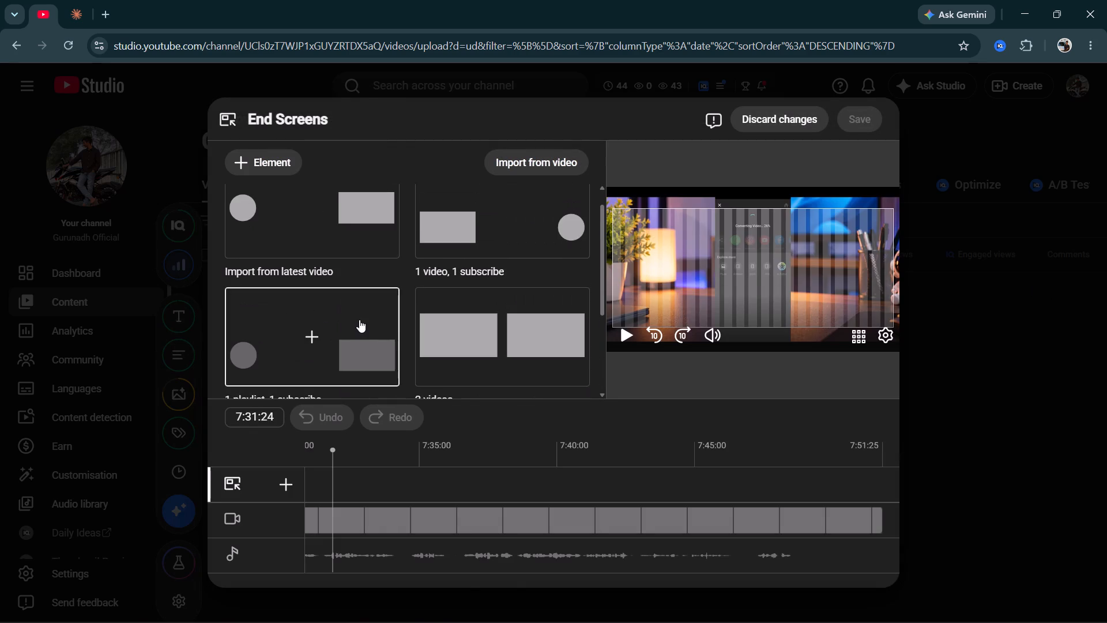
pyautogui.scroll(-1, 359, 320)
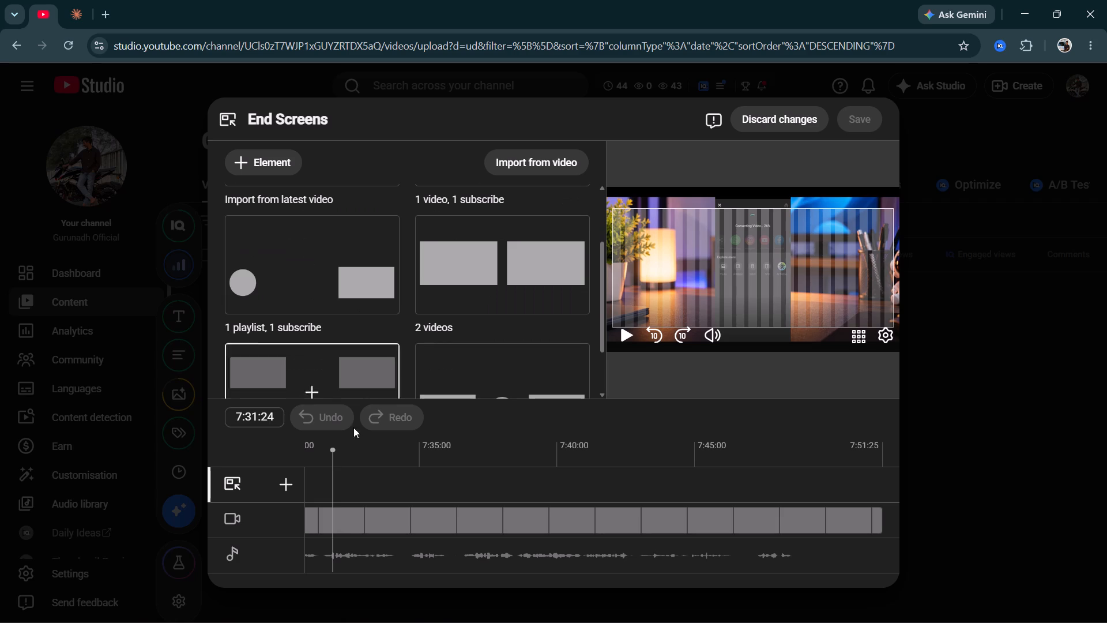
pyautogui.moveTo(334, 476); pyautogui.dragTo(372, 472)
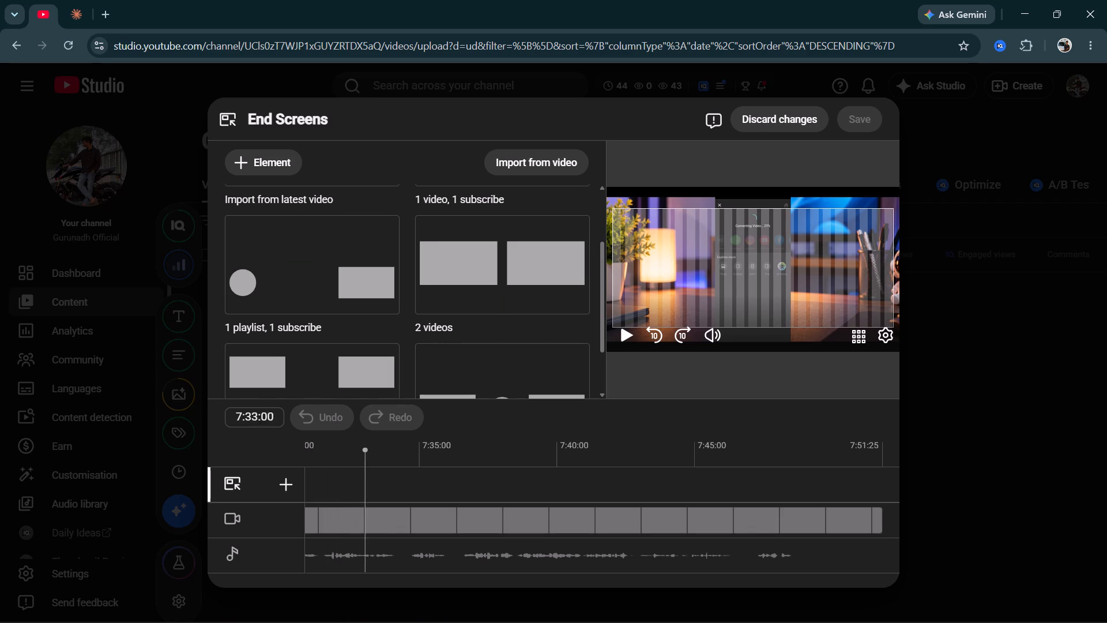
pyautogui.moveTo(372, 472); pyautogui.dragTo(814, 496)
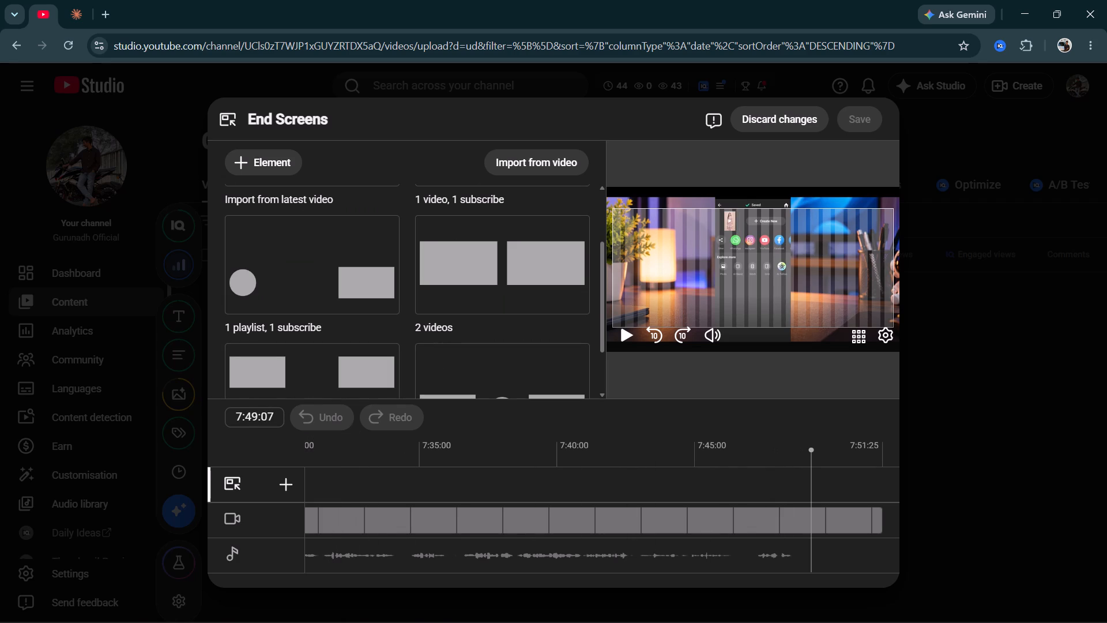
pyautogui.moveTo(814, 496); pyautogui.dragTo(807, 499)
pyautogui.scroll(-2, 322, 351)
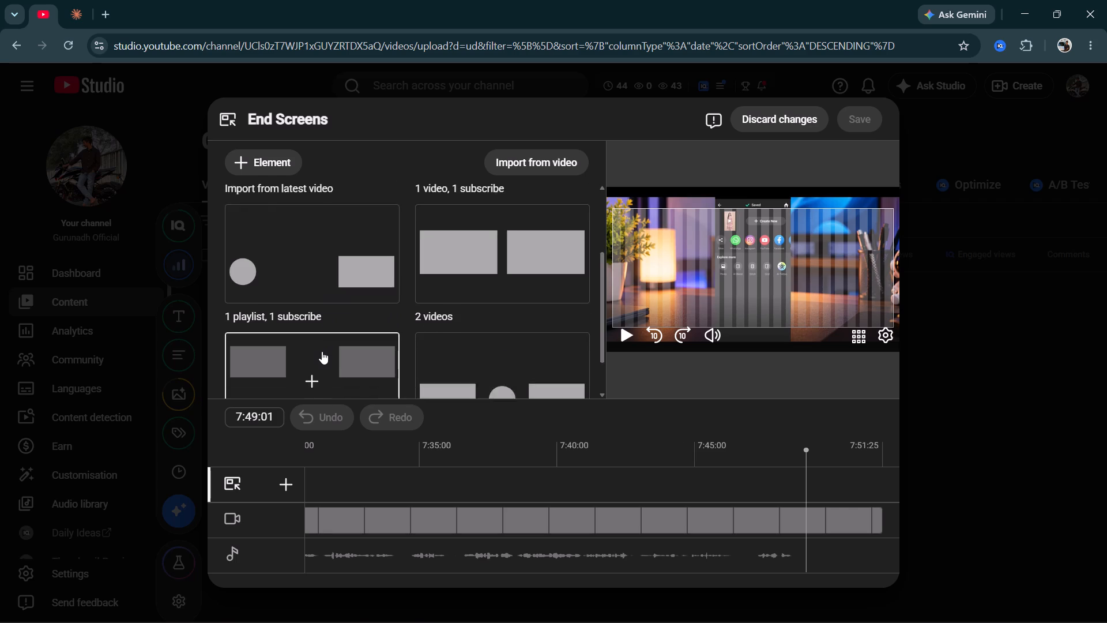
pyautogui.click(345, 310)
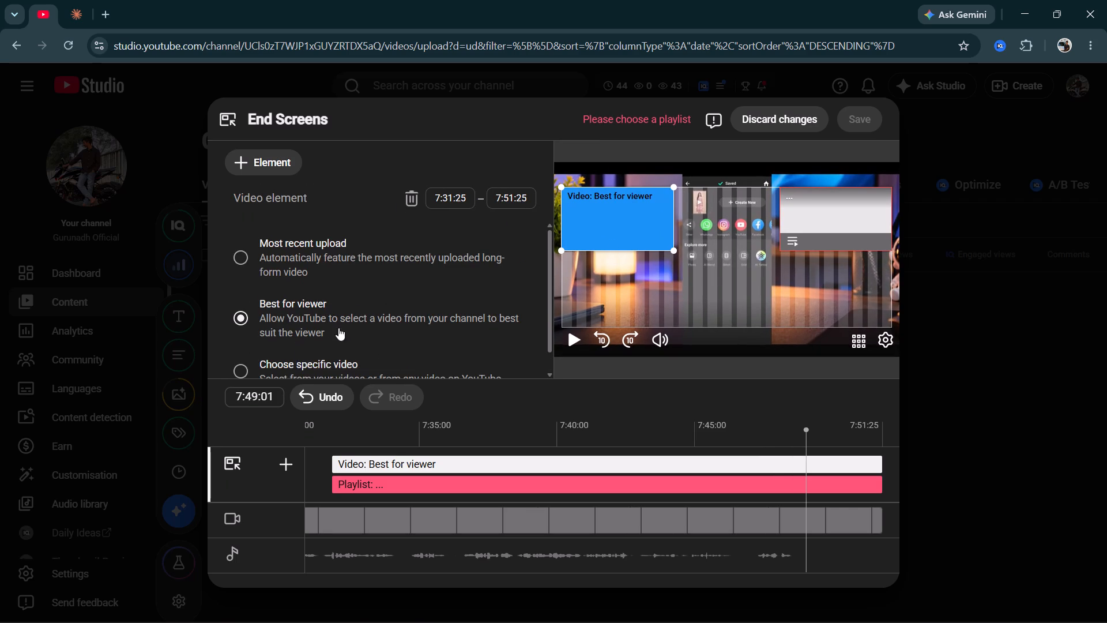
# Undo the one-video, one-playlist template and import the end screen layout from the latest video instead.
pyautogui.click(321, 401)
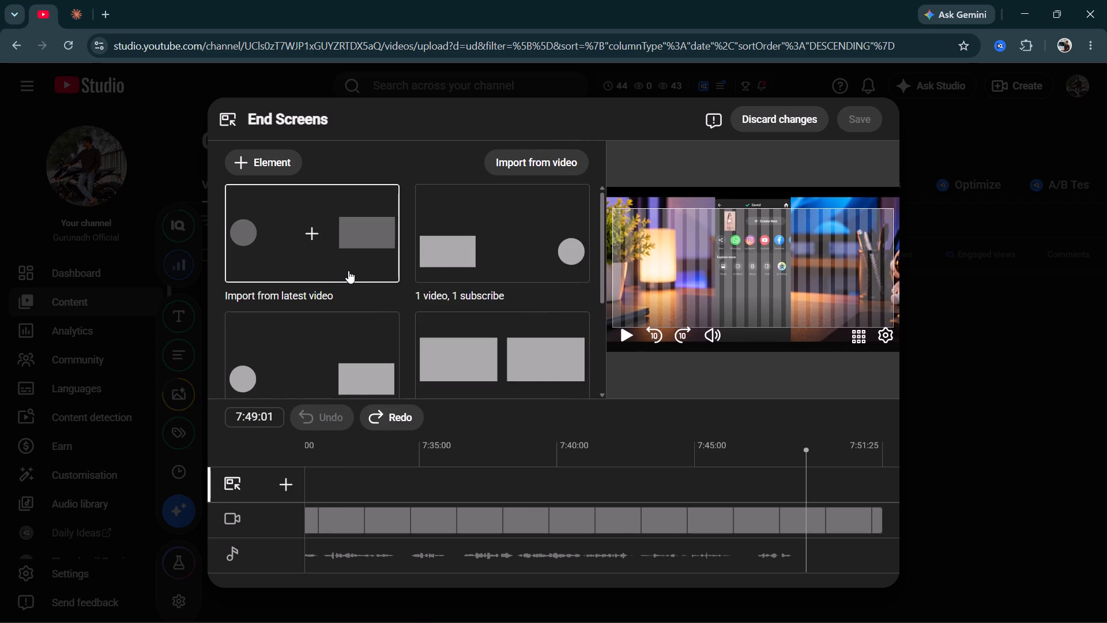
pyautogui.click(349, 267)
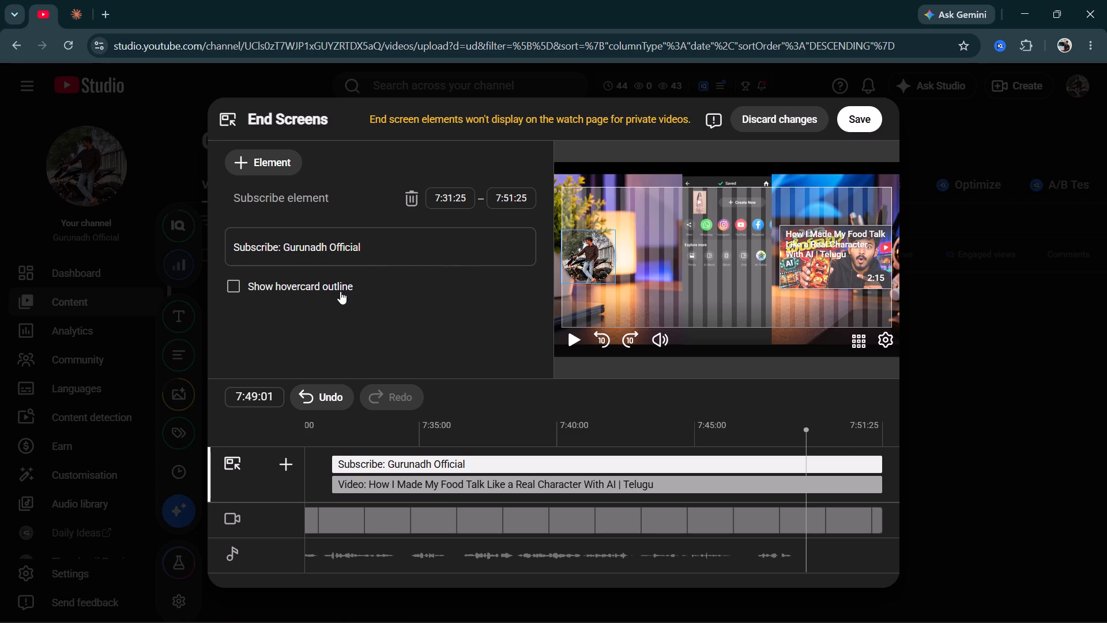
# Change the end screen's video element to the specific video "How i Create My Portfolio Website" and save the end screen.
pyautogui.click(856, 244)
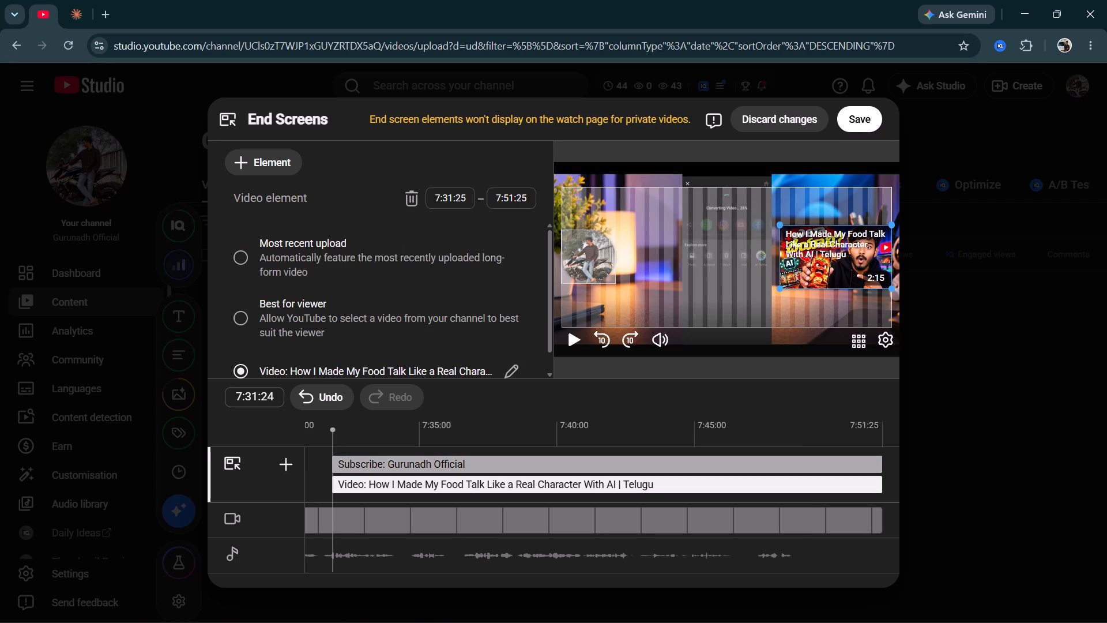
pyautogui.scroll(-1, 415, 274)
pyautogui.click(515, 346)
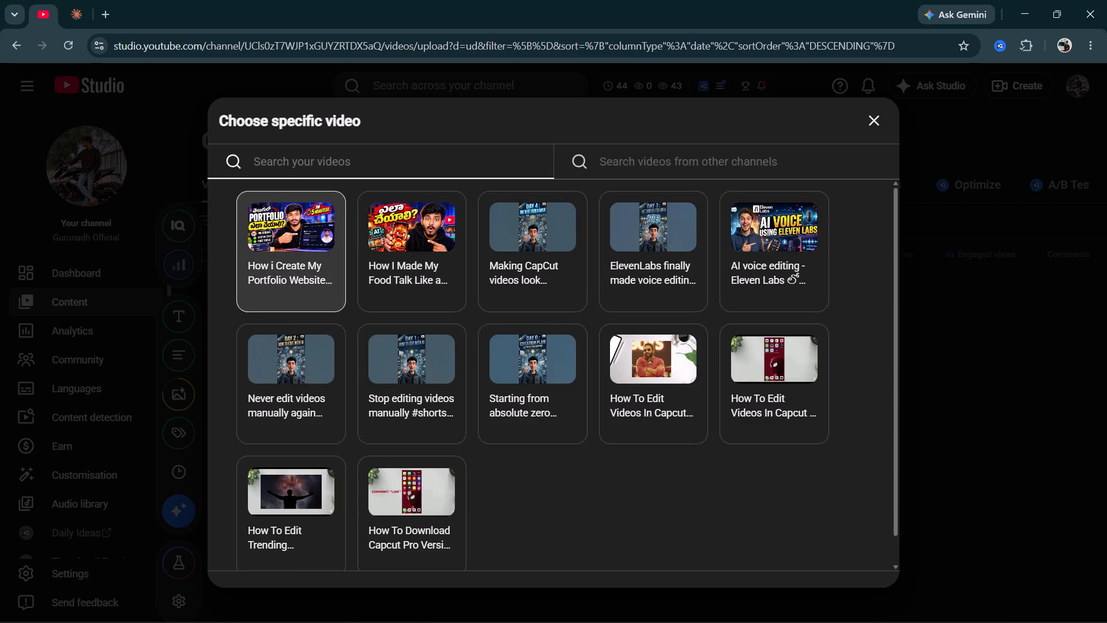
pyautogui.click(271, 265)
pyautogui.click(860, 116)
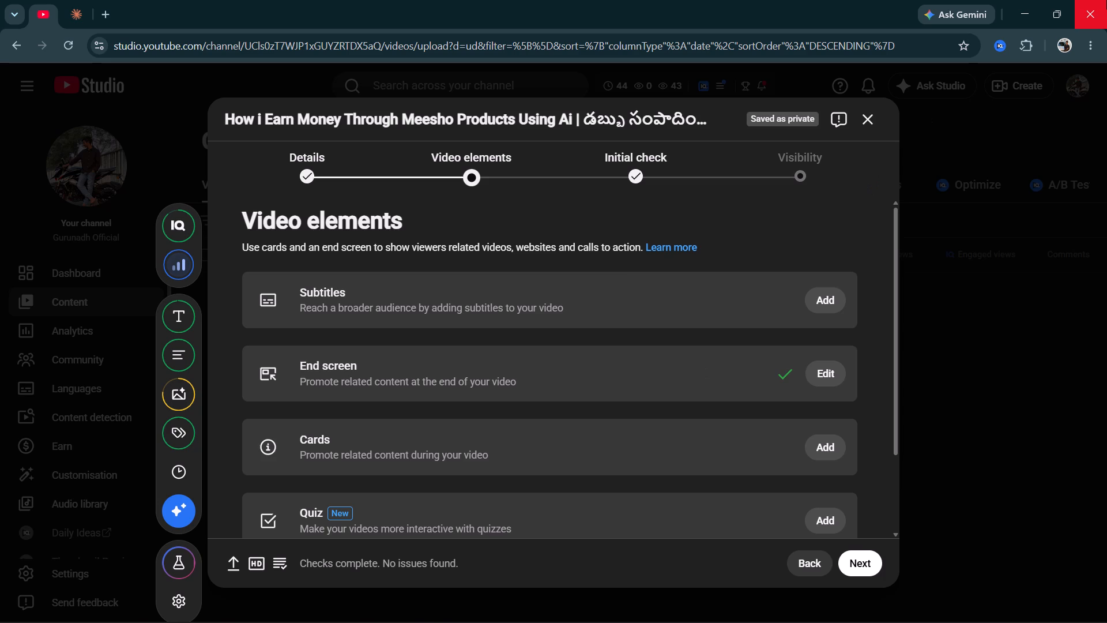
# Advance past the video elements and initial check stages to the visibility settings.
pyautogui.scroll(-2, 605, 356)
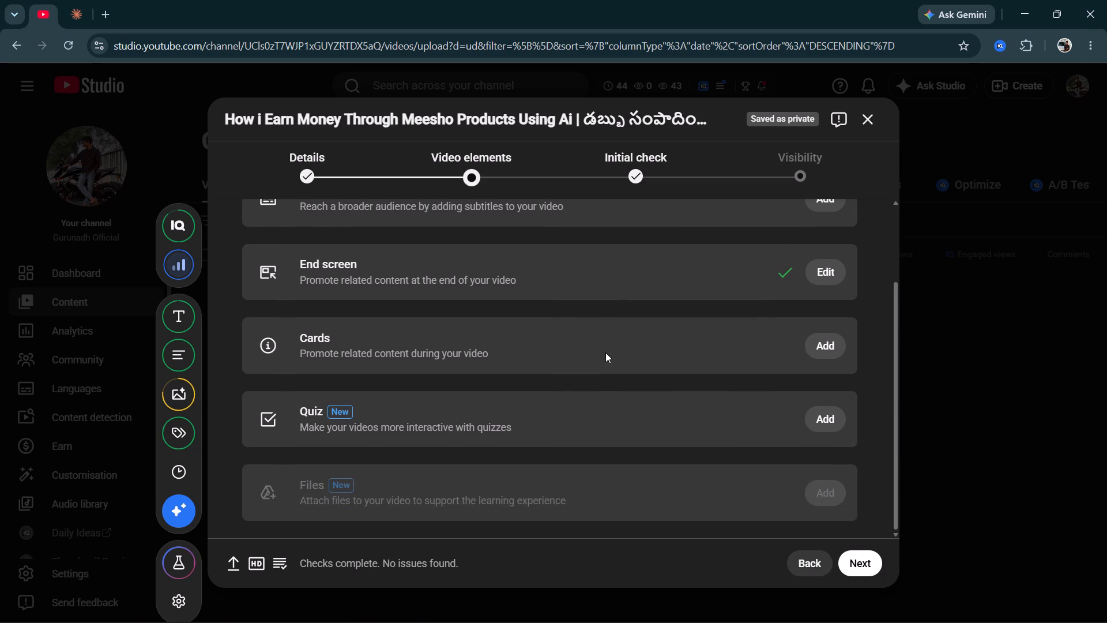
pyautogui.scroll(3, 710, 382)
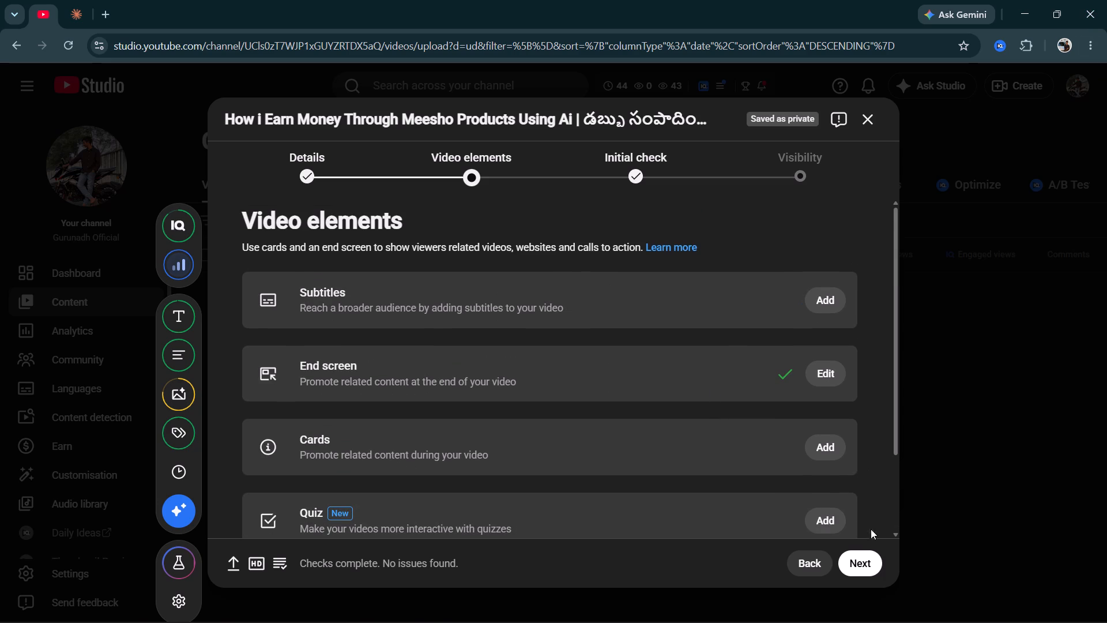
pyautogui.click(865, 568)
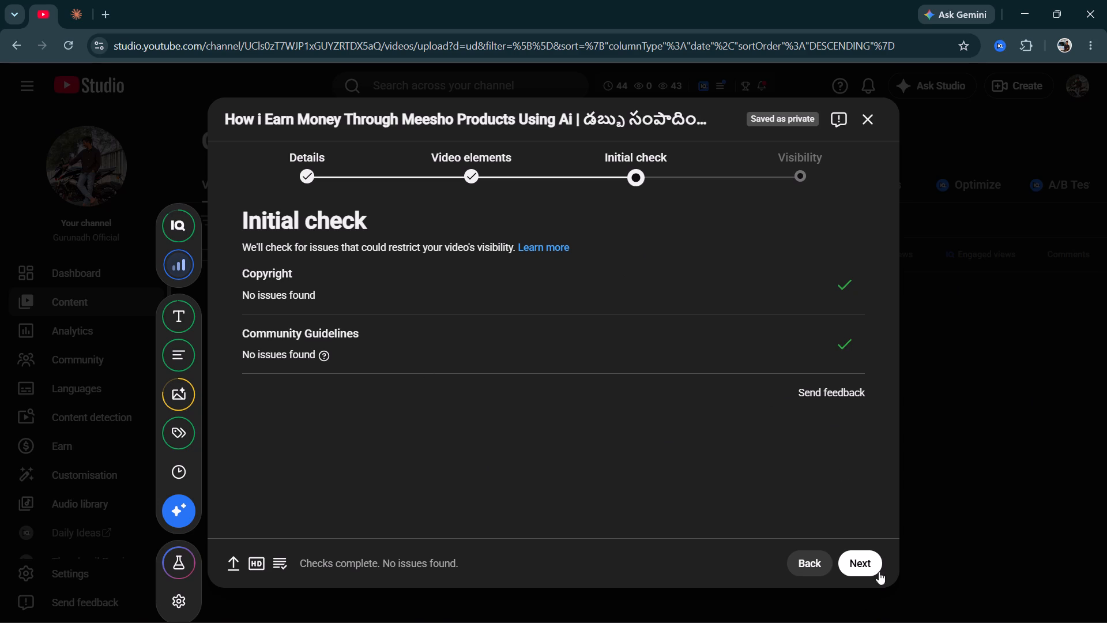
pyautogui.click(868, 562)
# Set the video's public release schedule to 24 Oct 2026 at 19:00.
pyautogui.scroll(-1, 351, 377)
pyautogui.click(360, 418)
pyautogui.click(345, 340)
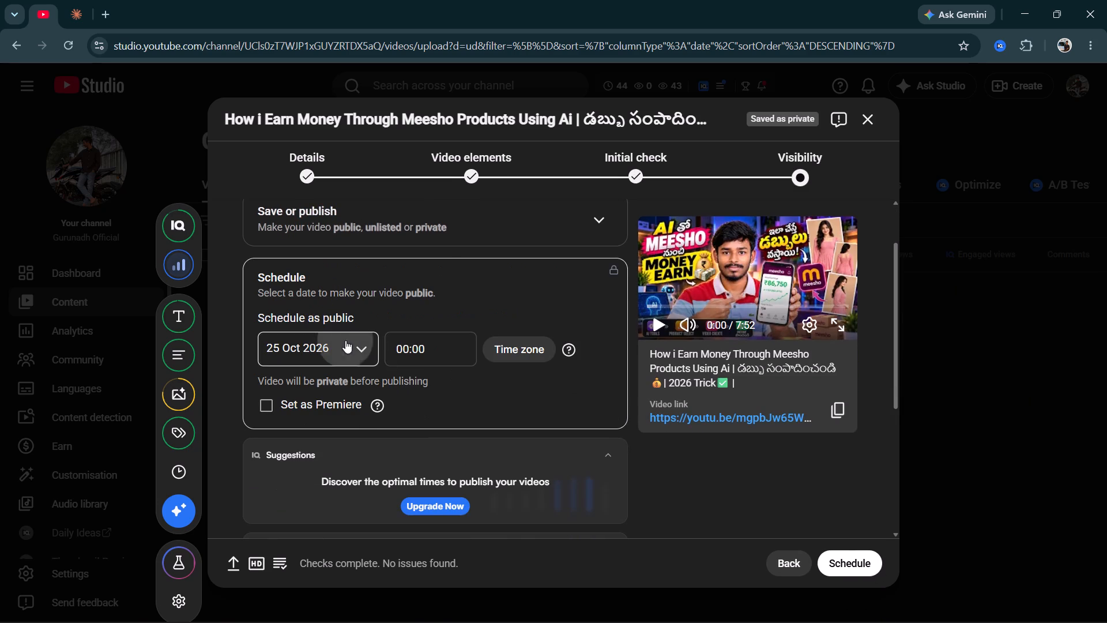
pyautogui.click(410, 220)
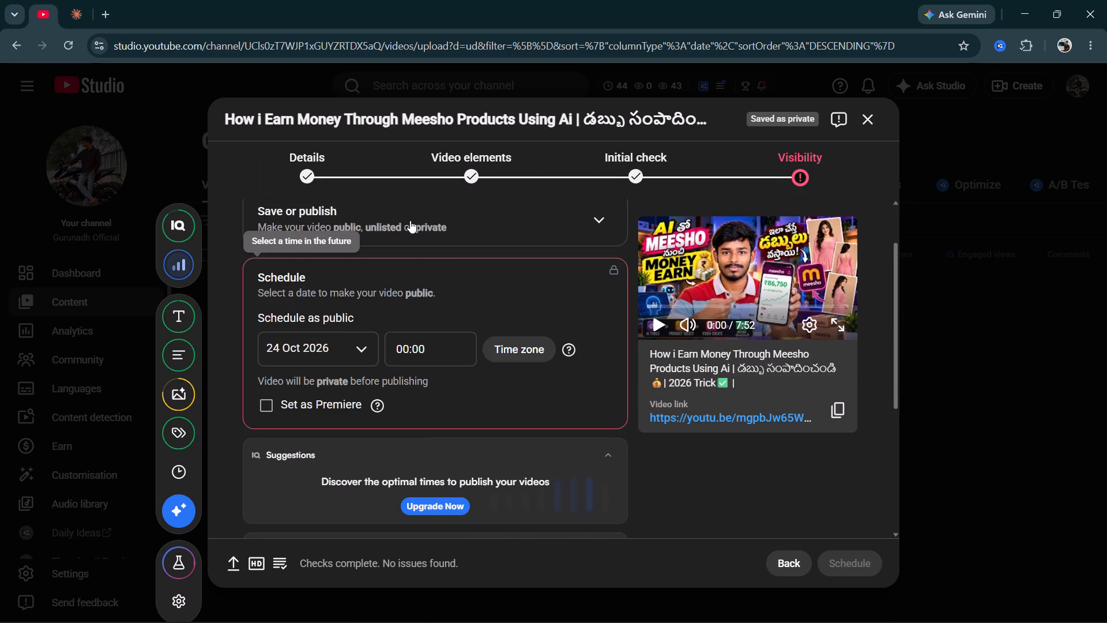
pyautogui.click(439, 348)
pyautogui.scroll(-3, 453, 445)
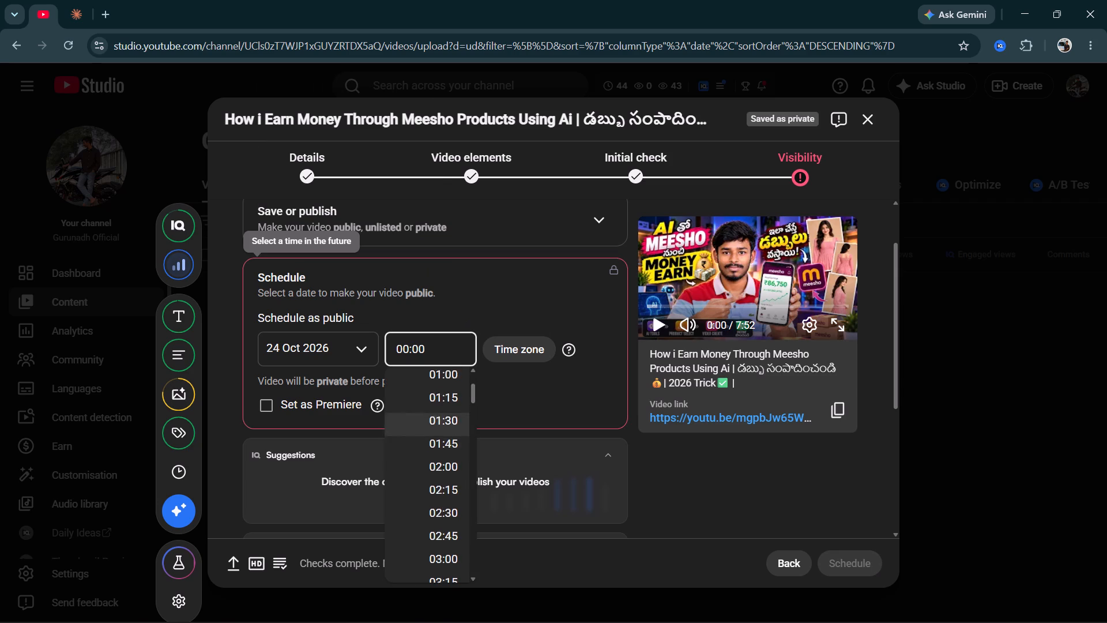
pyautogui.scroll(-12, 442, 456)
pyautogui.scroll(2, 442, 457)
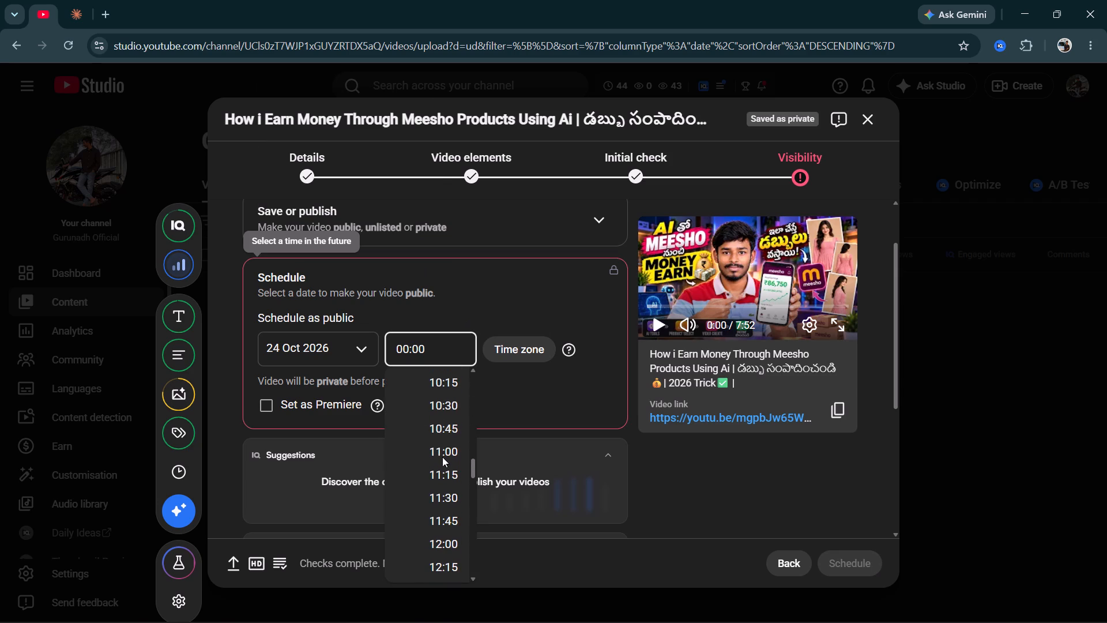
pyautogui.scroll(3, 442, 457)
pyautogui.scroll(-5, 442, 457)
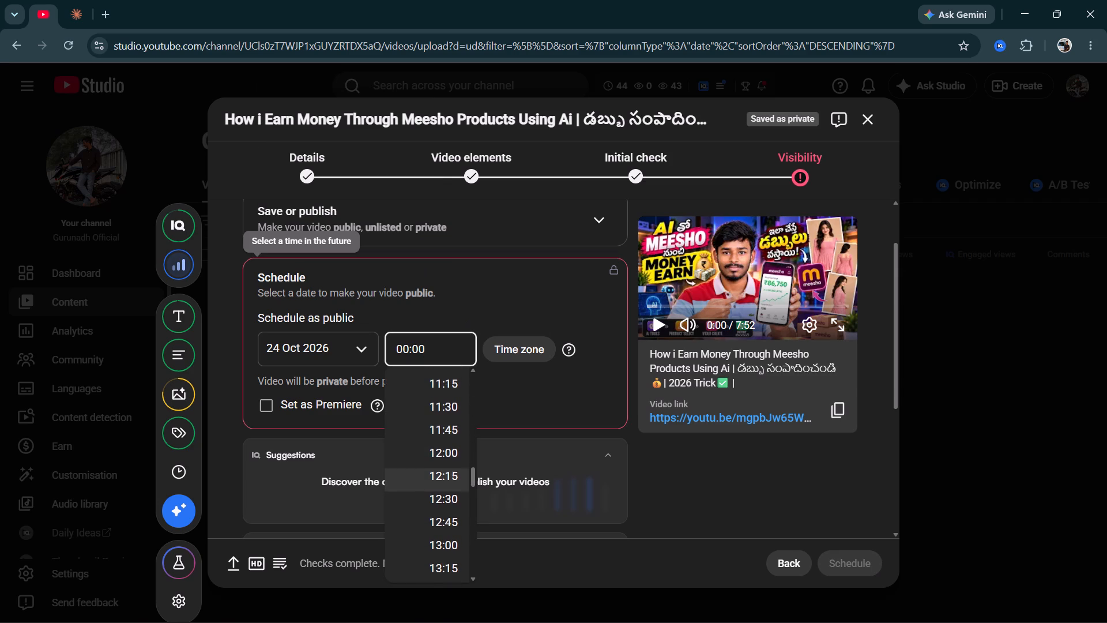
pyautogui.scroll(-3, 442, 459)
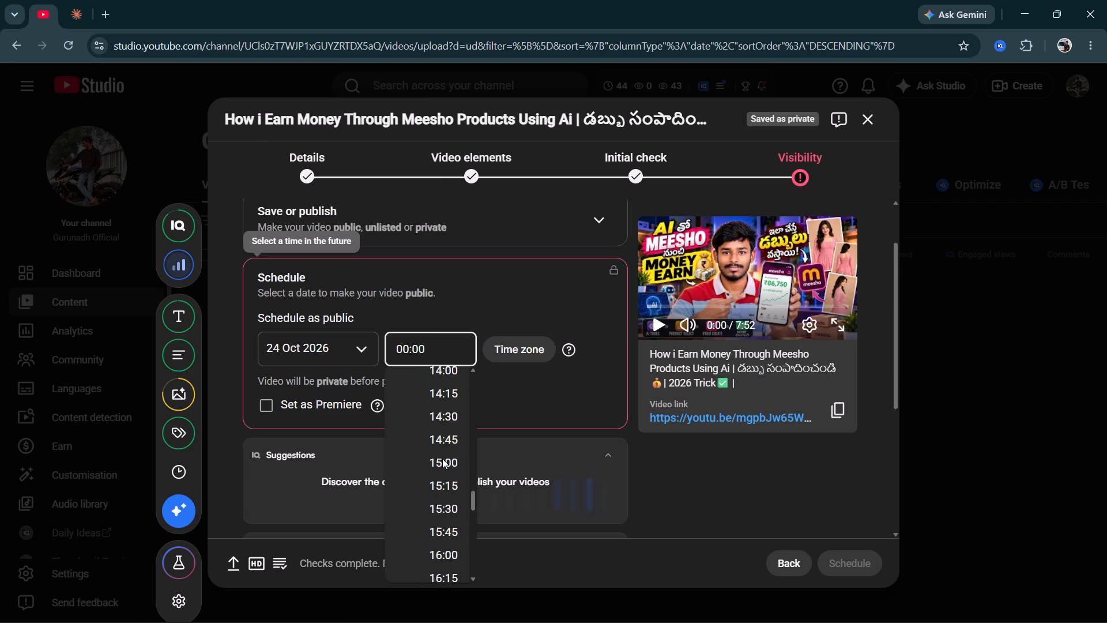
pyautogui.scroll(-5, 442, 459)
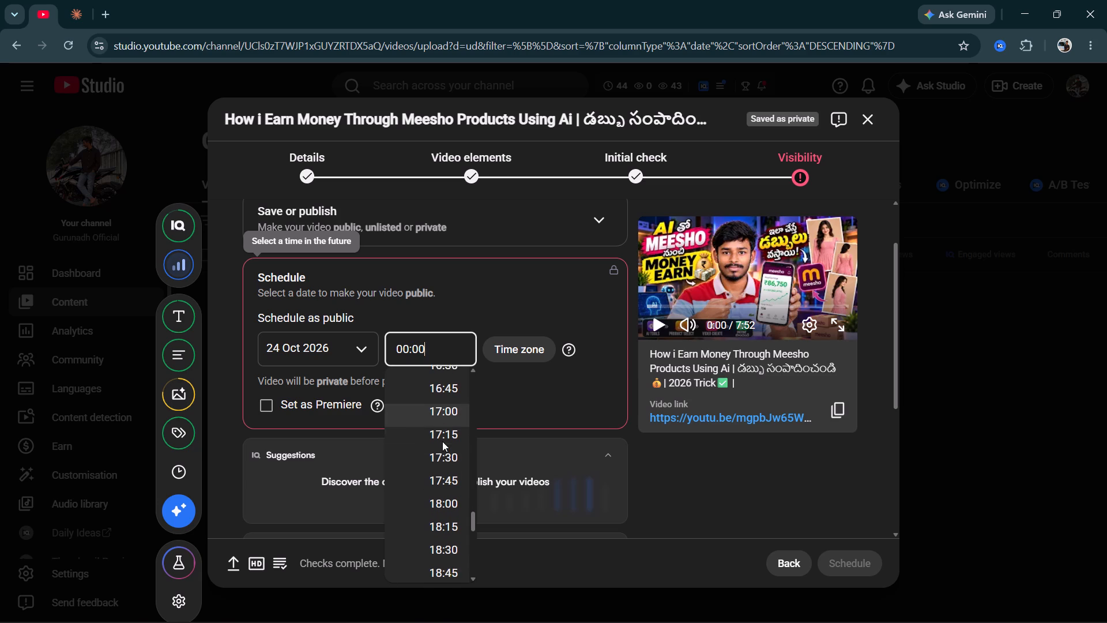
pyautogui.click(447, 470)
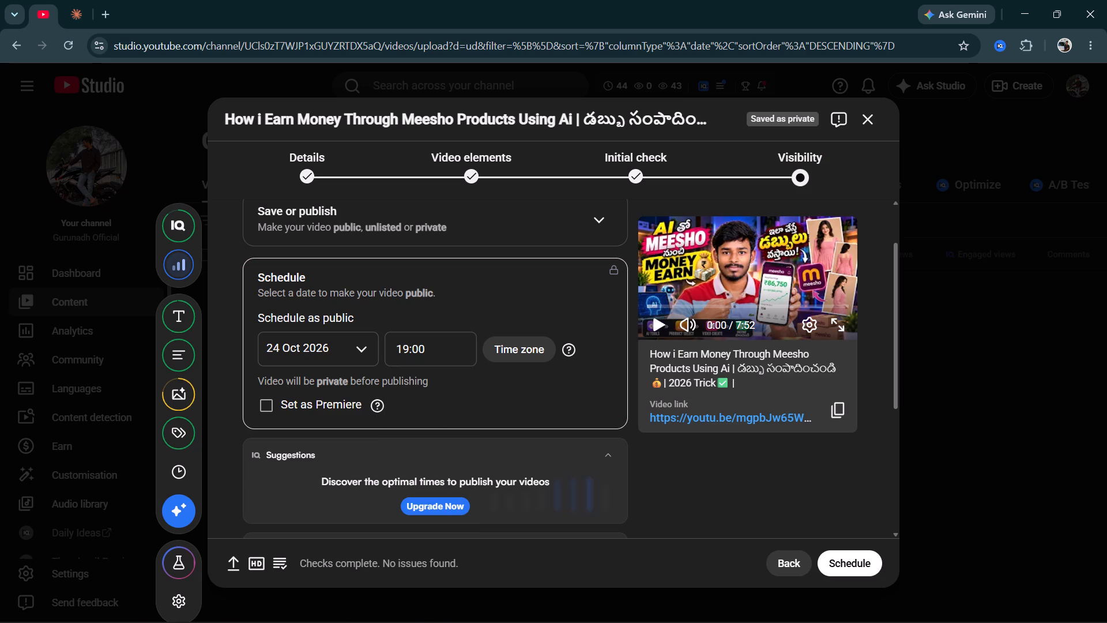
# Review the remaining visibility options, schedule the video and close the confirmation.
pyautogui.scroll(-1, 422, 407)
pyautogui.scroll(-3, 465, 388)
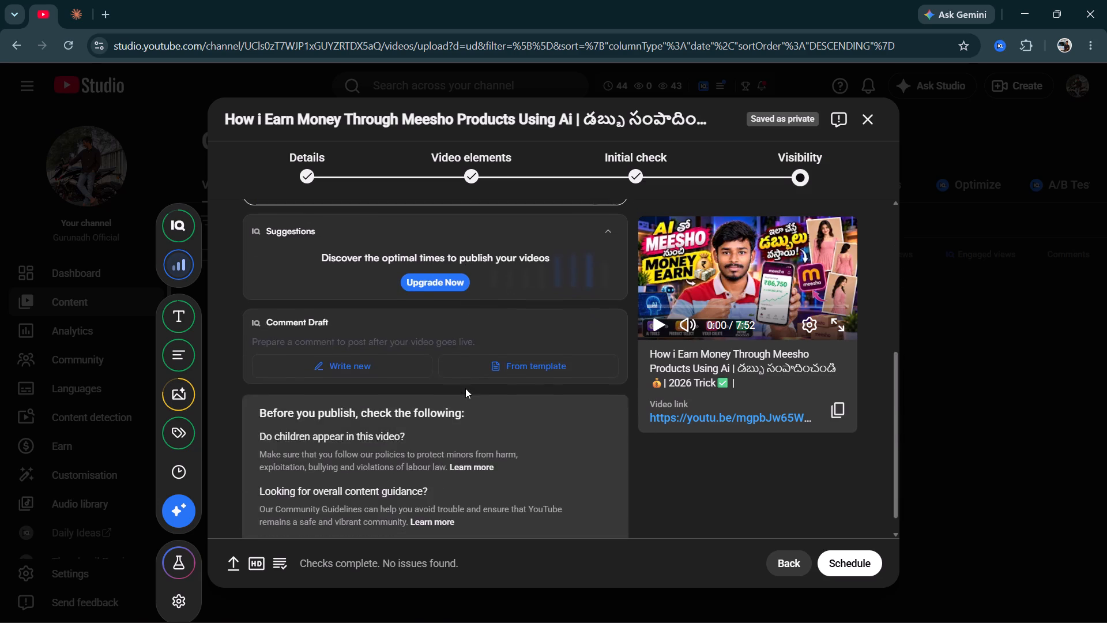
pyautogui.scroll(2, 412, 400)
pyautogui.scroll(2, 657, 426)
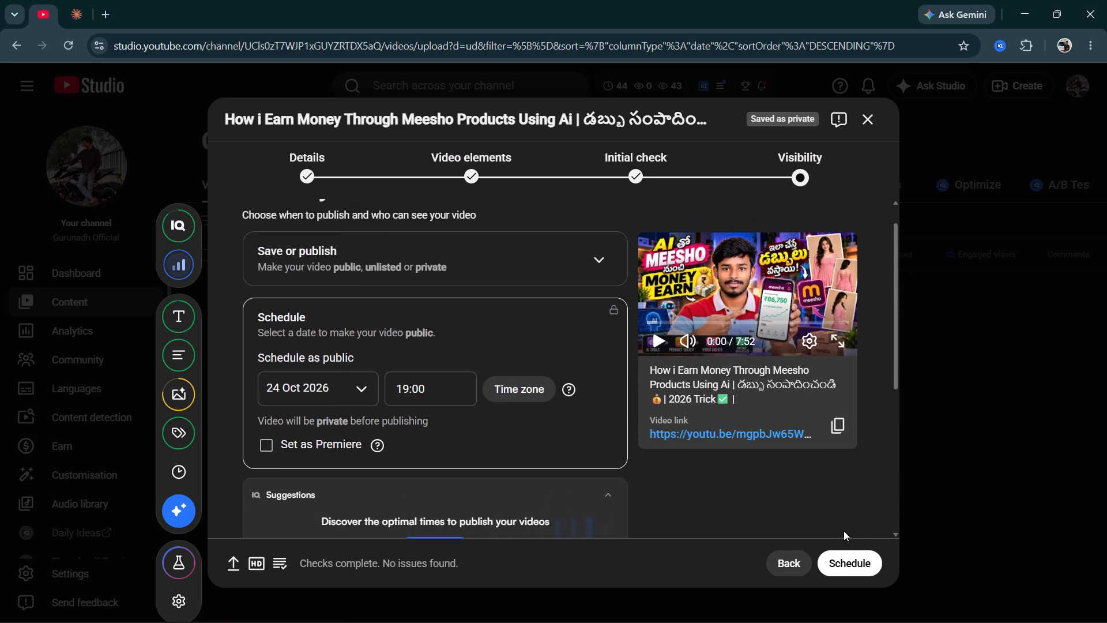
pyautogui.click(856, 565)
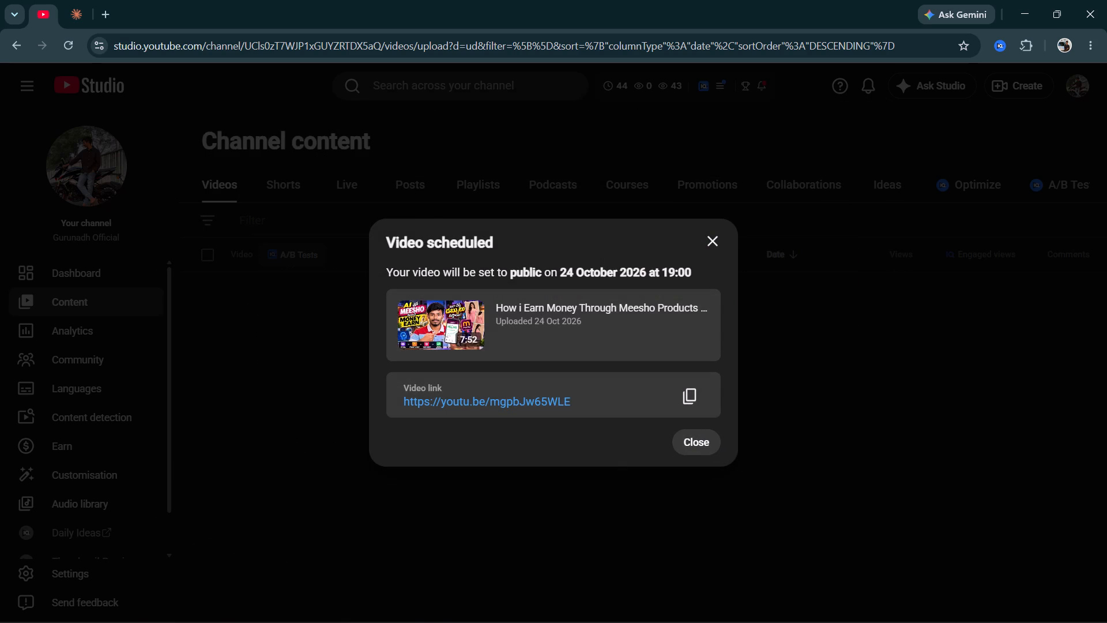
pyautogui.click(710, 438)
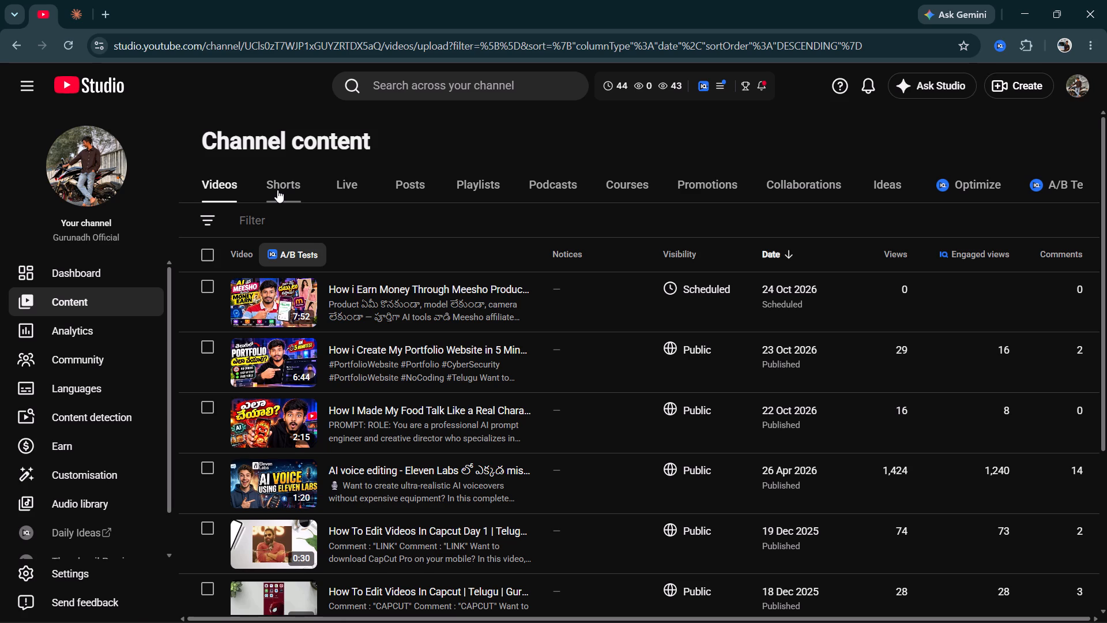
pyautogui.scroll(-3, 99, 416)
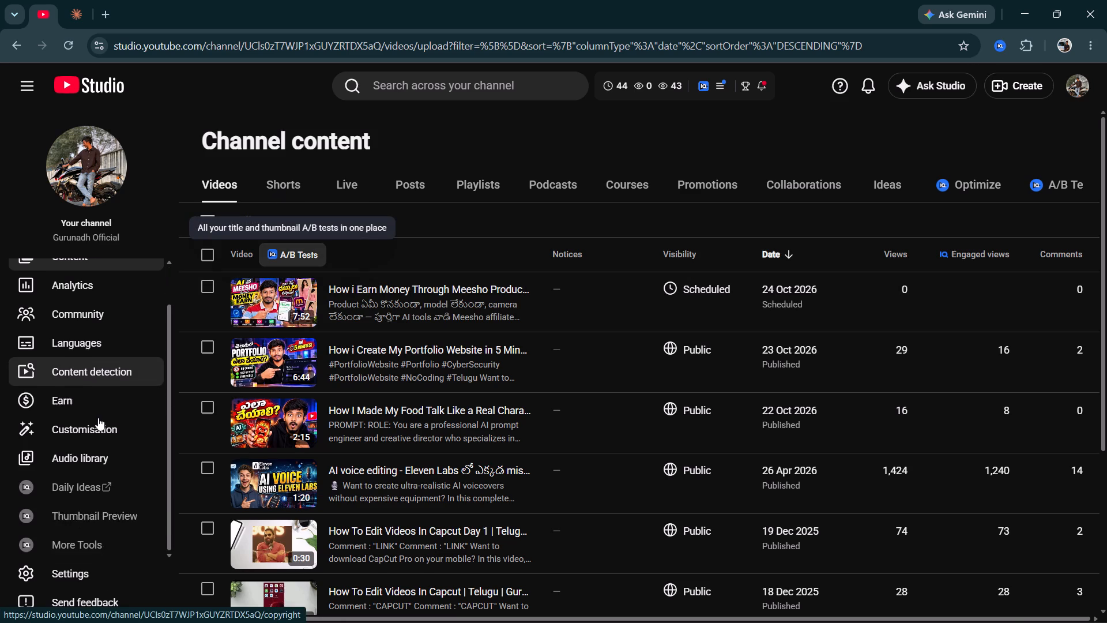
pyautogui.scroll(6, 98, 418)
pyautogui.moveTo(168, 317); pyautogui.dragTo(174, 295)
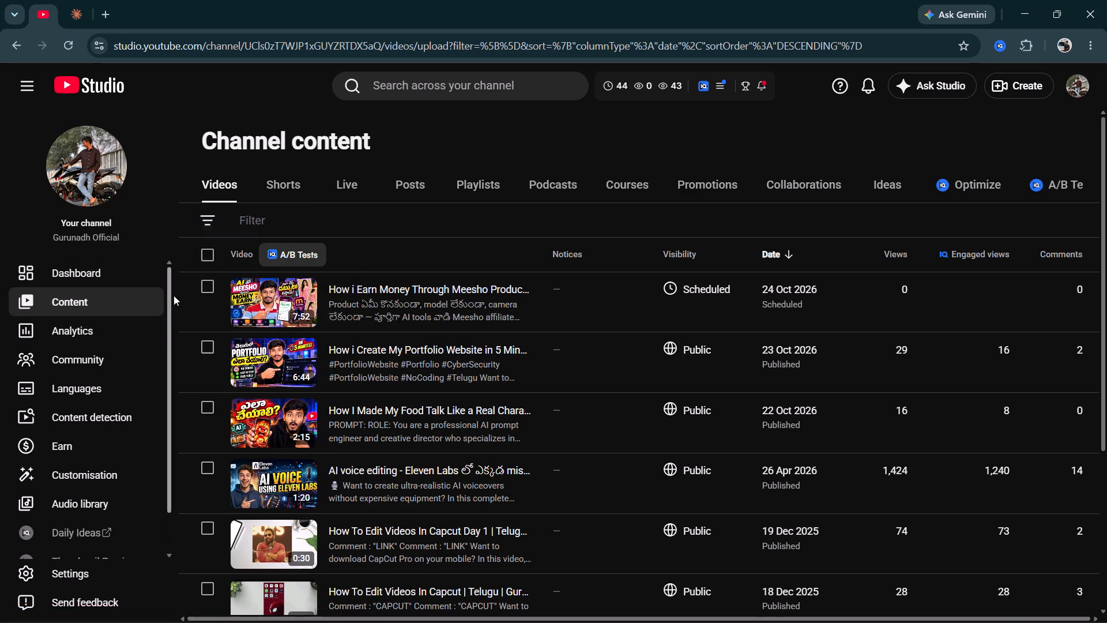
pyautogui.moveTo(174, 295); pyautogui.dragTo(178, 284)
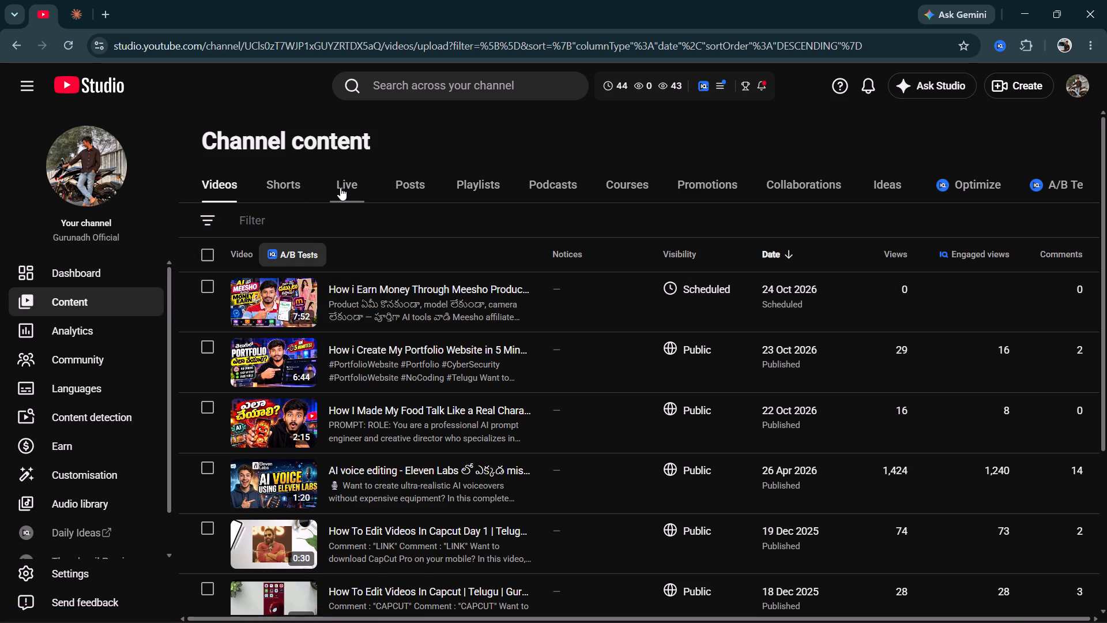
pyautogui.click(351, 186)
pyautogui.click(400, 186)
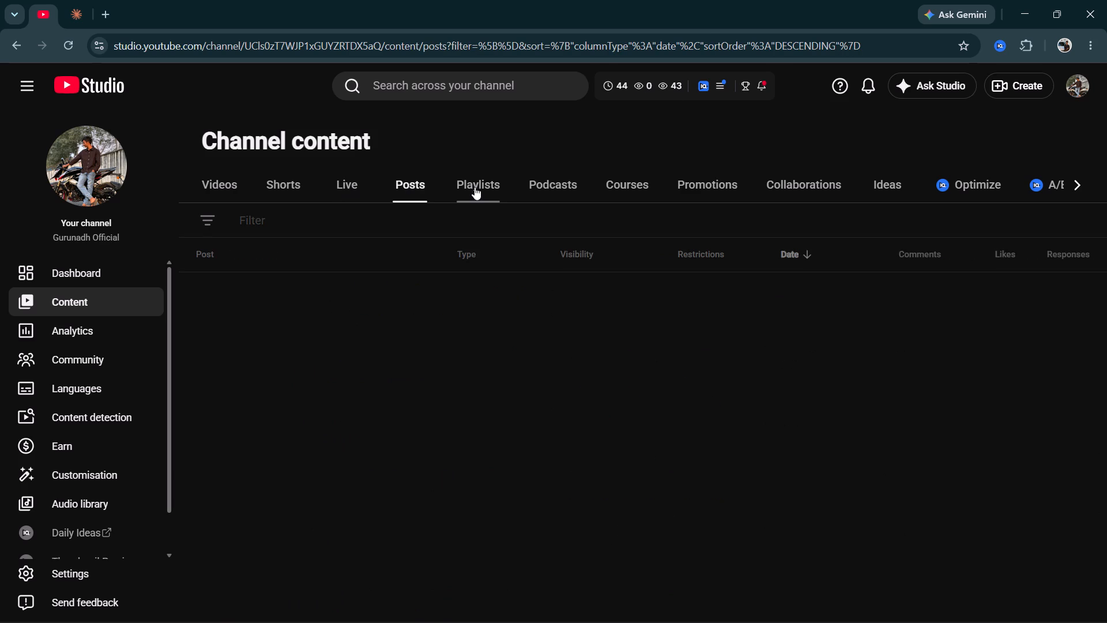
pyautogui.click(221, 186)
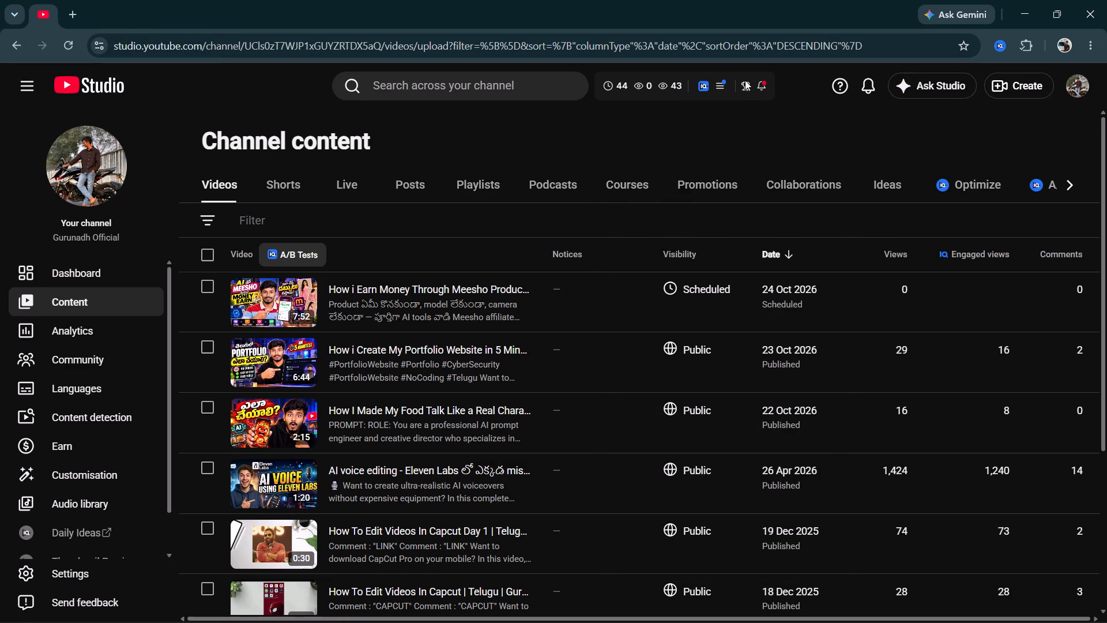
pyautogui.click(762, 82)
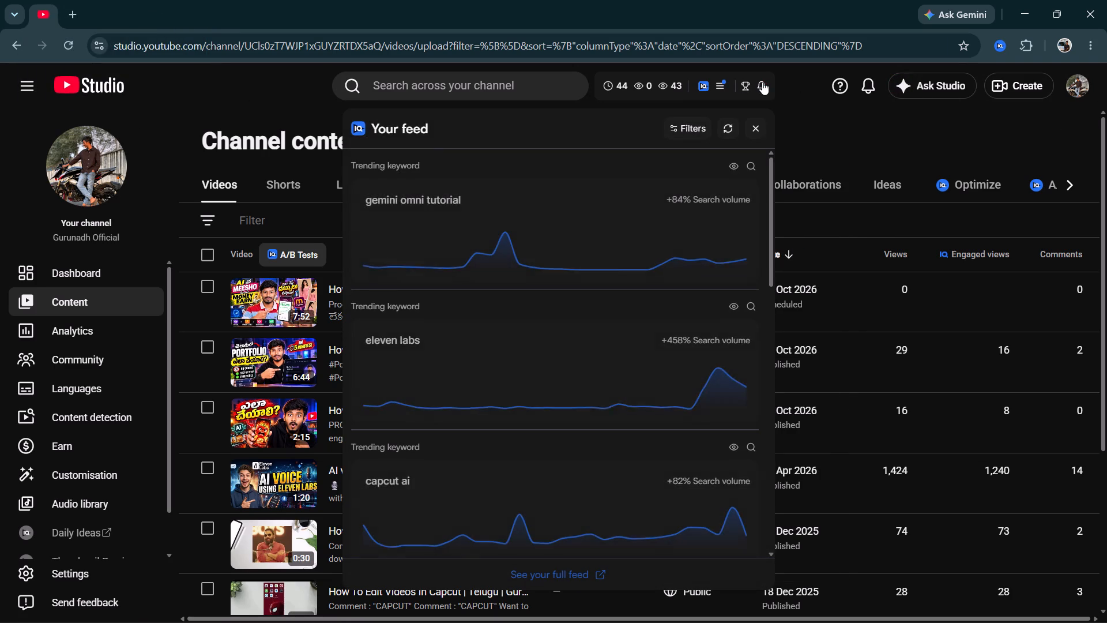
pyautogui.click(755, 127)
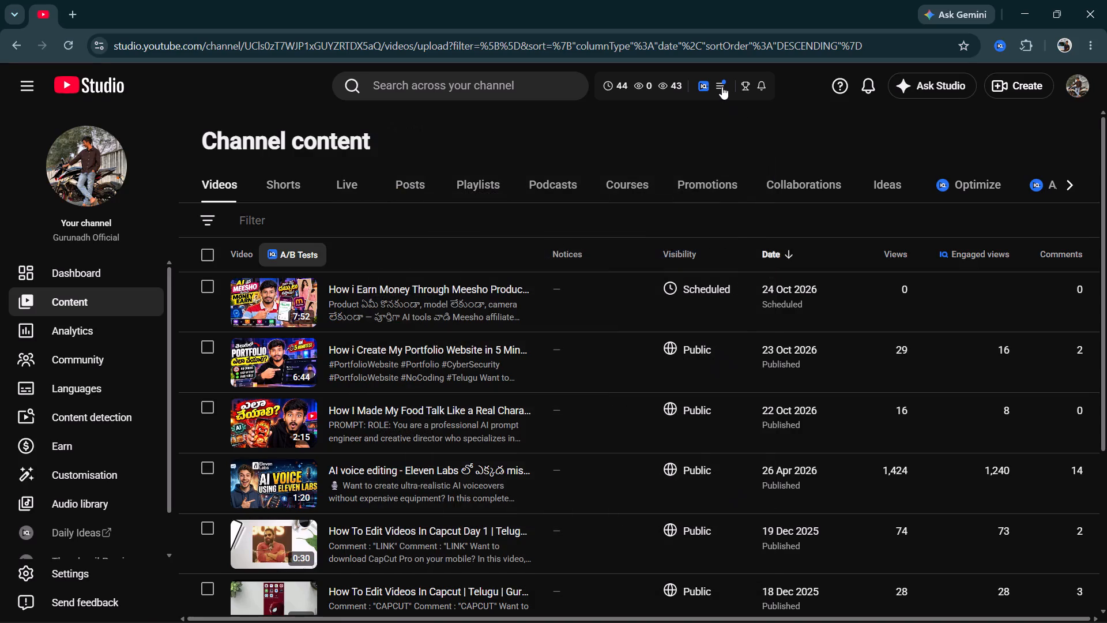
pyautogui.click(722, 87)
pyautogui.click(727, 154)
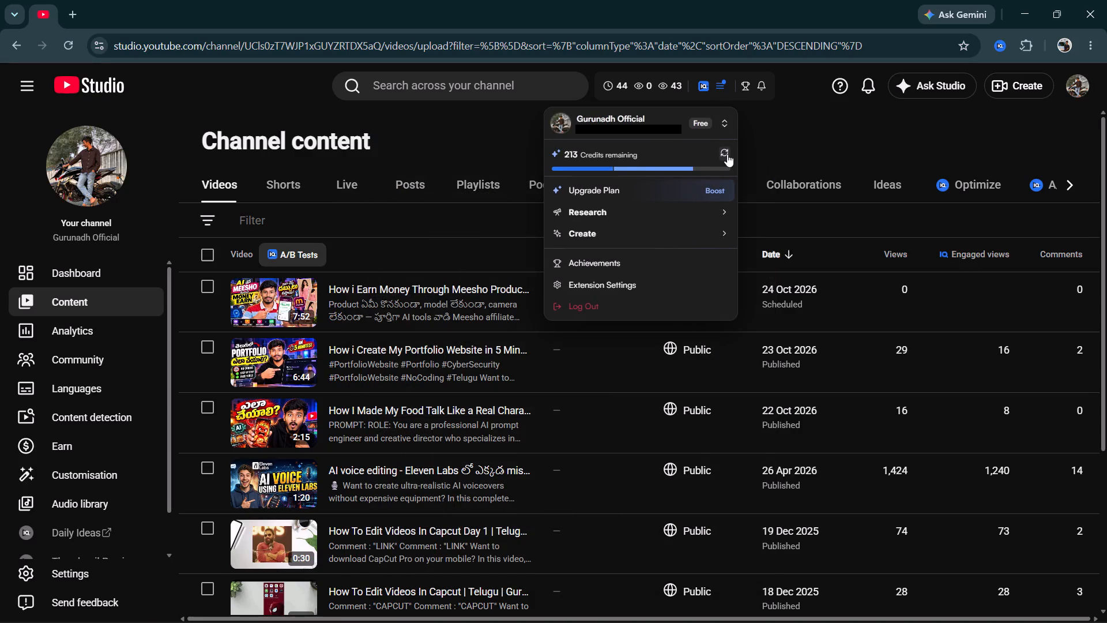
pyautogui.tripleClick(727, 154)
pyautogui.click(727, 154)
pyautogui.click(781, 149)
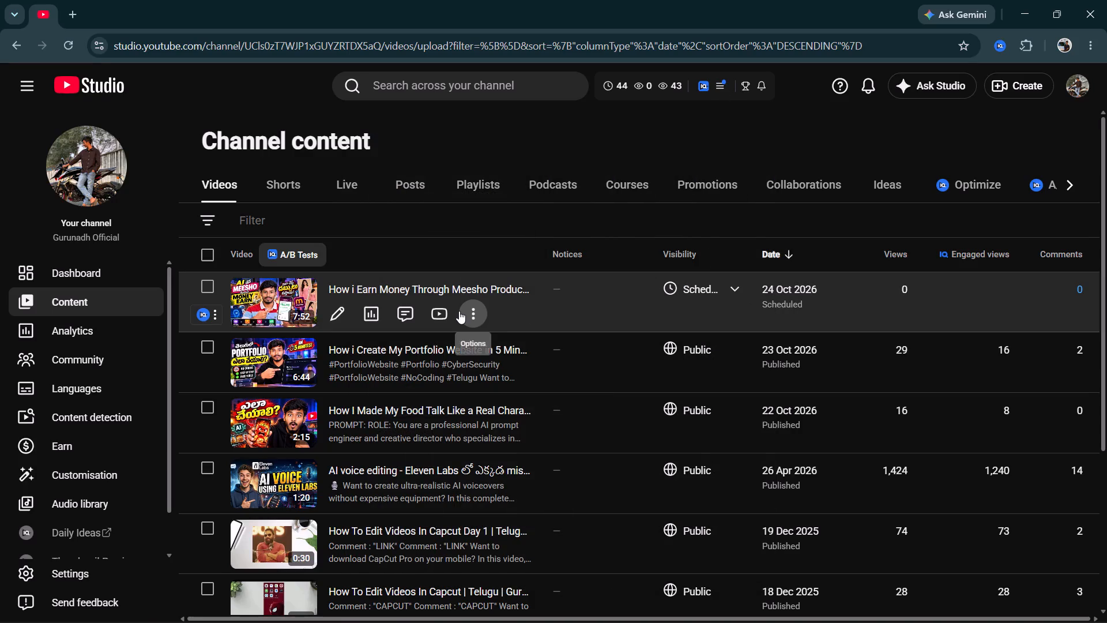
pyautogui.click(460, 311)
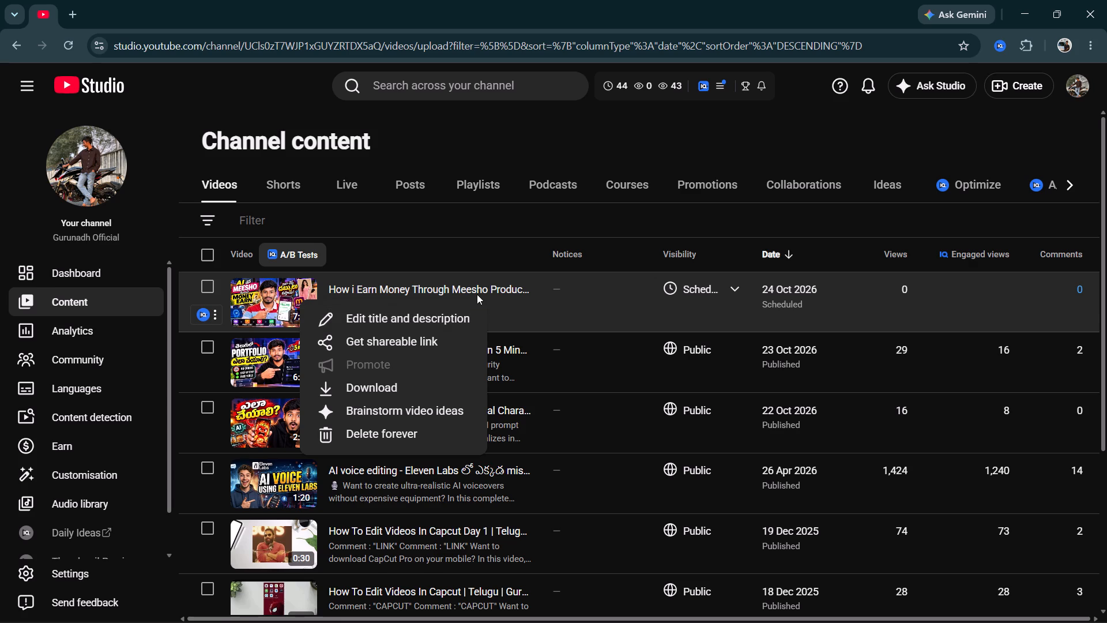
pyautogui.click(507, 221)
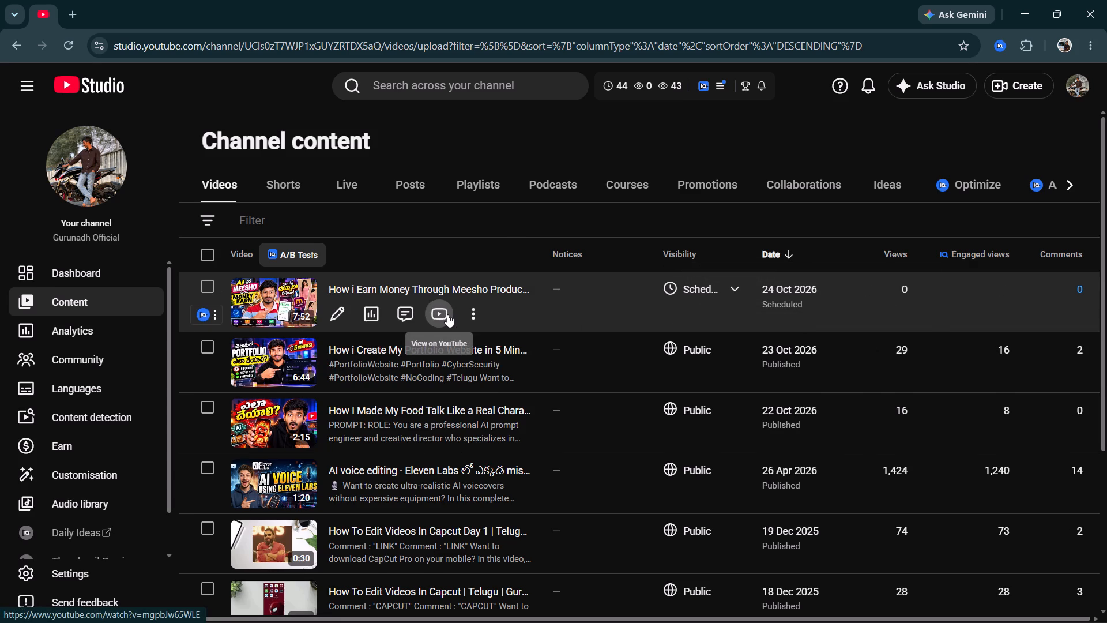
# Open the scheduled Meesho video's watch page on YouTube and switch its playback quality from Auto to an HD resolution.
pyautogui.click(447, 314)
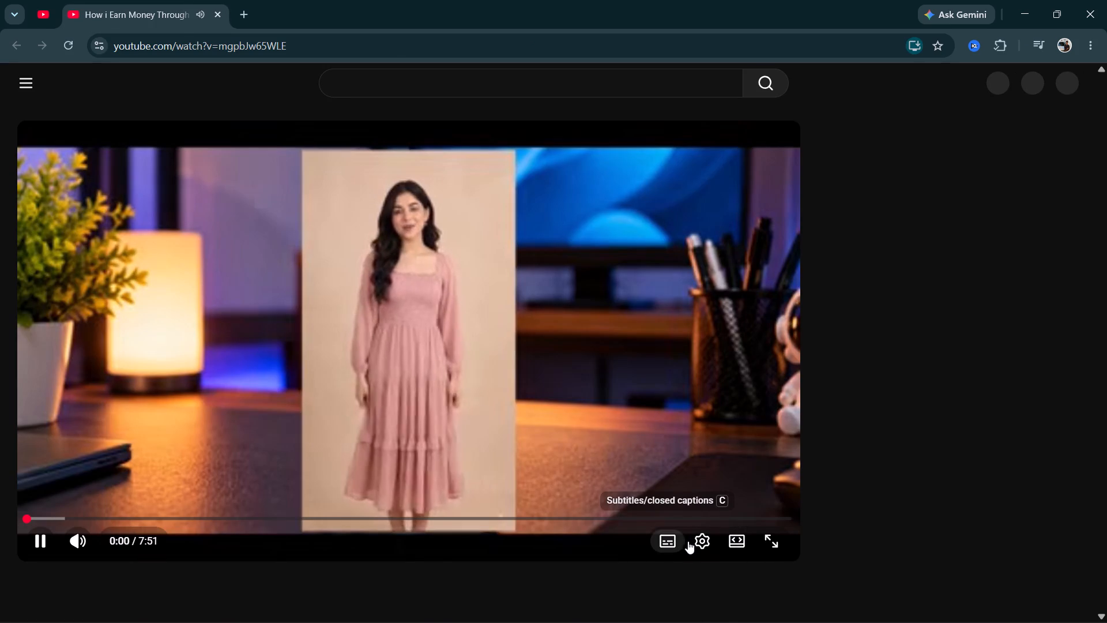
pyautogui.click(689, 541)
pyautogui.click(701, 542)
pyautogui.click(686, 524)
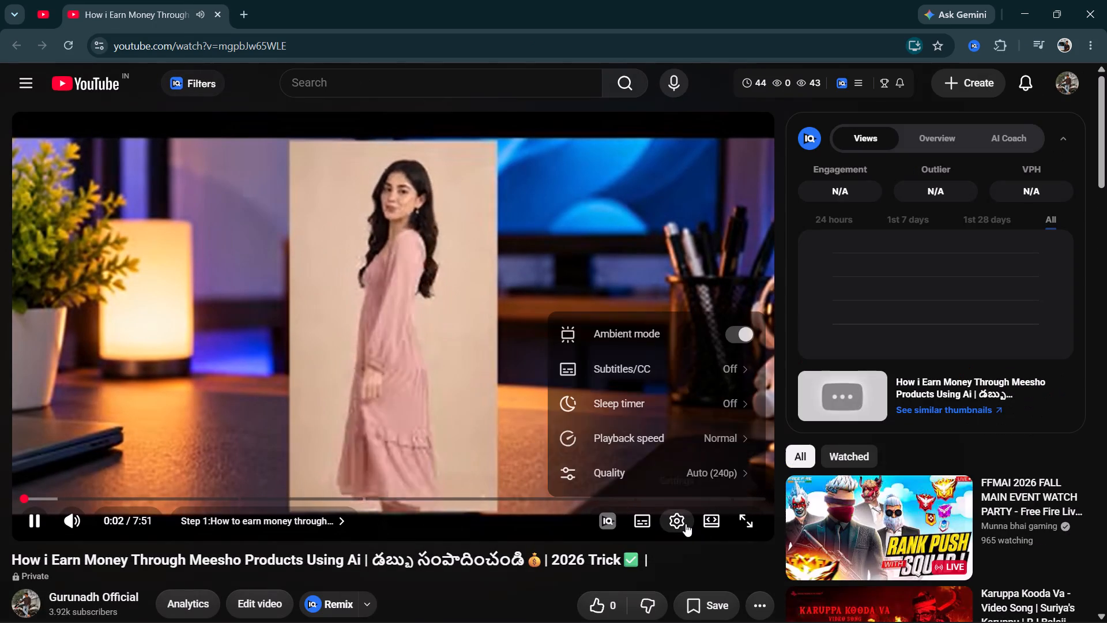
pyautogui.click(703, 471)
pyautogui.click(685, 291)
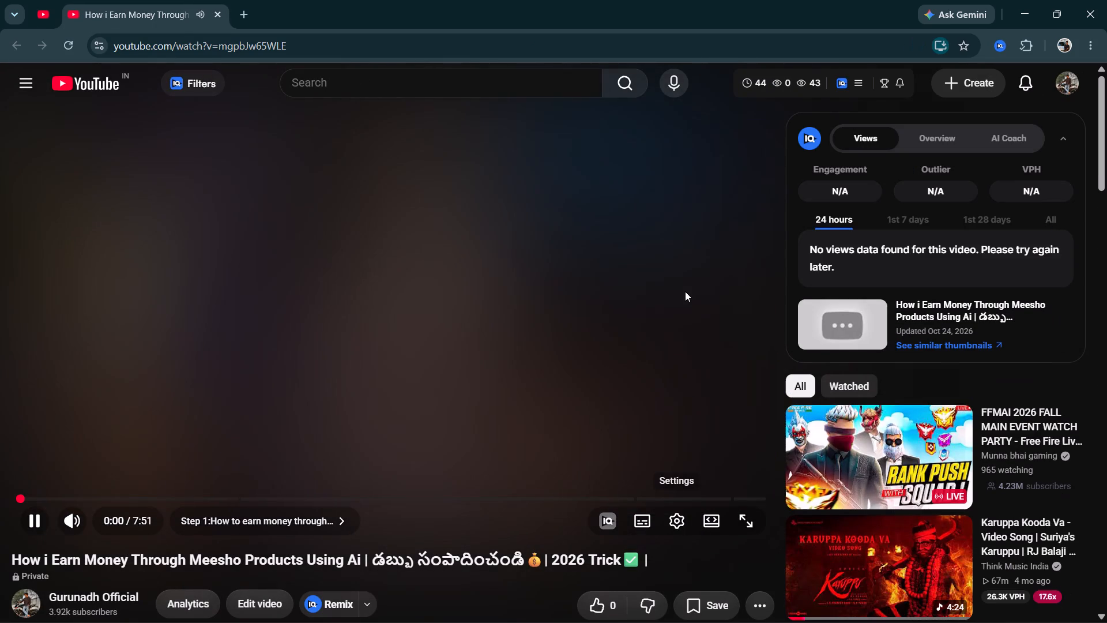
# Preview the opening of the Meesho video in full screen, pause it at about 0:12 and leave full screen.
pyautogui.click(426, 319)
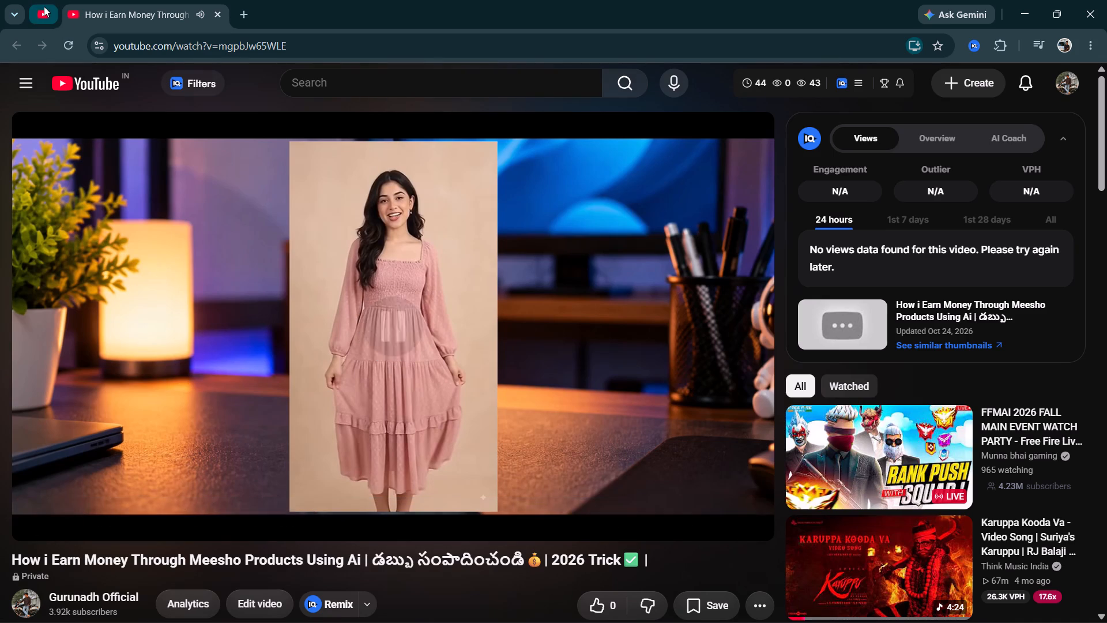
pyautogui.click(507, 384)
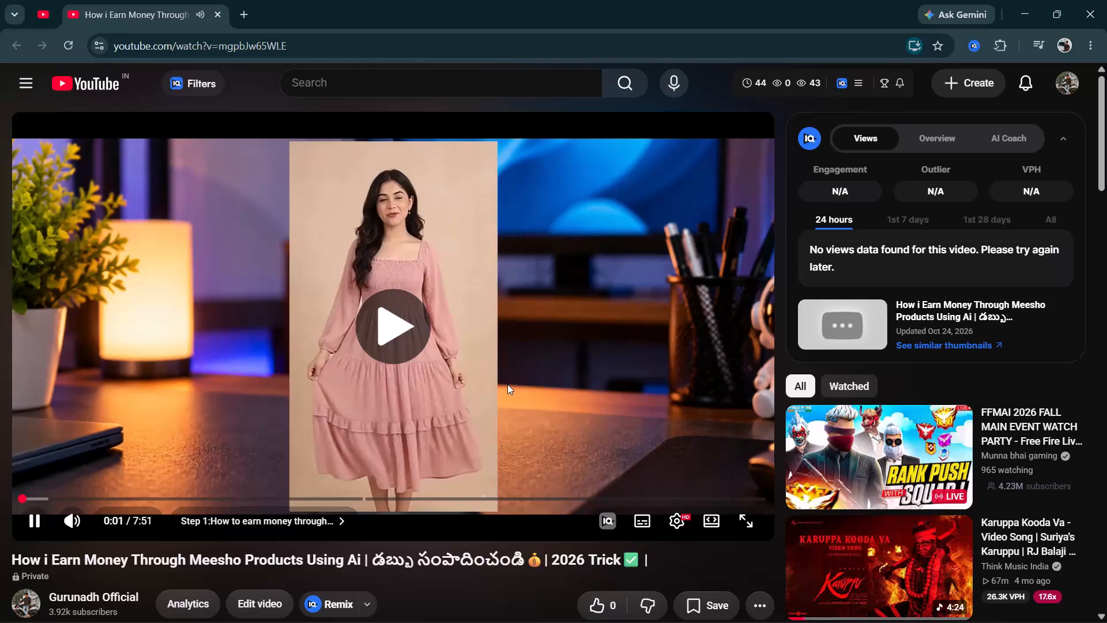
pyautogui.click(751, 526)
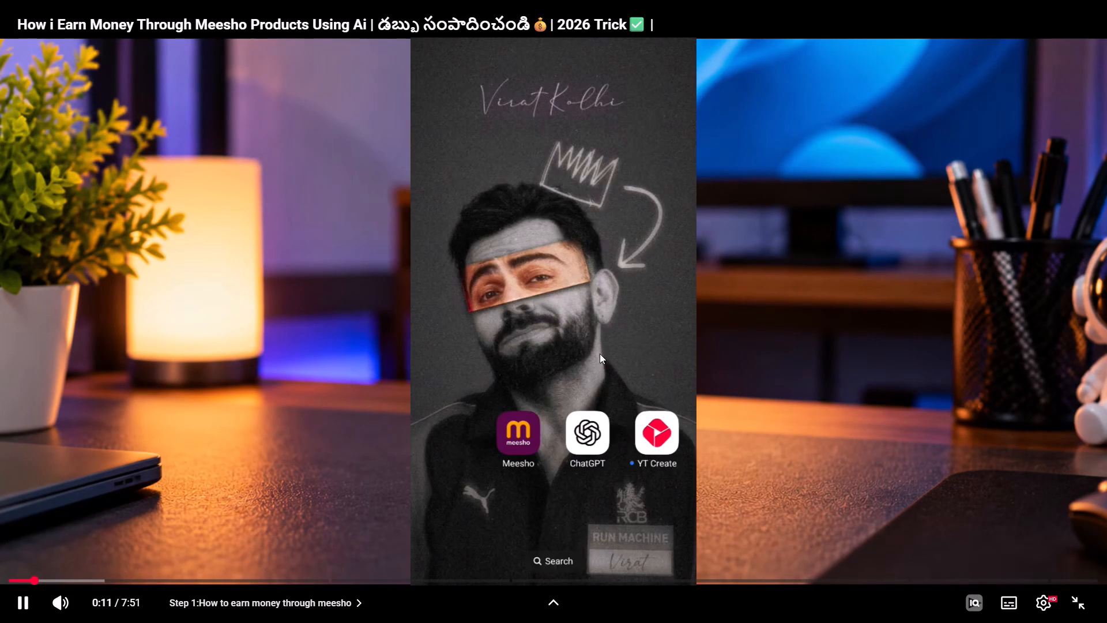
pyautogui.click(557, 331)
pyautogui.press('Escape')
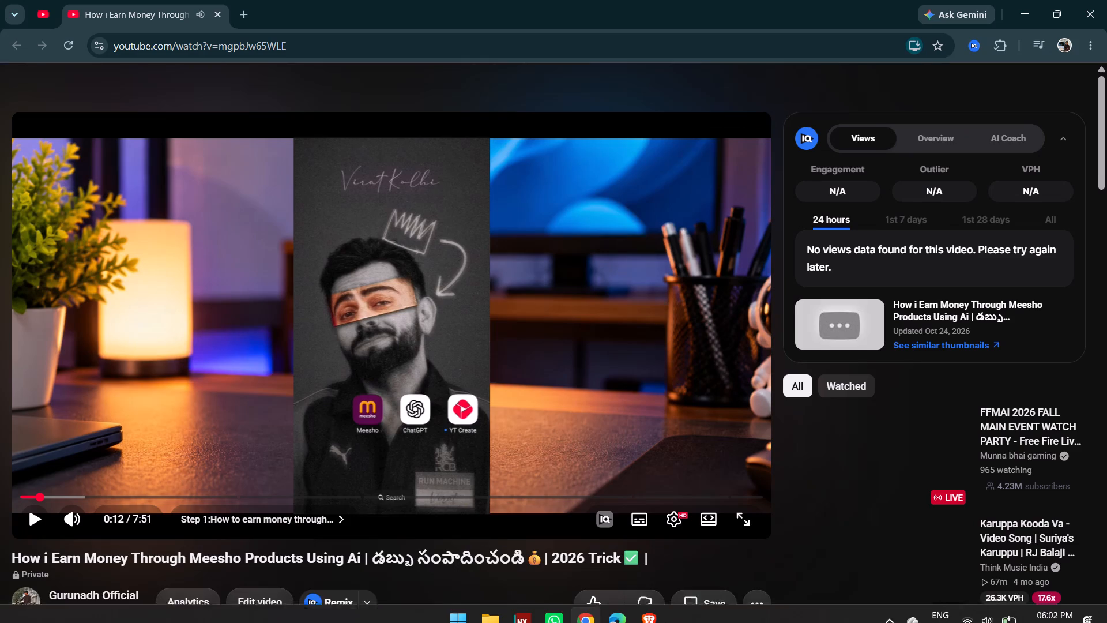
# Switch to Brave, pause the Ellie Goulding music video and return to the Meesho video in Chrome.
pyautogui.click(655, 609)
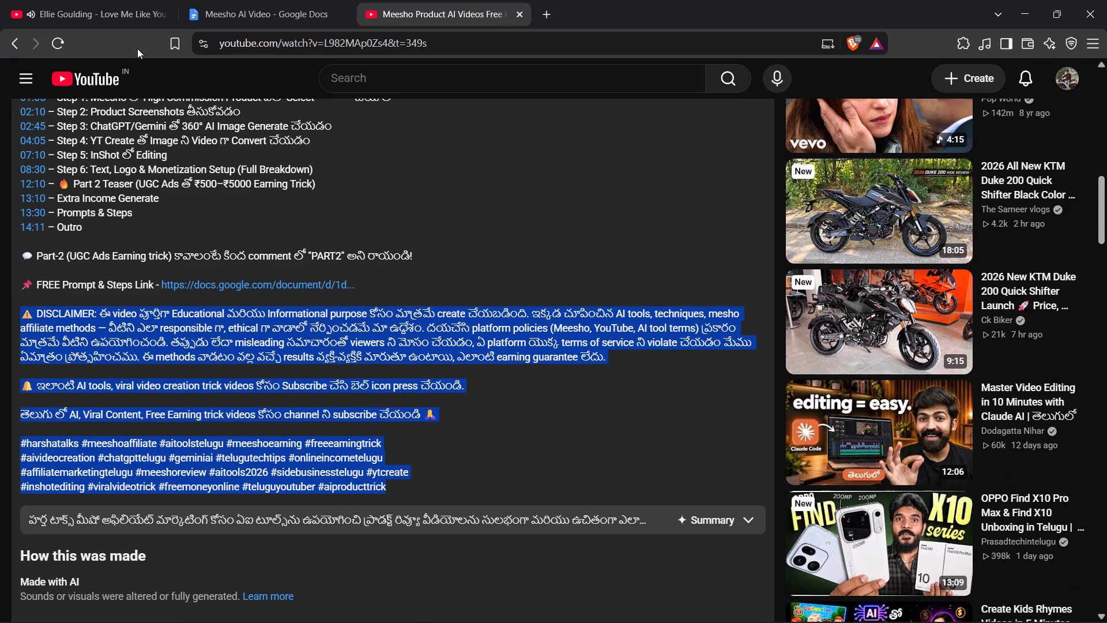
pyautogui.click(133, 0)
pyautogui.click(395, 242)
pyautogui.hotkey('alt', 'Tab')
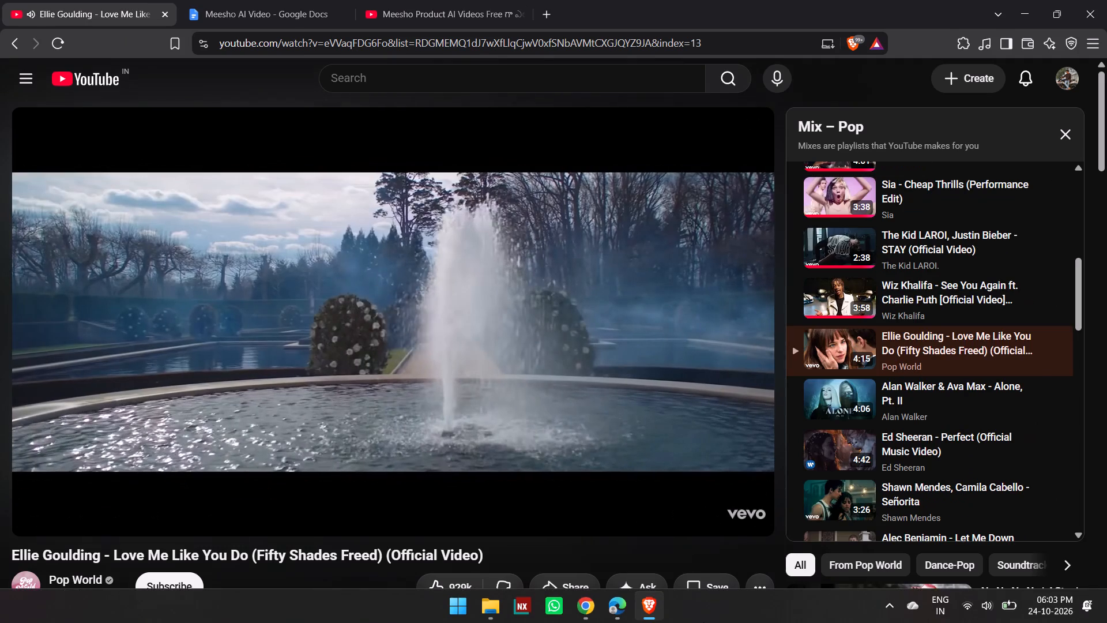
# Resume the Meesho video and watch it in full screen.
pyautogui.click(511, 340)
pyautogui.press('f')
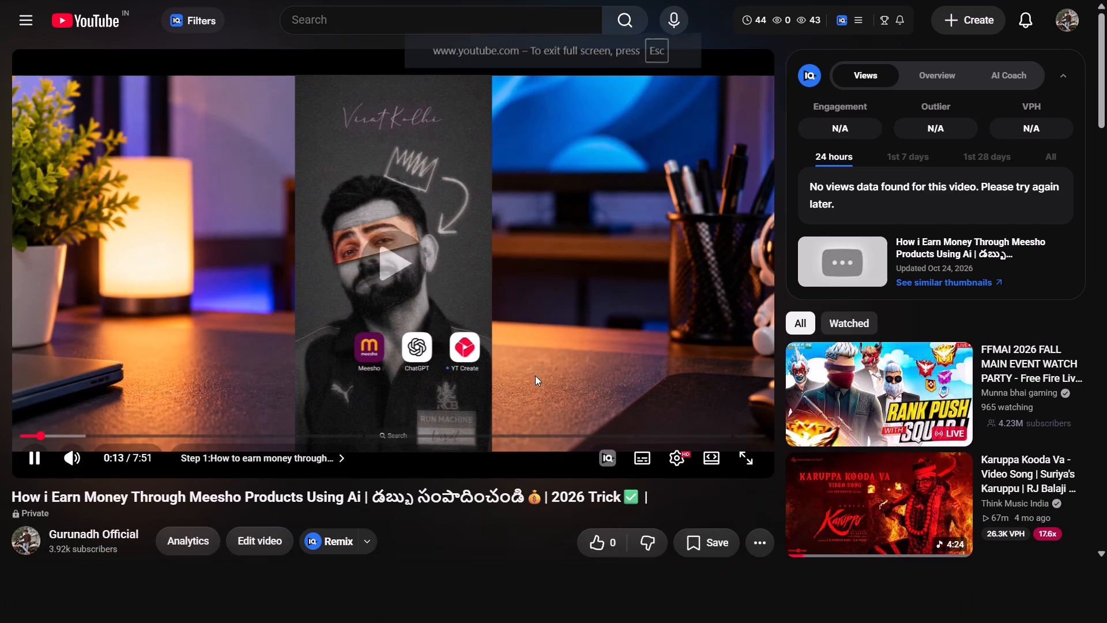
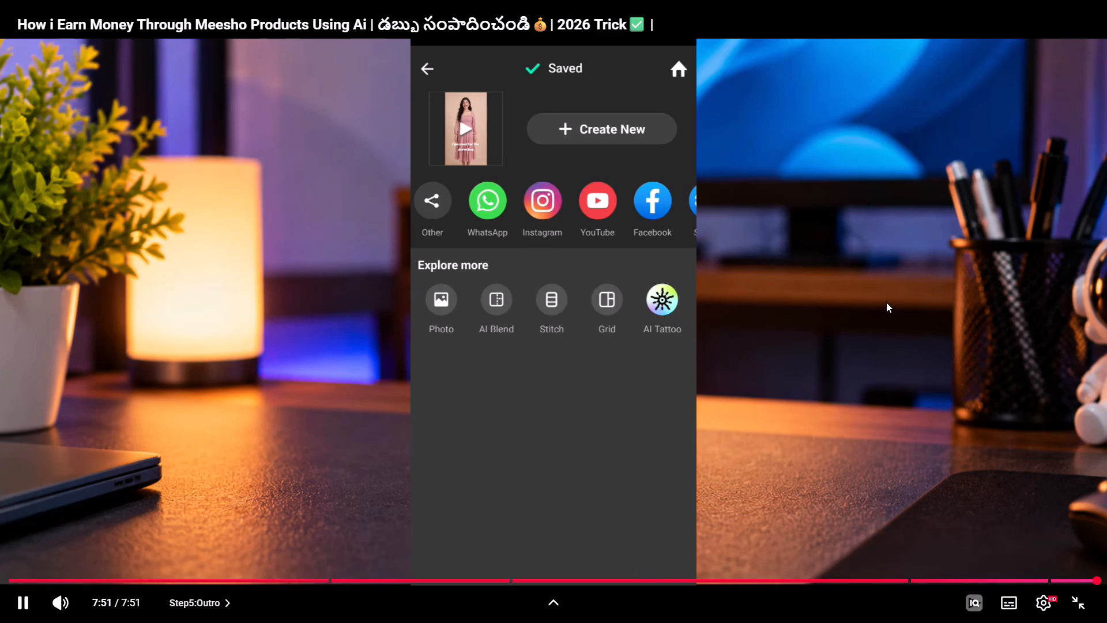
# Leave full screen and close the Meesho video's watch page to return to the channel content in YouTube Studio.
pyautogui.press('Escape')
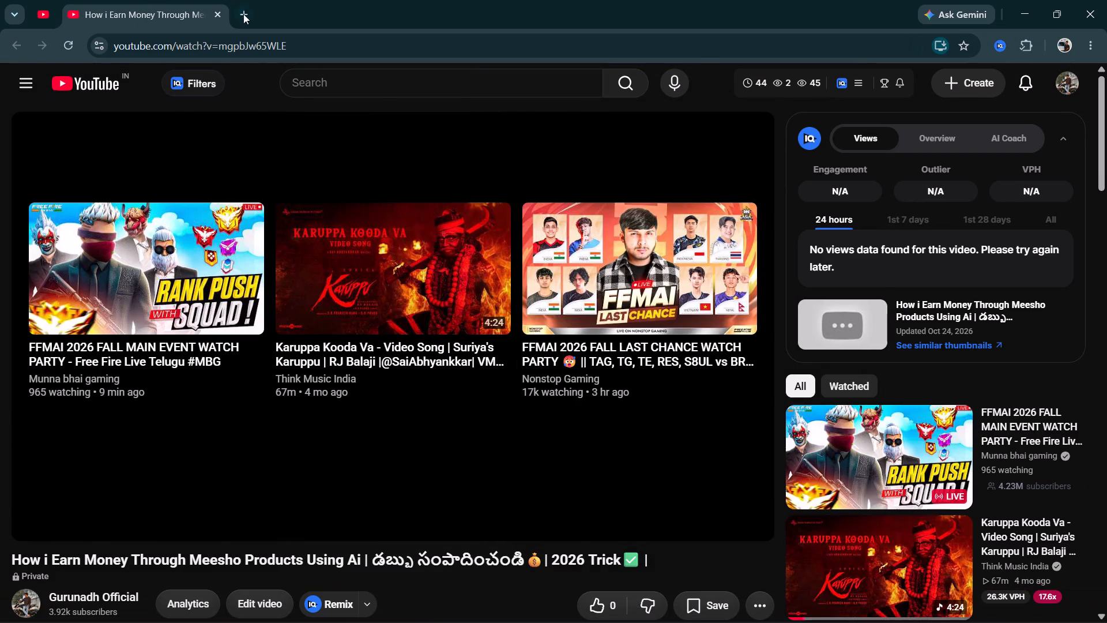
pyautogui.click(220, 14)
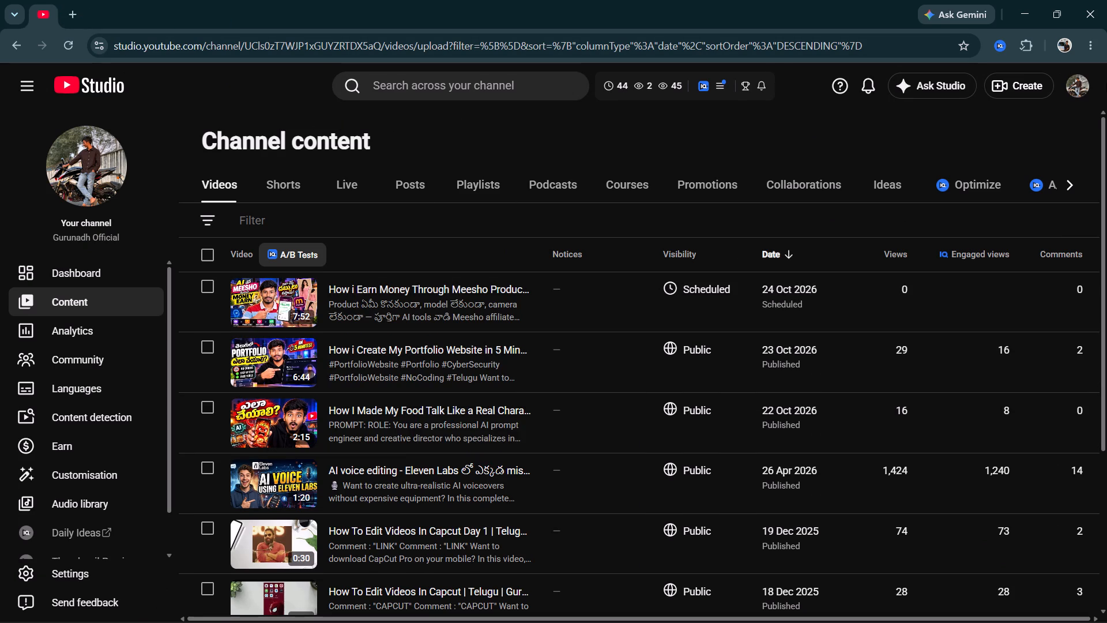
pyautogui.click(74, 38)
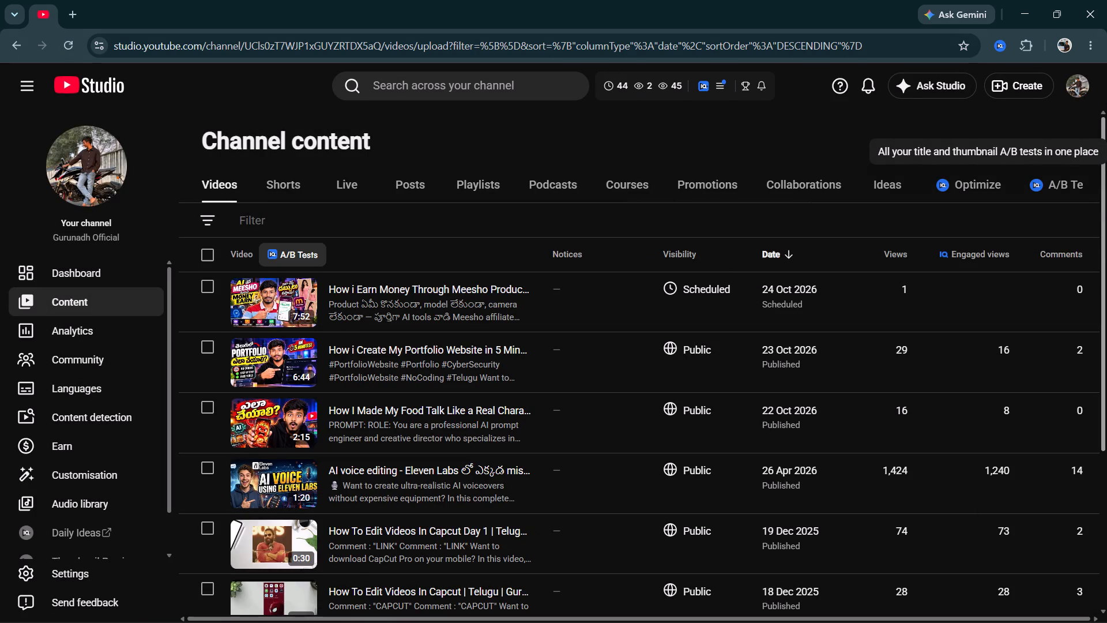
# Open vidIQ's Optimize page from the channel content and unlock the 5-minute portfolio website video for 10 credits.
pyautogui.scroll(-5, 1106, 222)
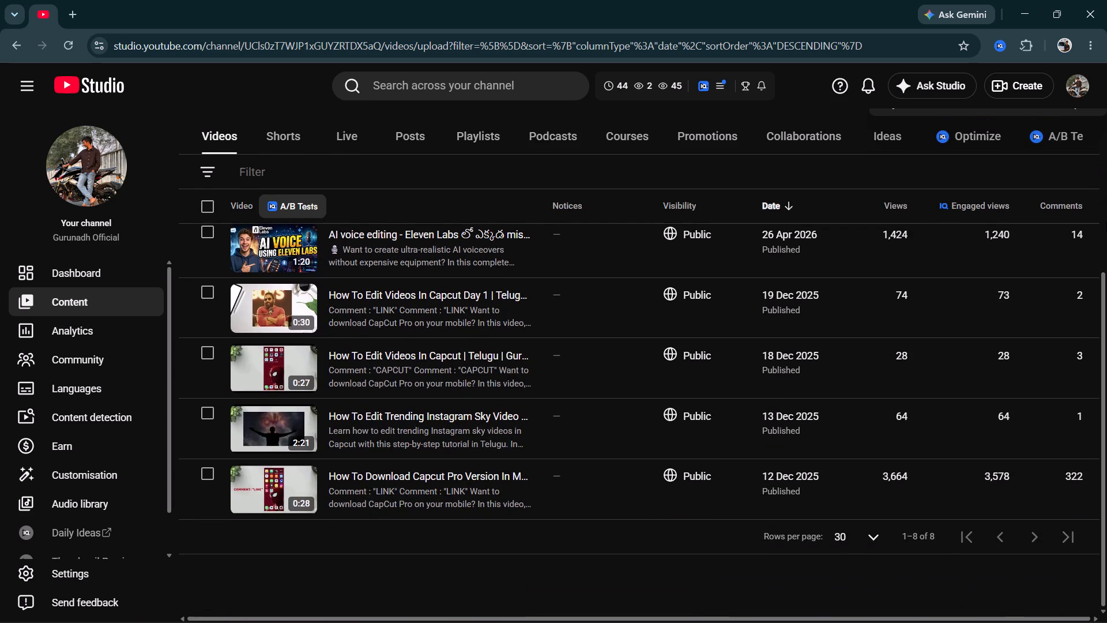
pyautogui.scroll(2, 1106, 222)
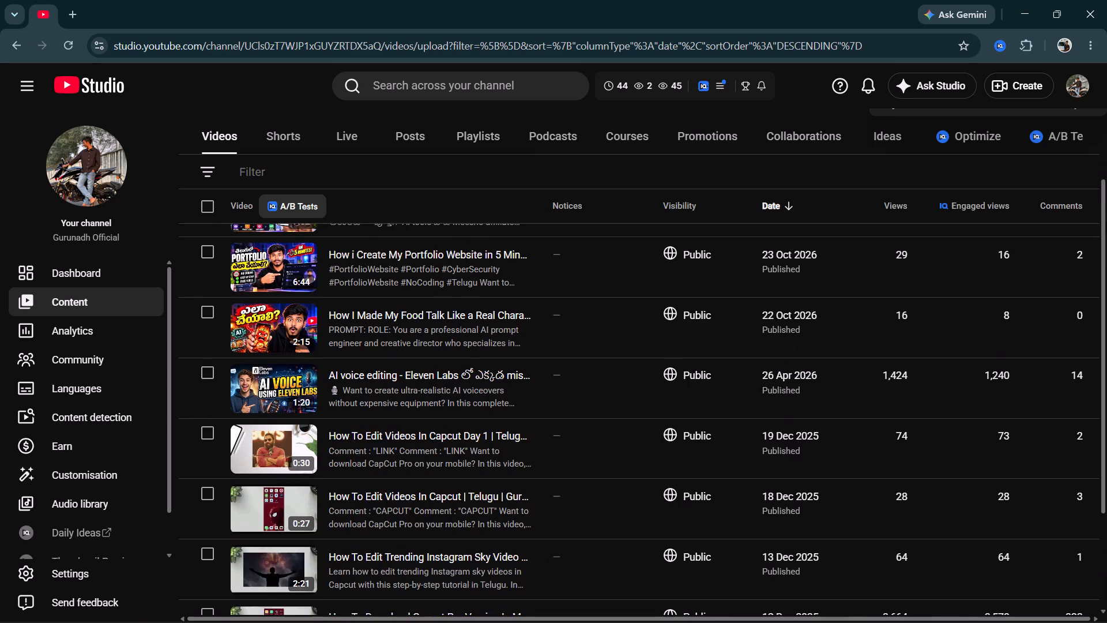
pyautogui.scroll(2, 1106, 222)
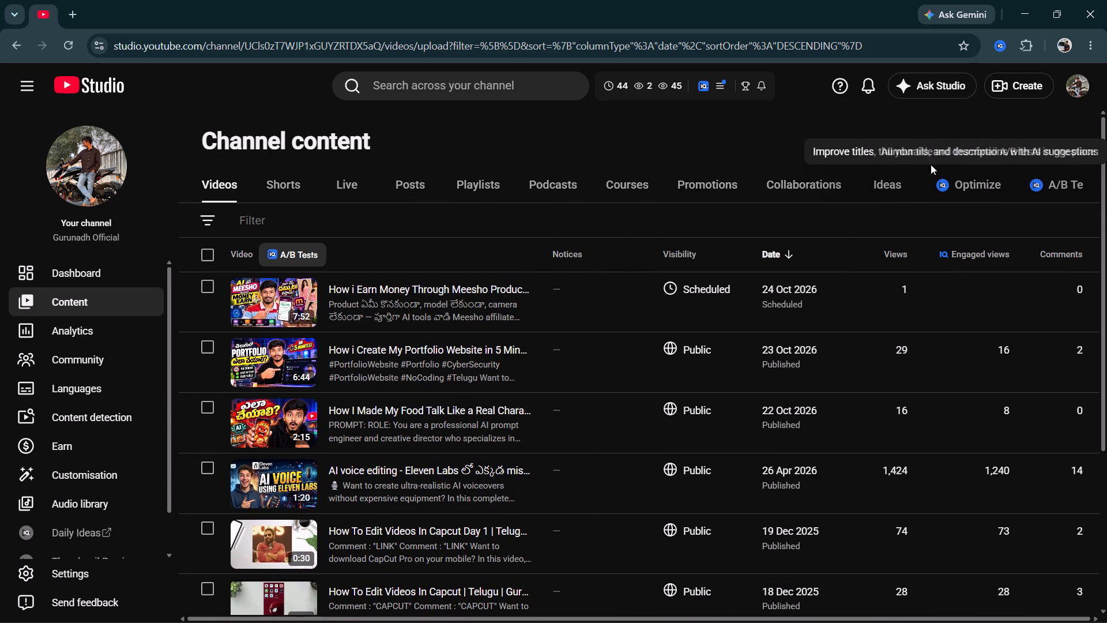
pyautogui.click(987, 187)
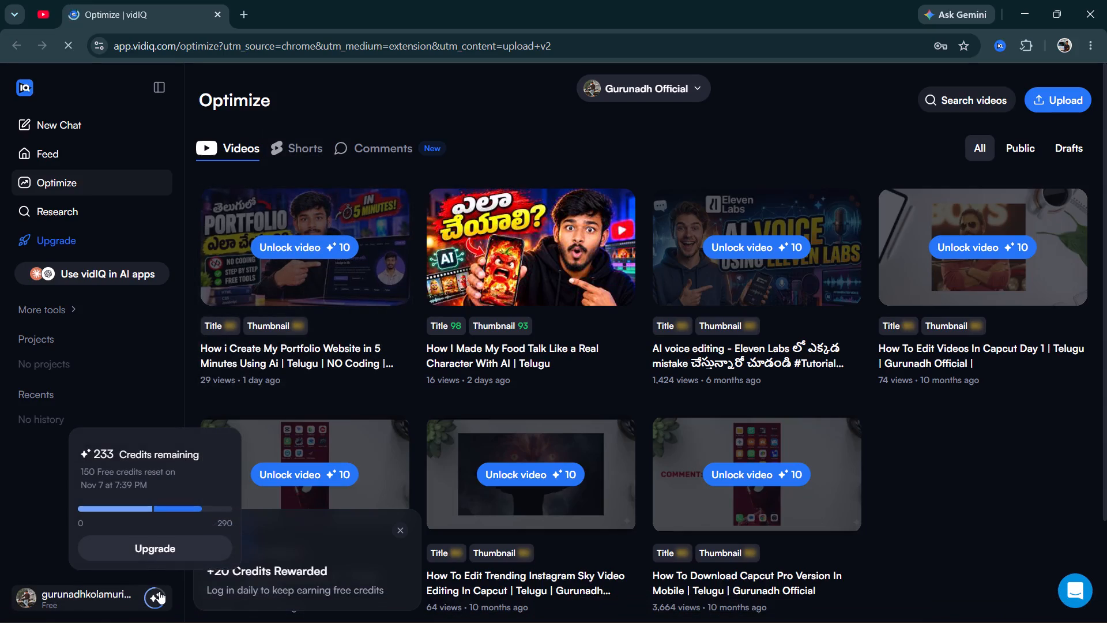
pyautogui.click(291, 244)
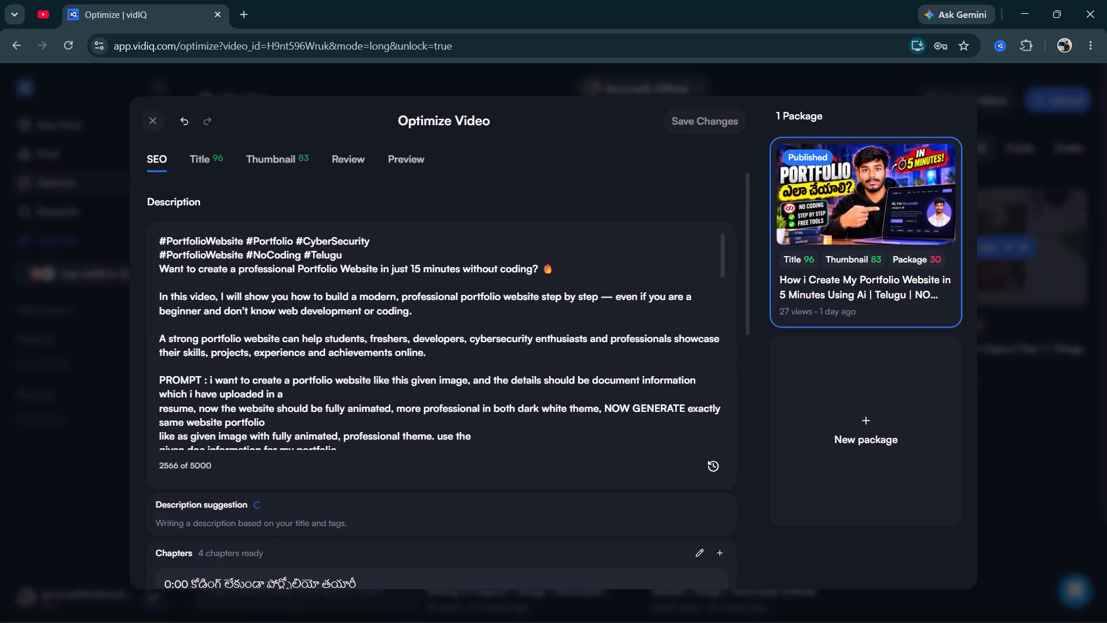
# Review the portfolio video's description, suggested description, chapters and tags in the SEO section.
pyautogui.scroll(-4, 442, 317)
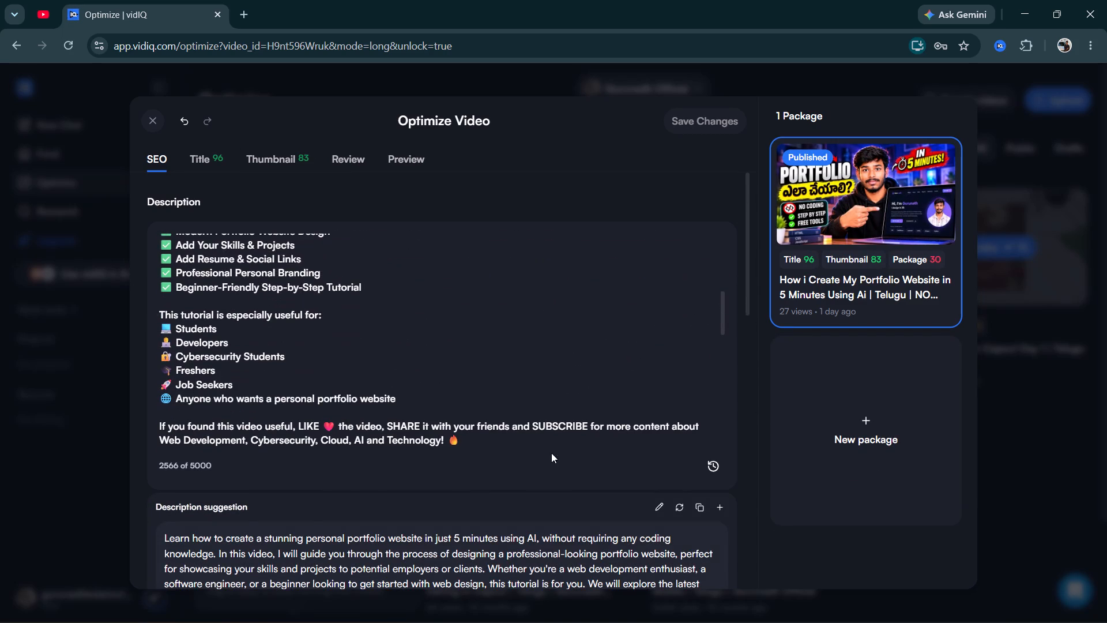
pyautogui.scroll(-6, 552, 456)
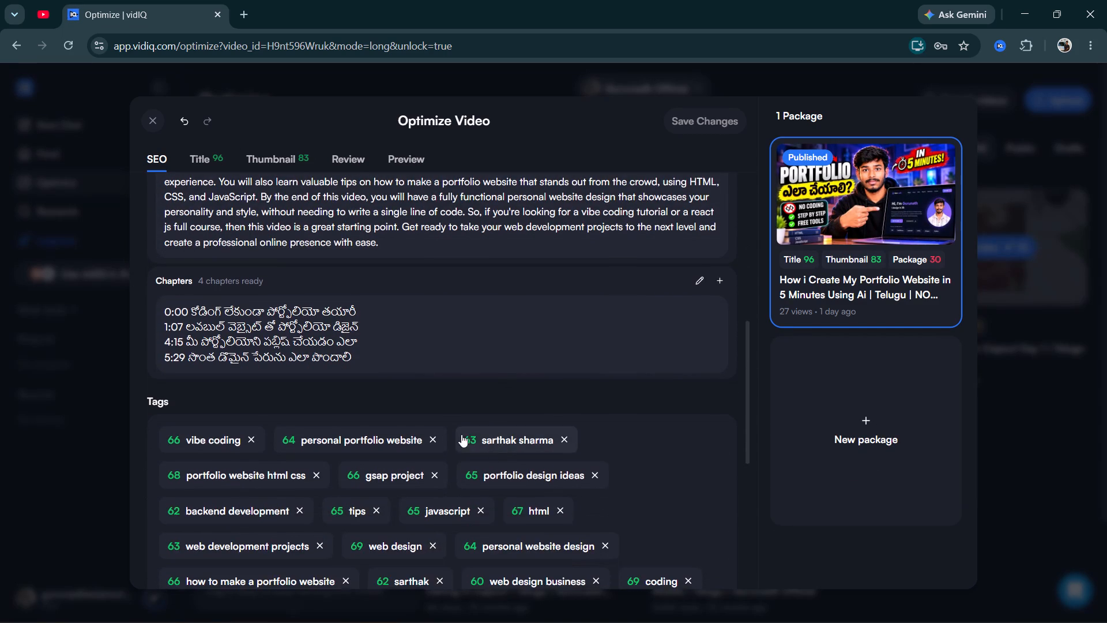
pyautogui.scroll(-3, 419, 431)
pyautogui.scroll(2, 311, 413)
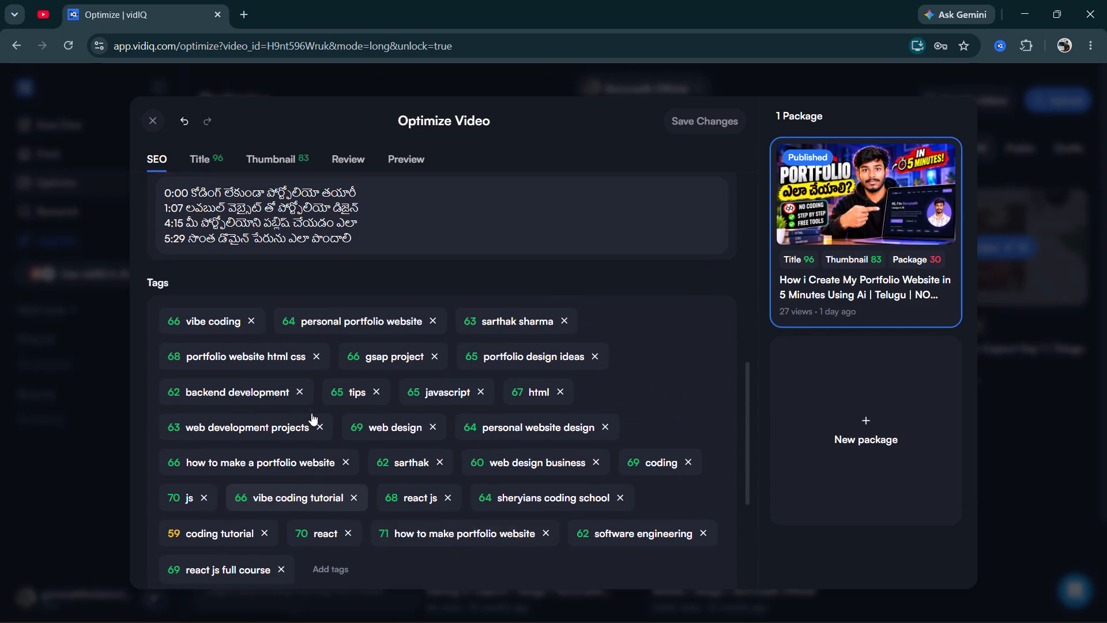
pyautogui.scroll(-1, 266, 357)
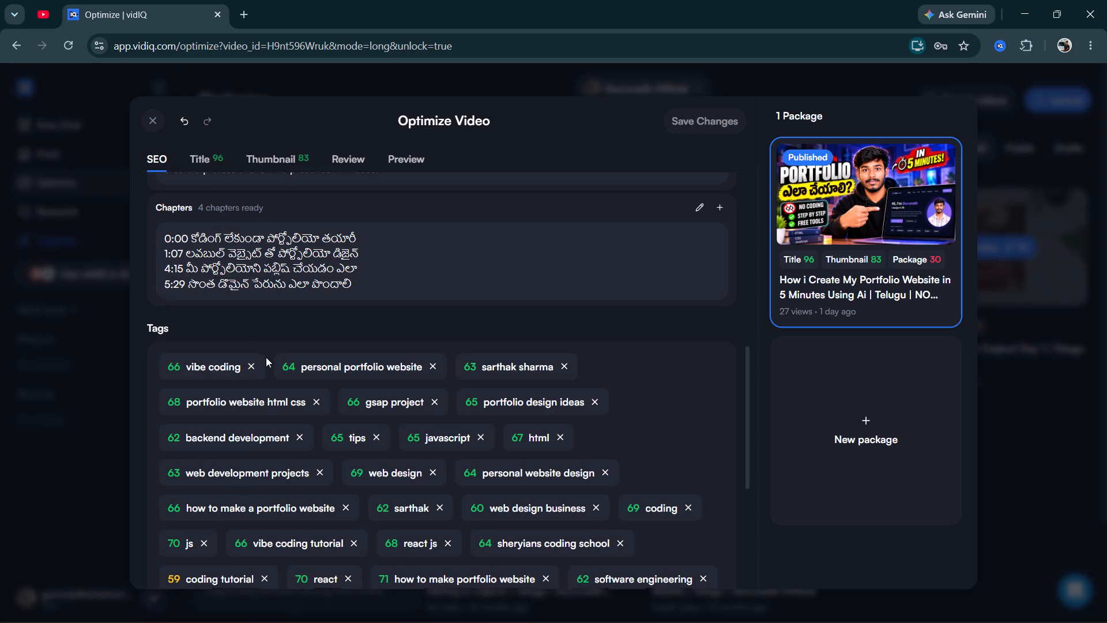
pyautogui.scroll(-1, 266, 357)
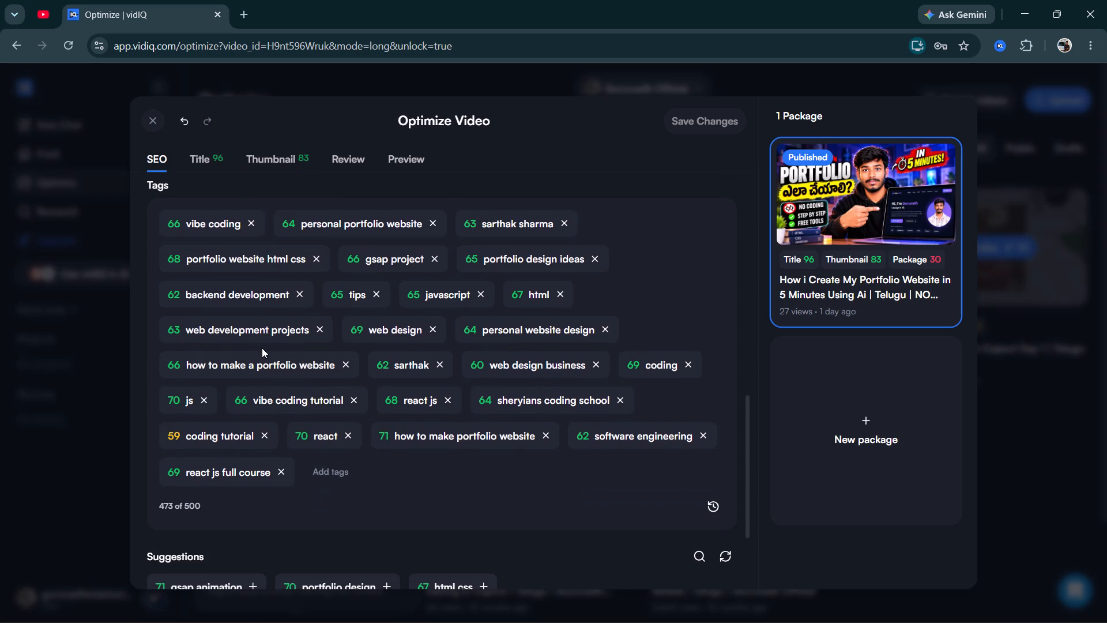
pyautogui.scroll(-2, 262, 348)
pyautogui.scroll(3, 262, 348)
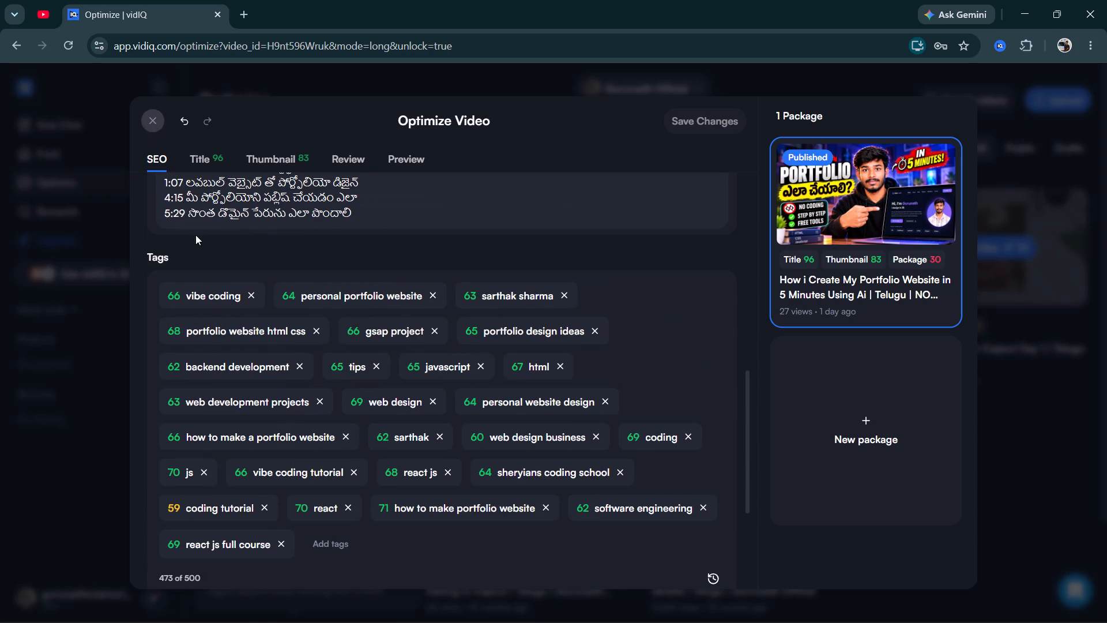
pyautogui.scroll(-3, 303, 365)
pyautogui.scroll(4, 303, 365)
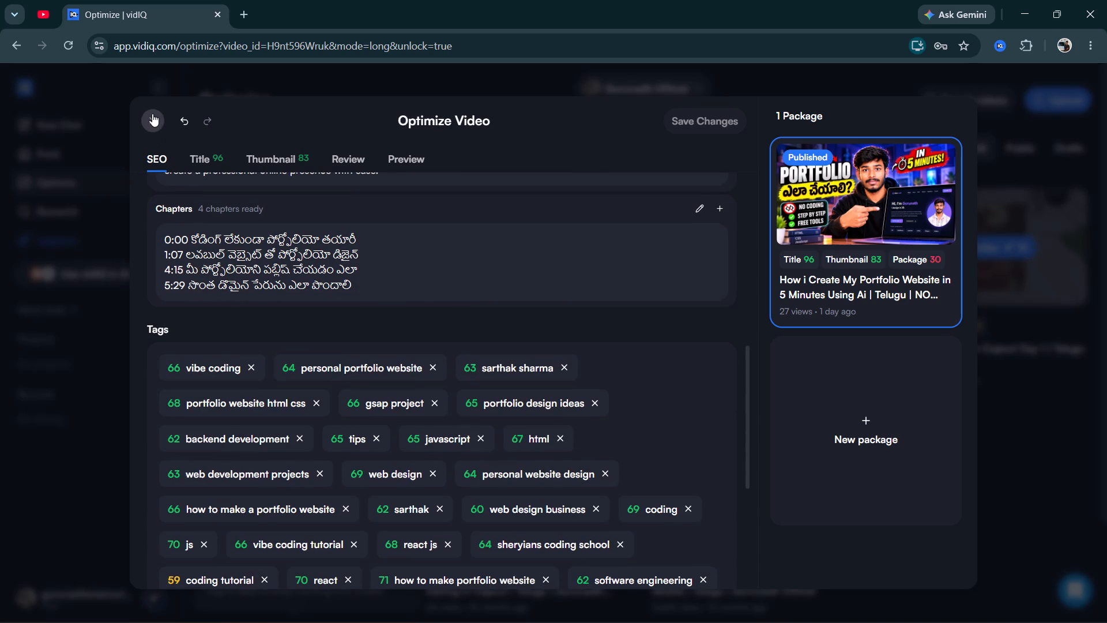
# Add the suggested tag "portfolio design" to the portfolio video, save the changes and close its optimization editor.
pyautogui.scroll(-8, 236, 320)
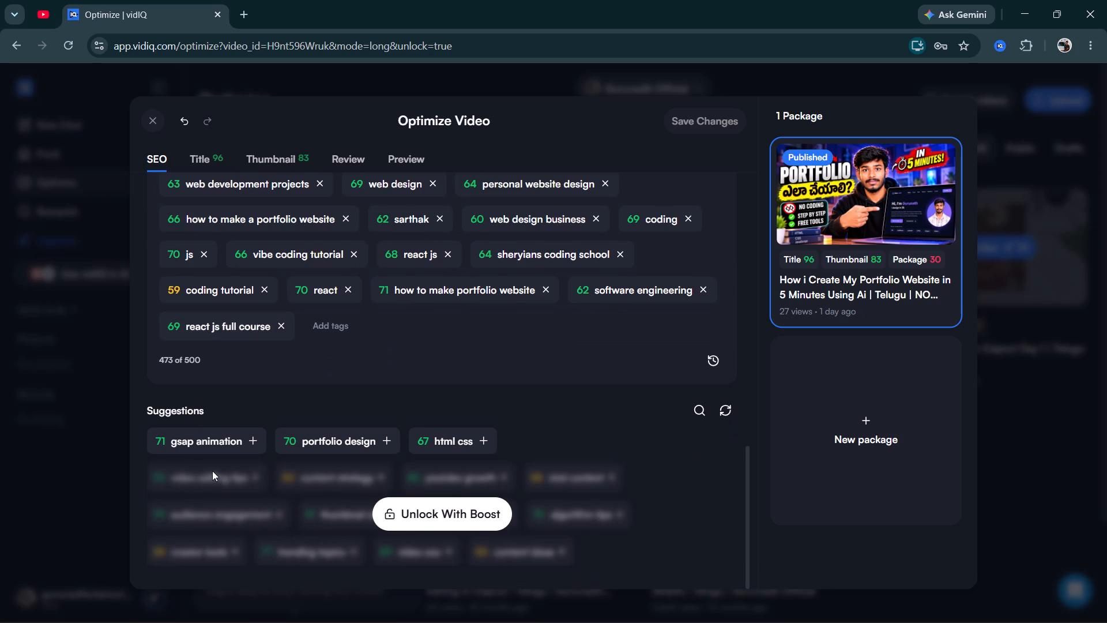
pyautogui.click(388, 440)
pyautogui.click(707, 119)
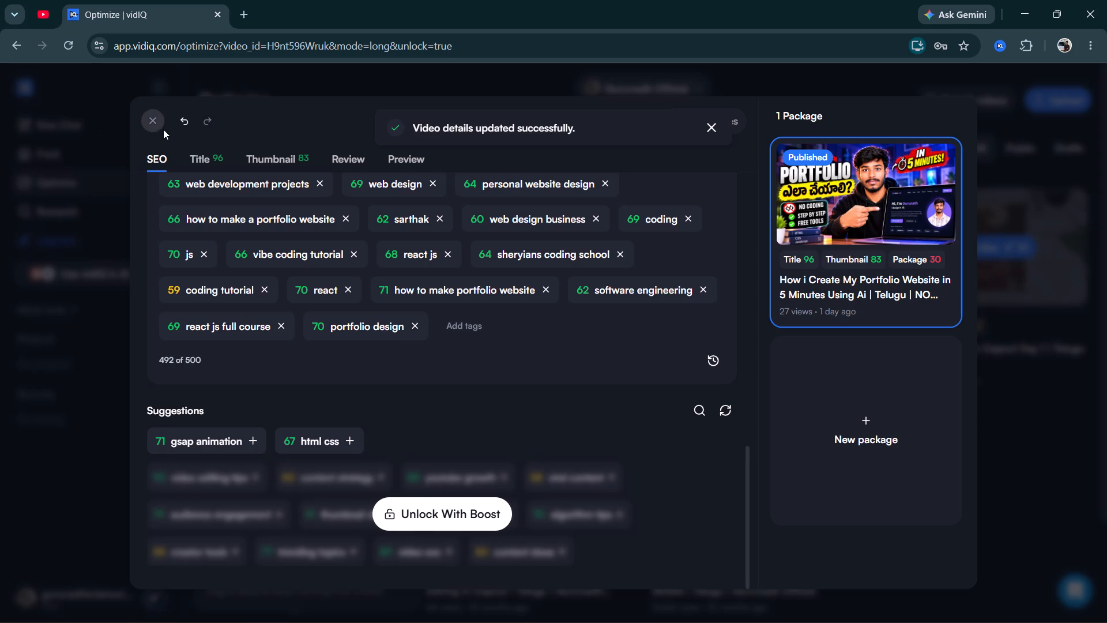
pyautogui.click(151, 117)
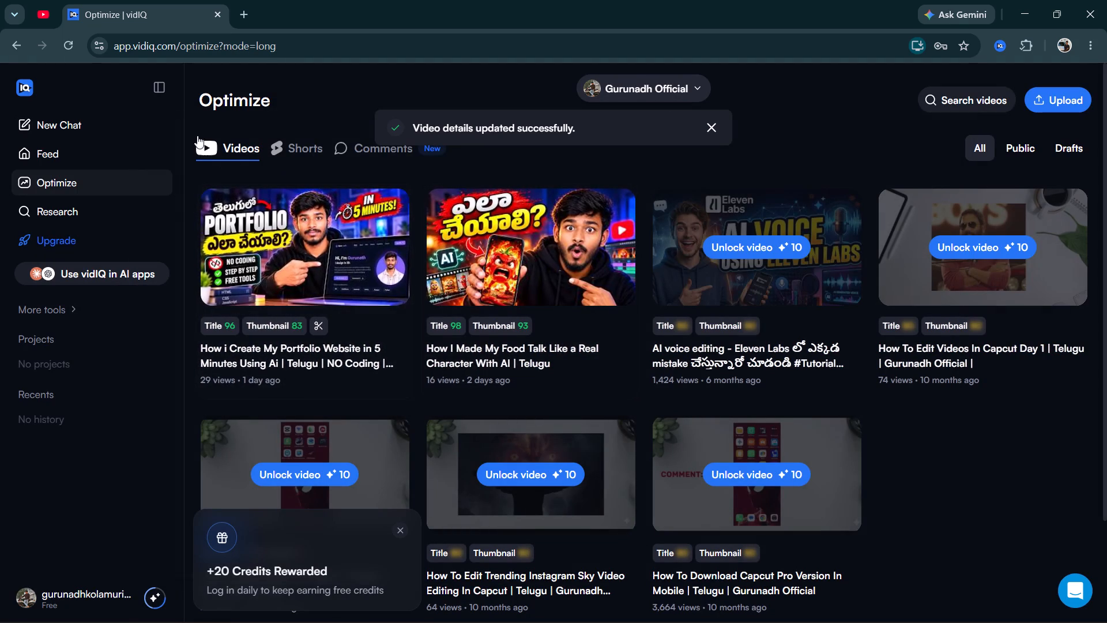
pyautogui.click(941, 465)
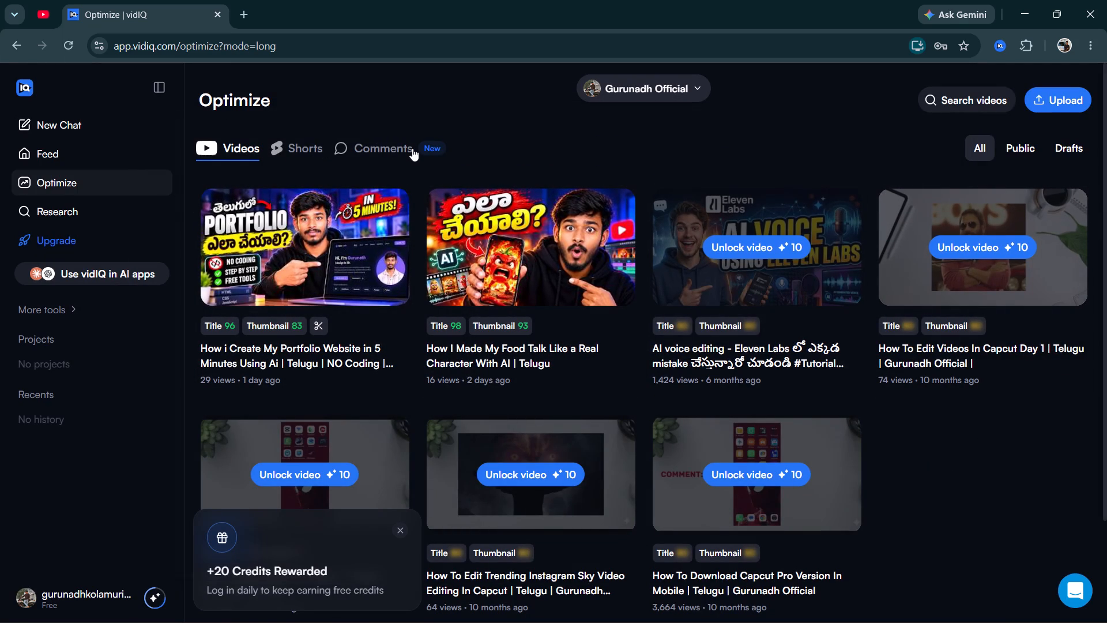
# Examine the channel's audience comment insights in vidIQ, return to the videos overview and close the vidIQ page.
pyautogui.click(412, 148)
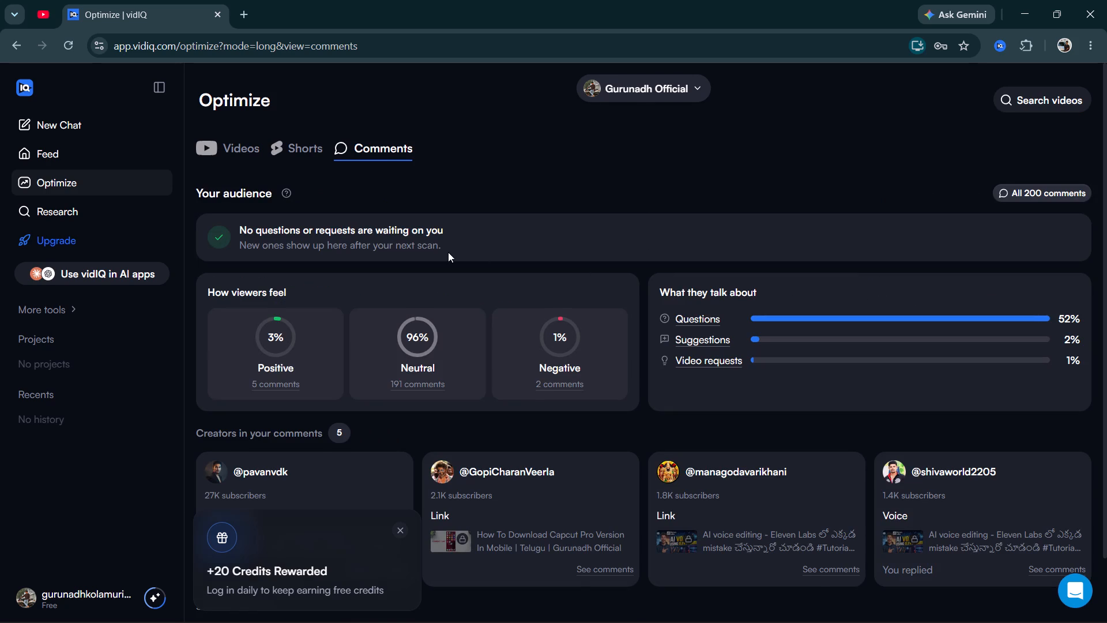
pyautogui.scroll(-3, 448, 252)
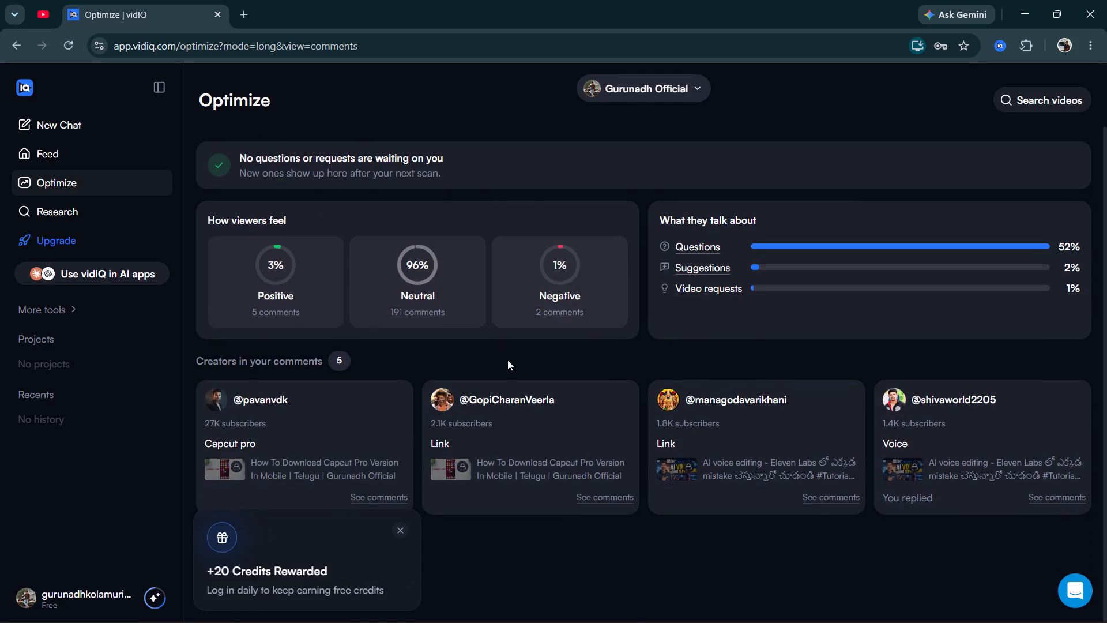
pyautogui.scroll(3, 428, 340)
pyautogui.click(234, 149)
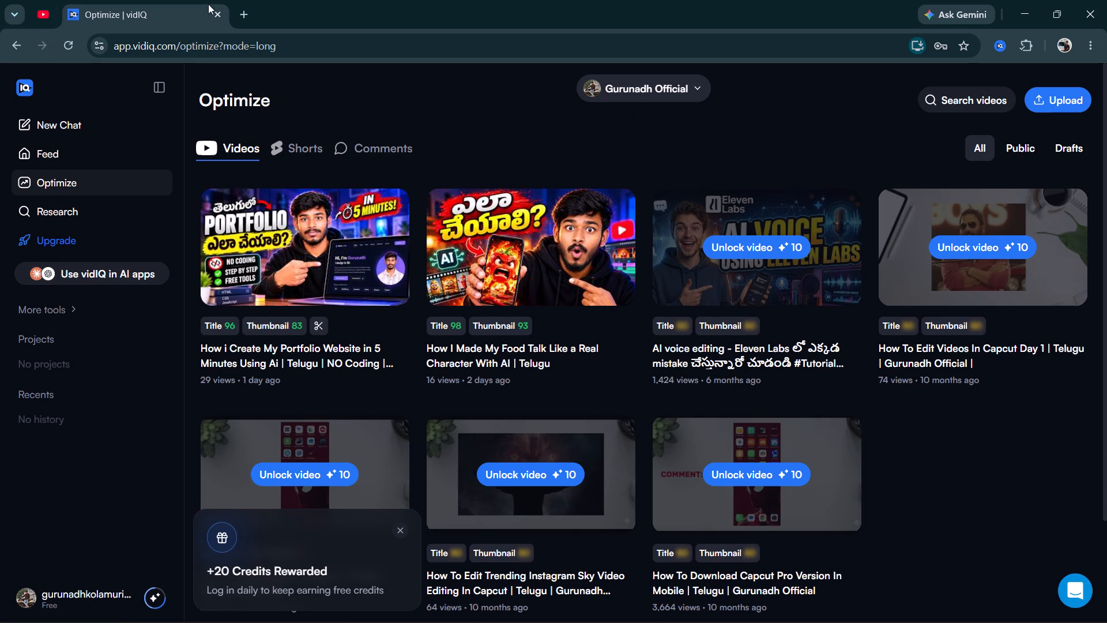
pyautogui.click(217, 17)
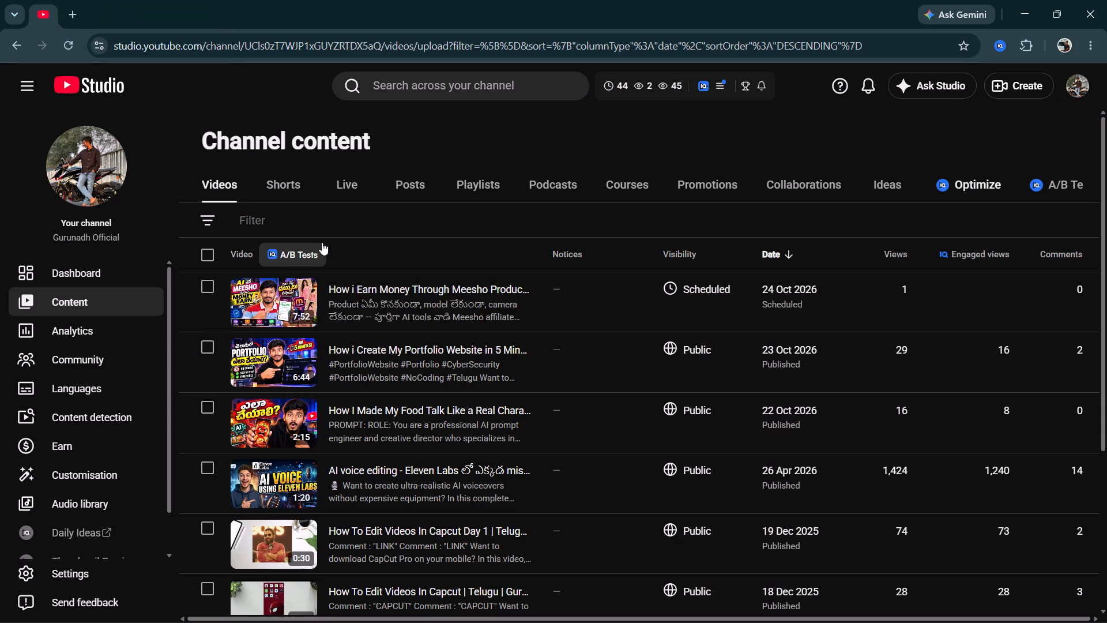
# Look through the full list of videos in the channel content.
pyautogui.scroll(-3, 208, 288)
pyautogui.scroll(7, 208, 288)
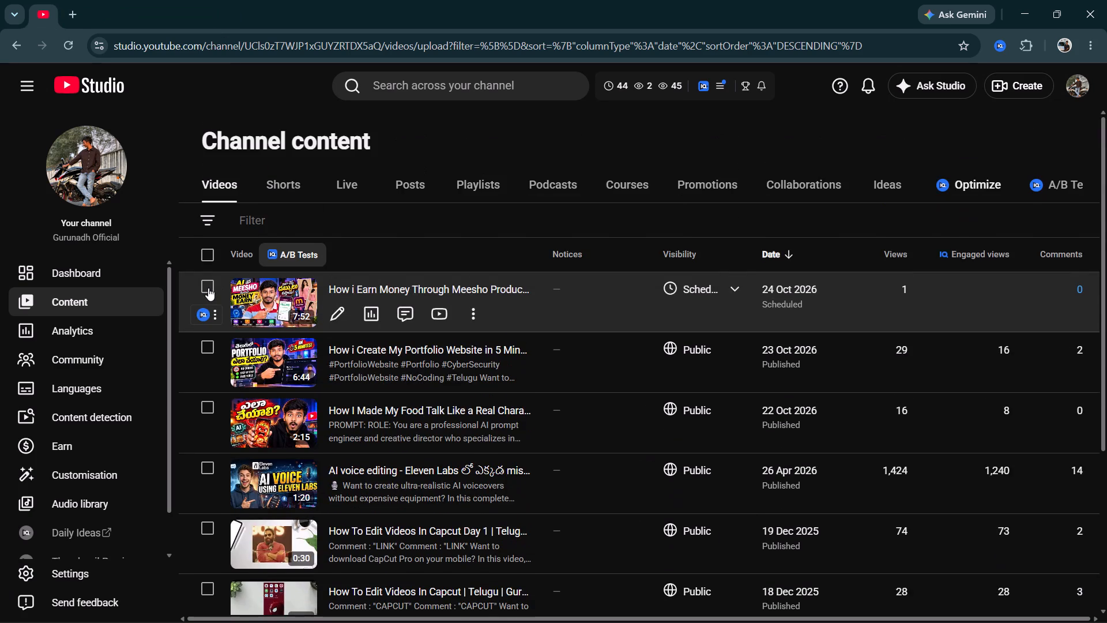
pyautogui.scroll(-1, 208, 288)
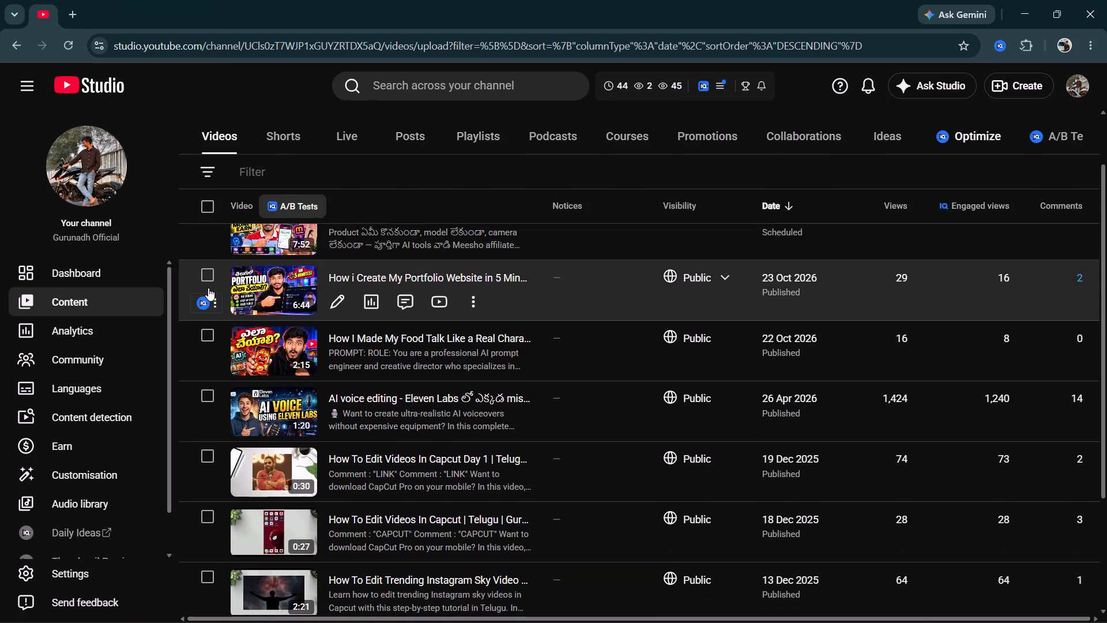
pyautogui.scroll(-4, 208, 288)
pyautogui.scroll(2, 208, 288)
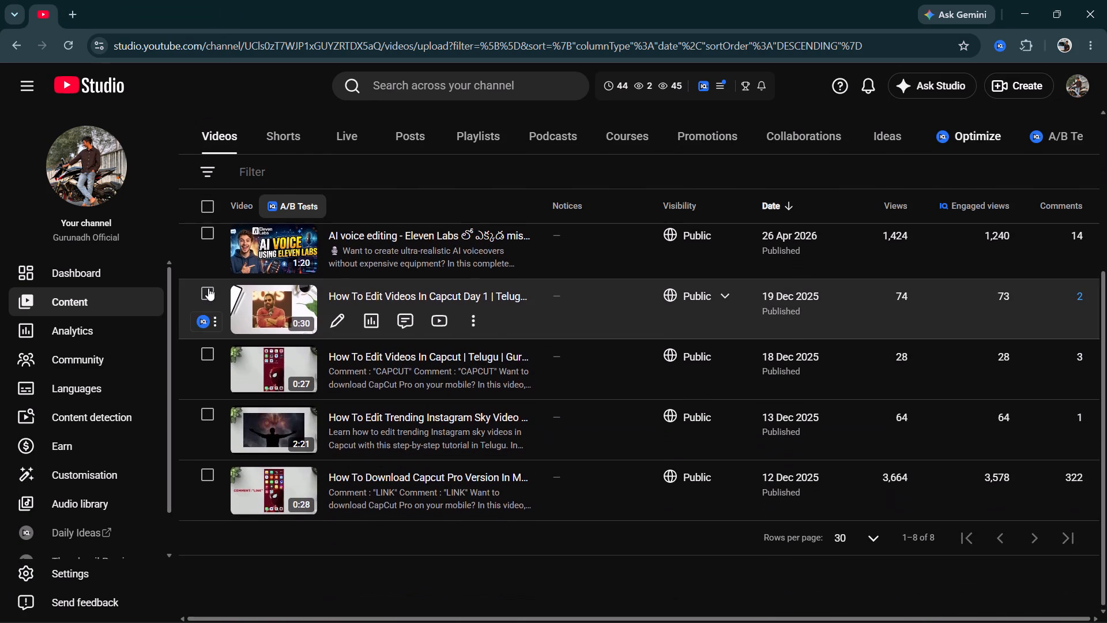
pyautogui.scroll(7, 208, 288)
pyautogui.scroll(-13, 208, 288)
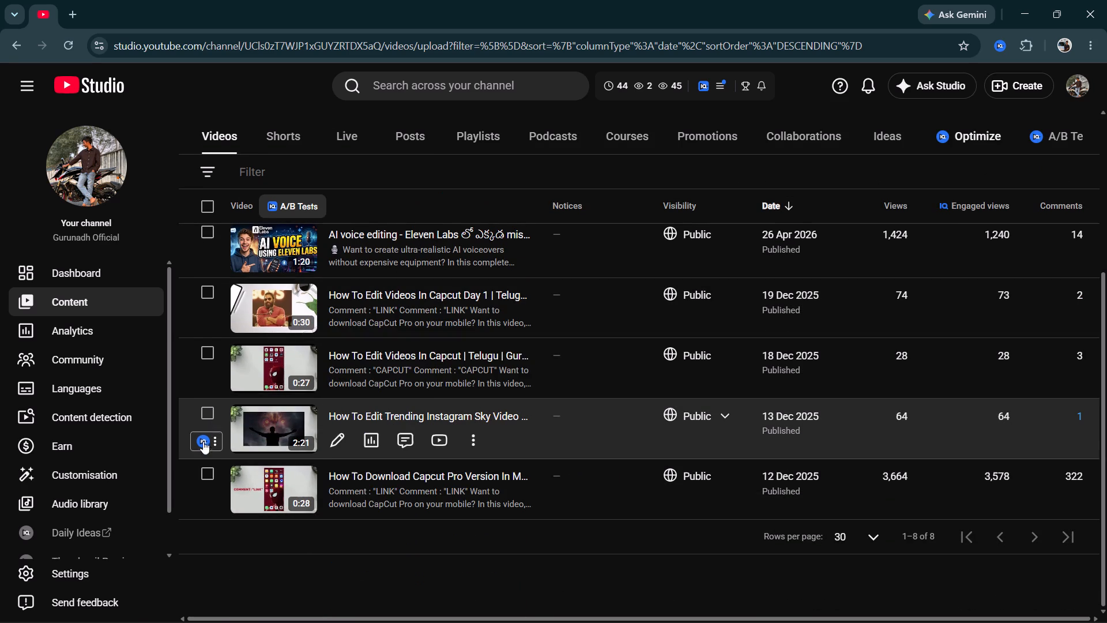
pyautogui.scroll(6, 204, 383)
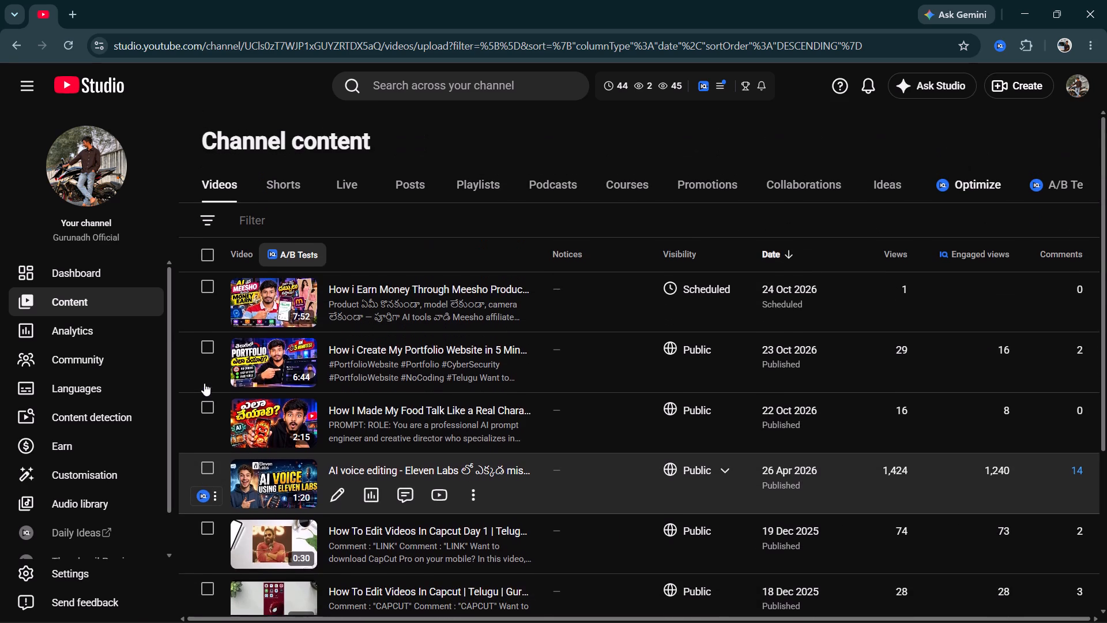
pyautogui.scroll(6, 204, 383)
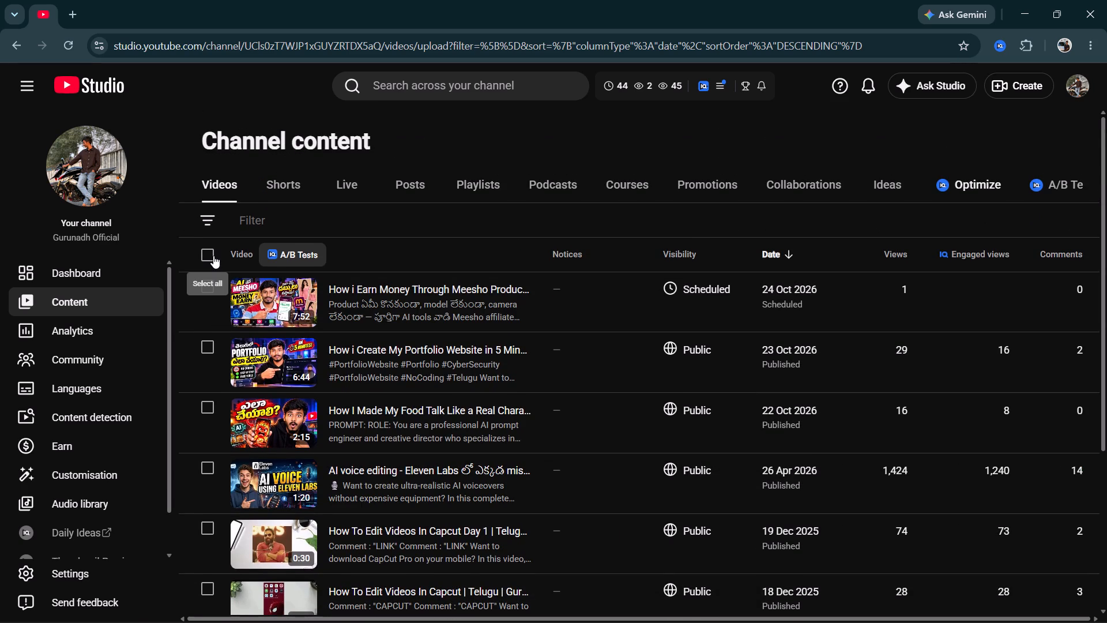